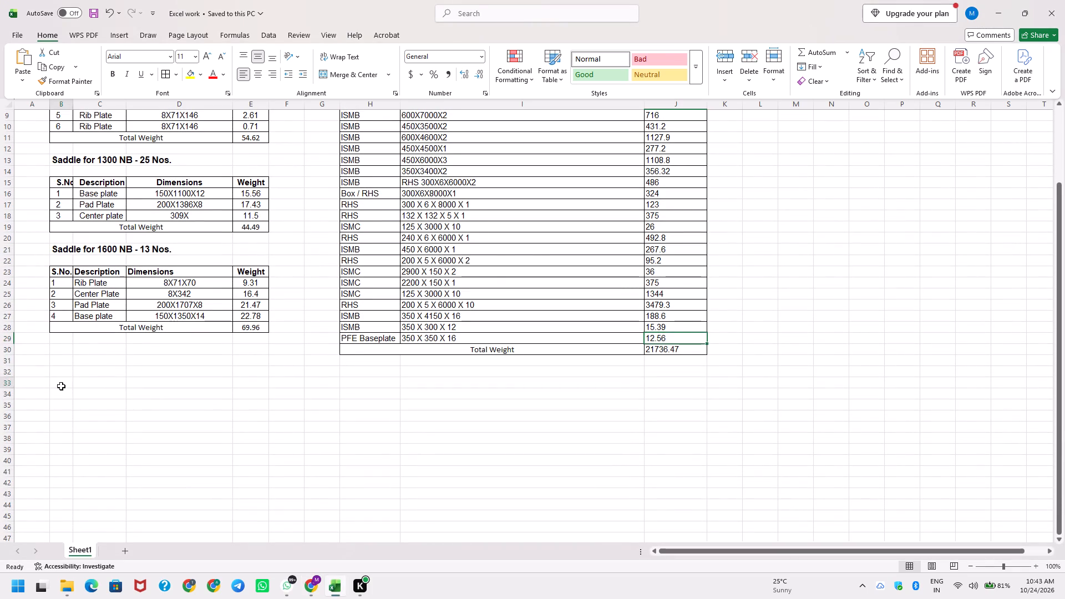
pyautogui.hotkey('ctrl', 'v')
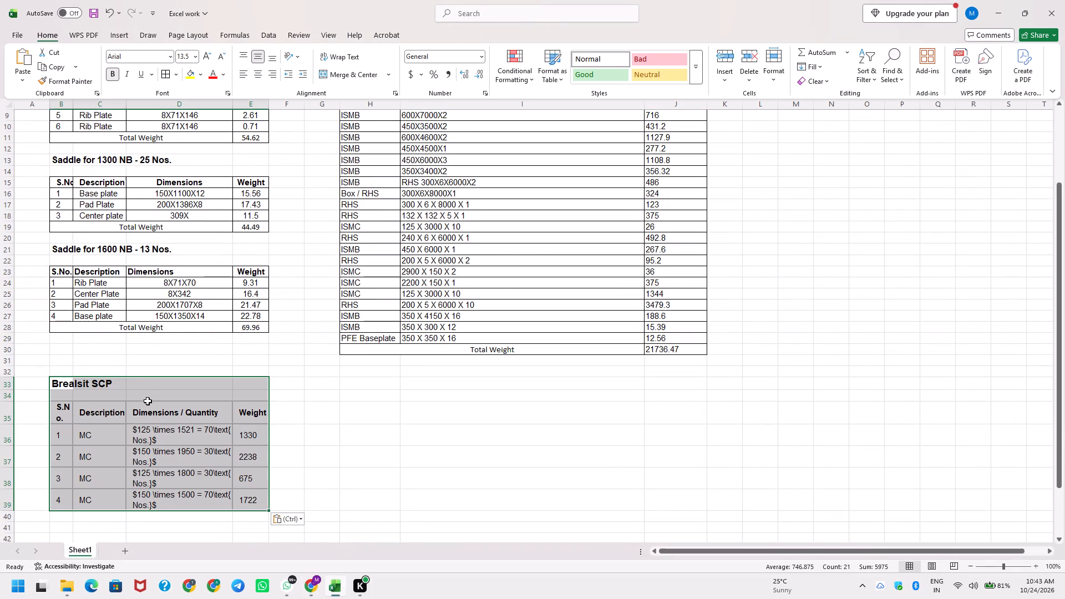
# Turn off text wrapping for the pasted Brealsit SCP table, from the S.No. header through the last Weight cell.
pyautogui.press('Down')
pyautogui.press('Down')
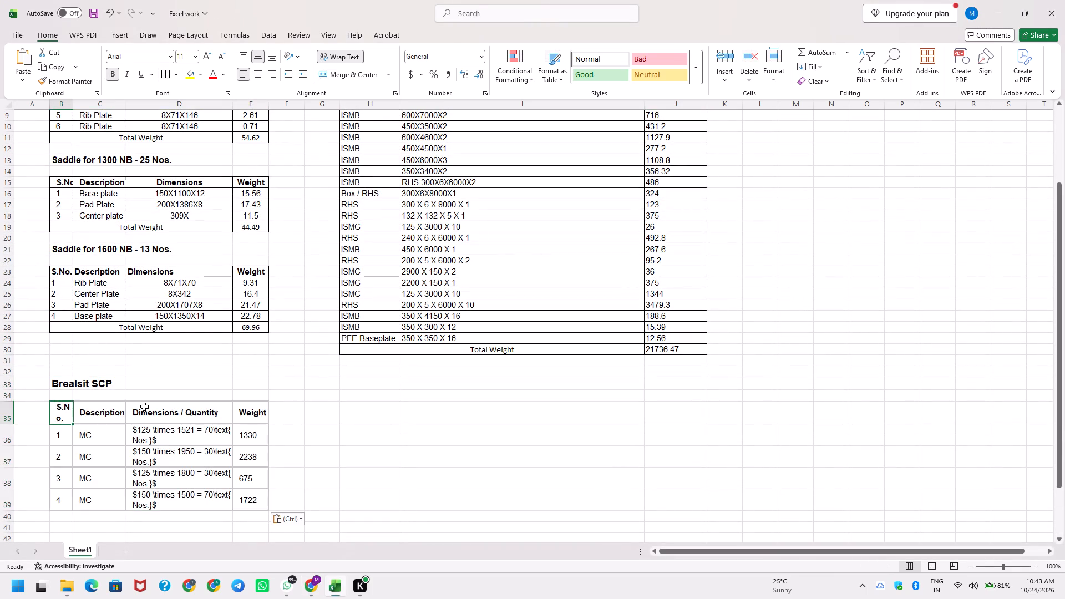
pyautogui.hotkey('ctrl', 'shift', 'Right')
pyautogui.hotkey('ctrl', 'shift', 'Down')
pyautogui.write('hw')
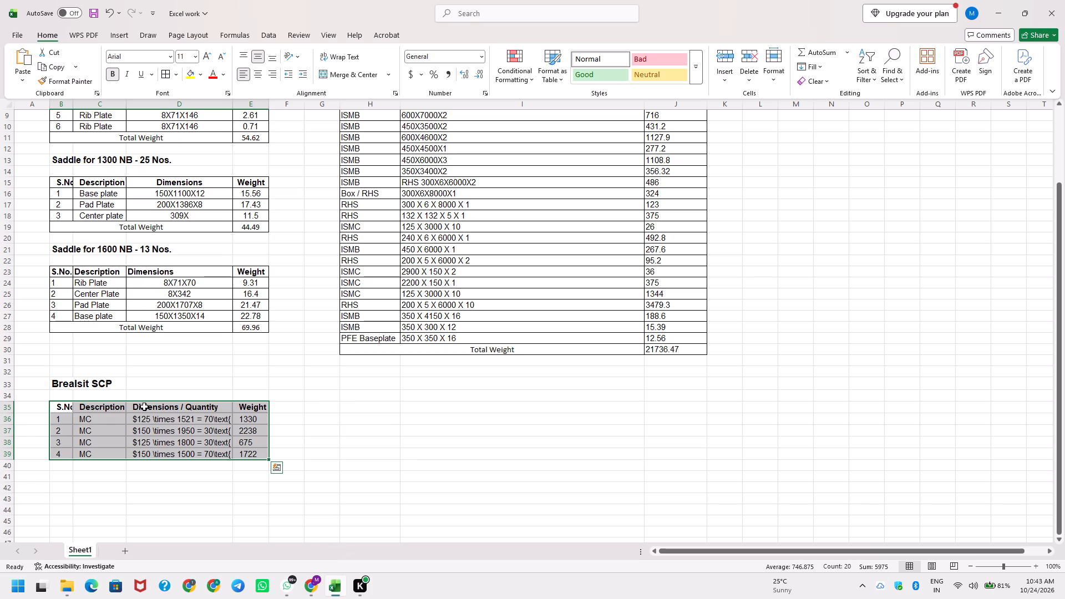
# Enter the plain-text dimension 125X1521 in cell D40, directly below the Dimensions / Quantity column.
pyautogui.press('Down')
pyautogui.press('Up')
pyautogui.press('Right')
pyautogui.press('Down')
pyautogui.press('Up')
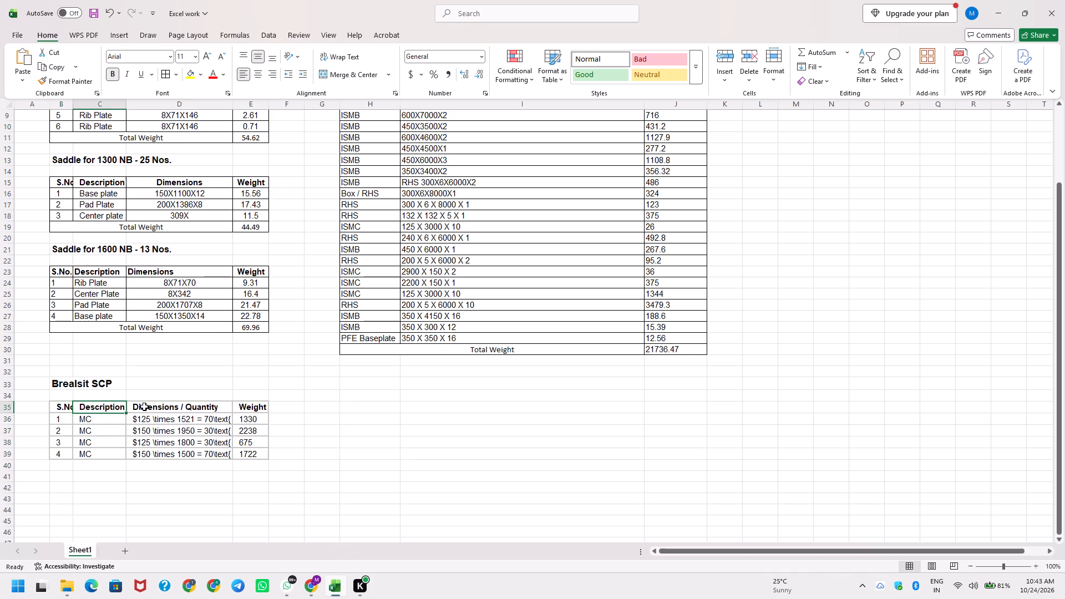
pyautogui.press('Right')
pyautogui.press('Down')
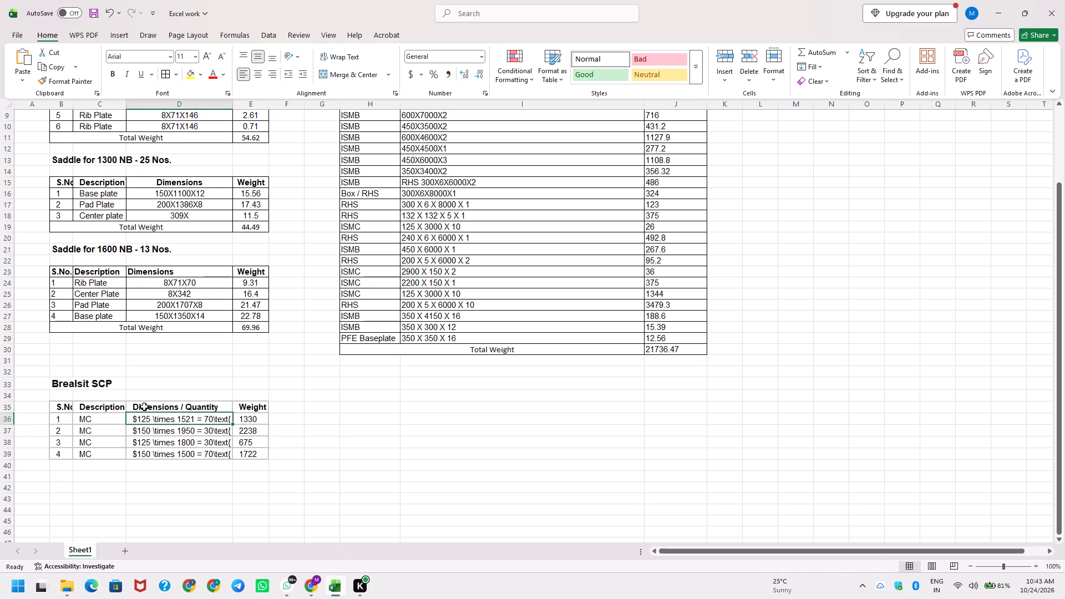
pyautogui.press('Down')
pyautogui.press('Down')
pyautogui.press('Down')
pyautogui.press('Down')
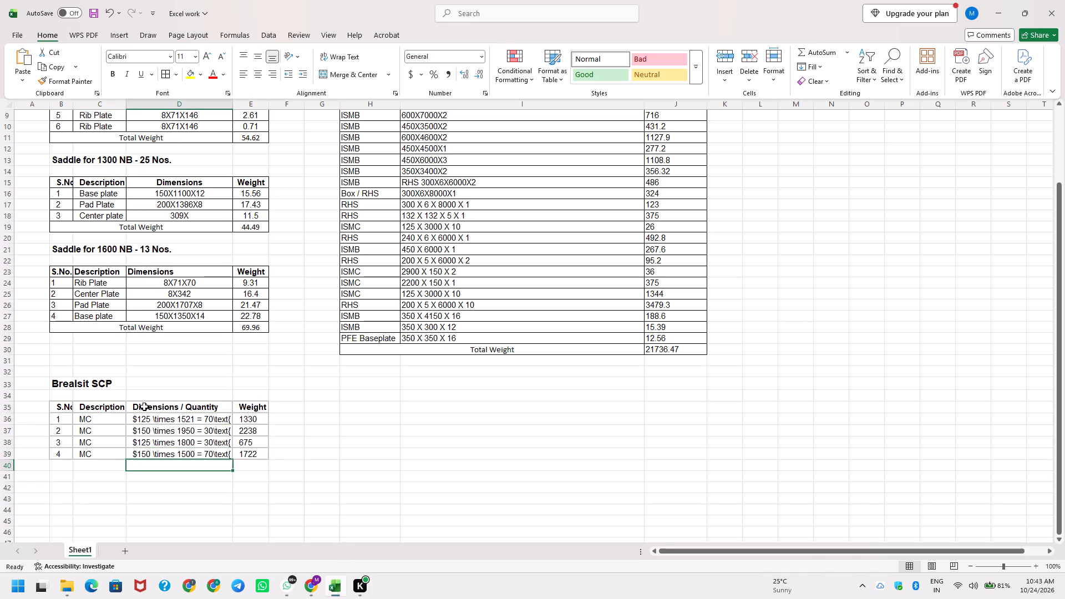
pyautogui.write('125')
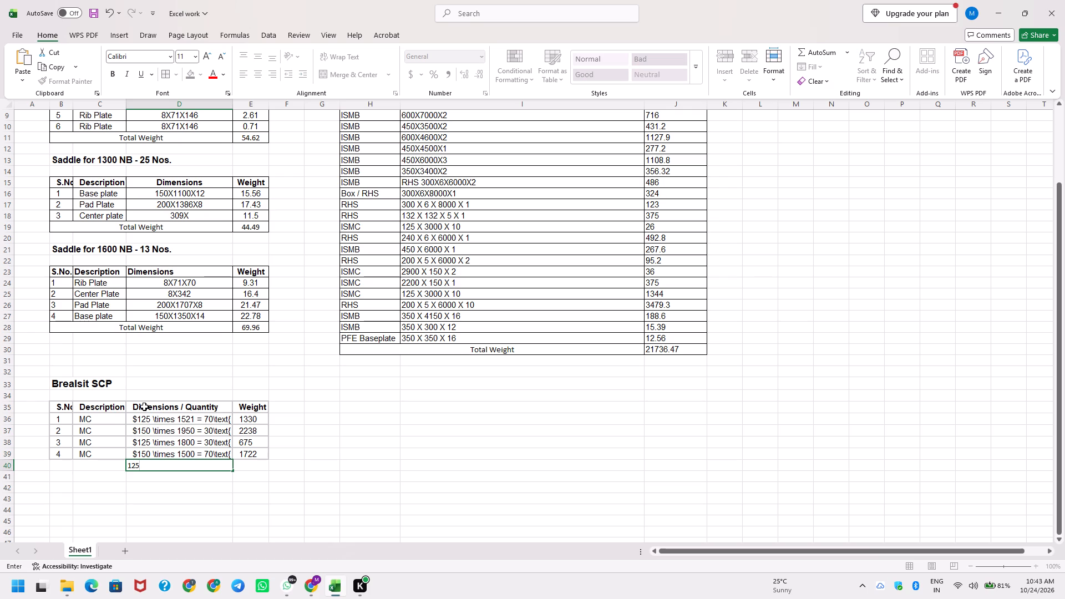
pyautogui.press('x')
pyautogui.write('1521')
# Open the handwritten Brealsit SCP photo, WhatsApp Image 2026-10-22 at 6.30.51 PM, from the WhatsApp Unknown folder to check the source quantities.
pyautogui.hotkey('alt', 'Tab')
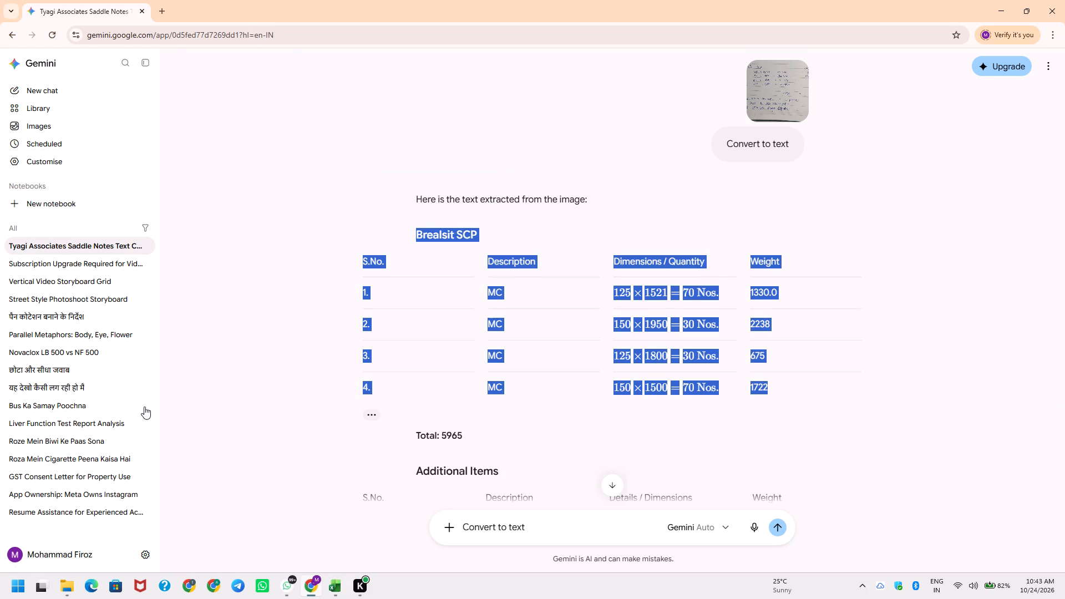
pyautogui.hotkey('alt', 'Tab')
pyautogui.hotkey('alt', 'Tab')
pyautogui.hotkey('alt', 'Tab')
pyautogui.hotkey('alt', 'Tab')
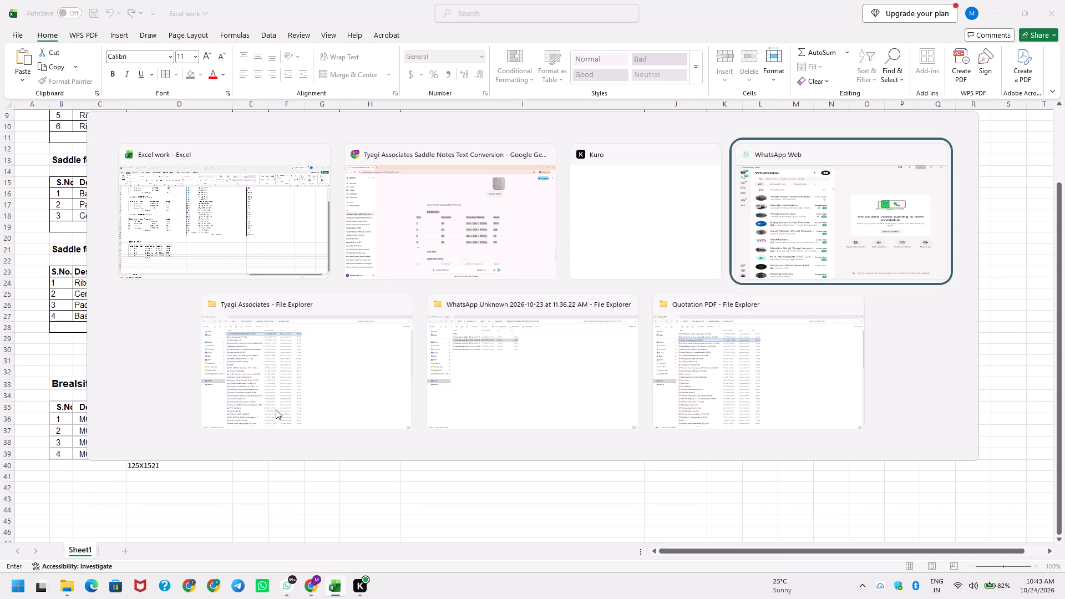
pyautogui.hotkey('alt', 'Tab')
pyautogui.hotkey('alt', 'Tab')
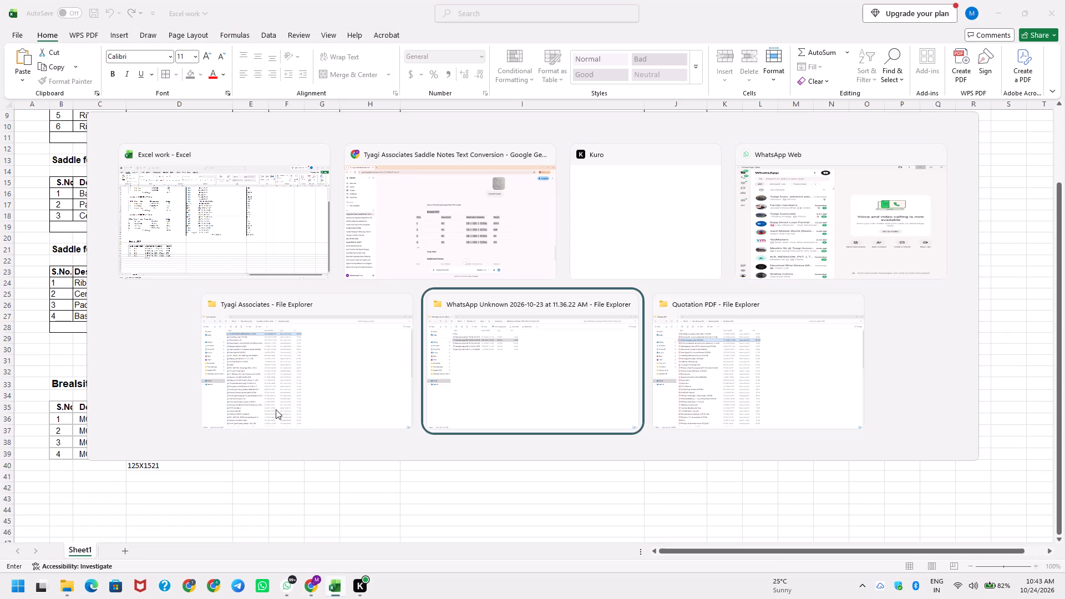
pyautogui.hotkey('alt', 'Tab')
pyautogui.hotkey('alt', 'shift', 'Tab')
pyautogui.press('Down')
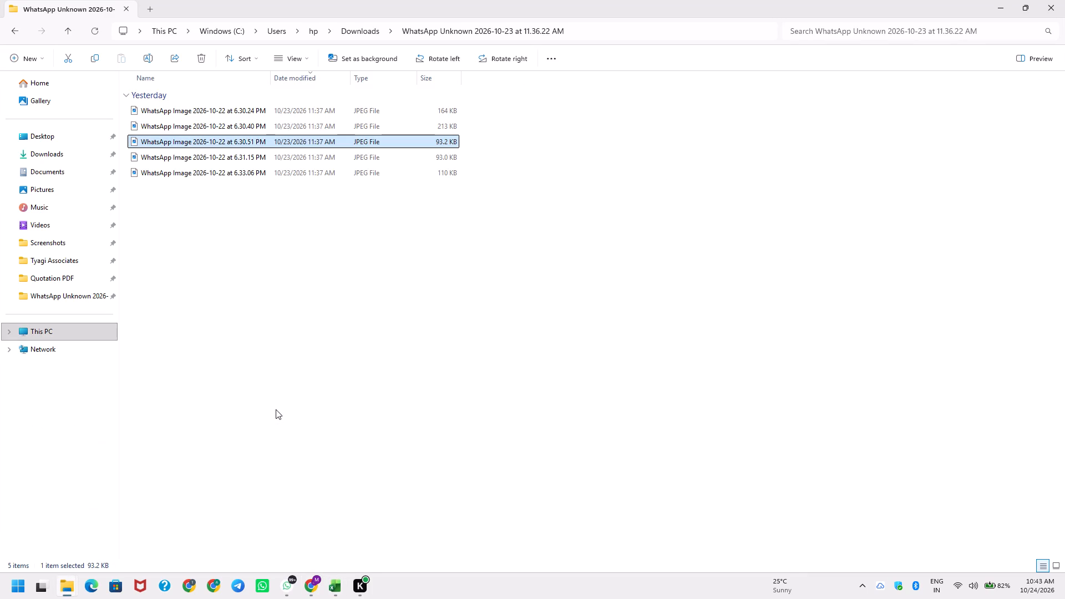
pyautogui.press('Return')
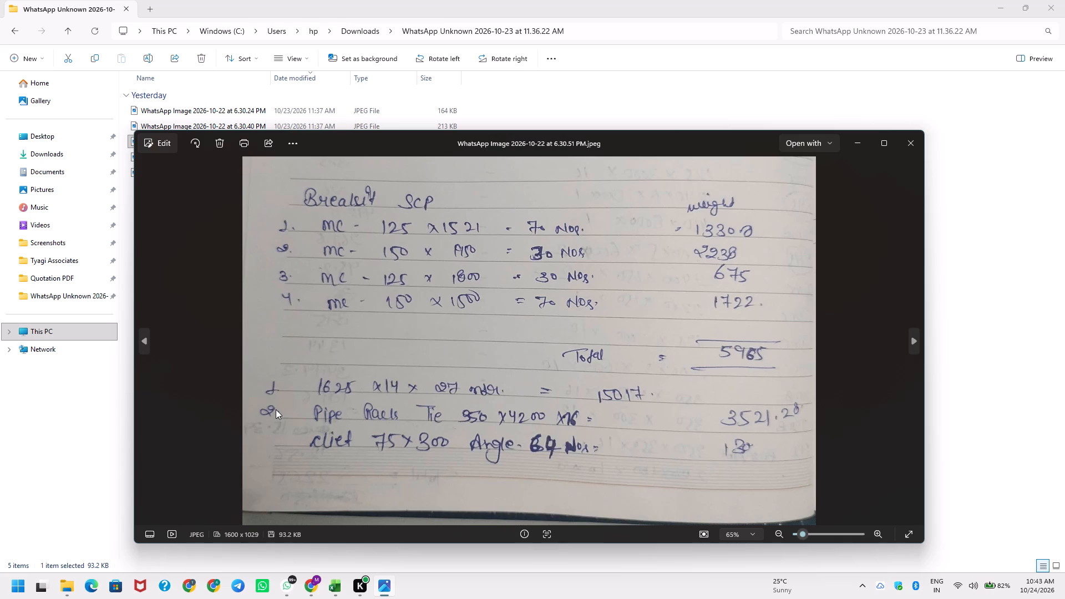
# Return to the Excel sheet and complete the entry in cell D40 as 125X1521 - 70 nos.
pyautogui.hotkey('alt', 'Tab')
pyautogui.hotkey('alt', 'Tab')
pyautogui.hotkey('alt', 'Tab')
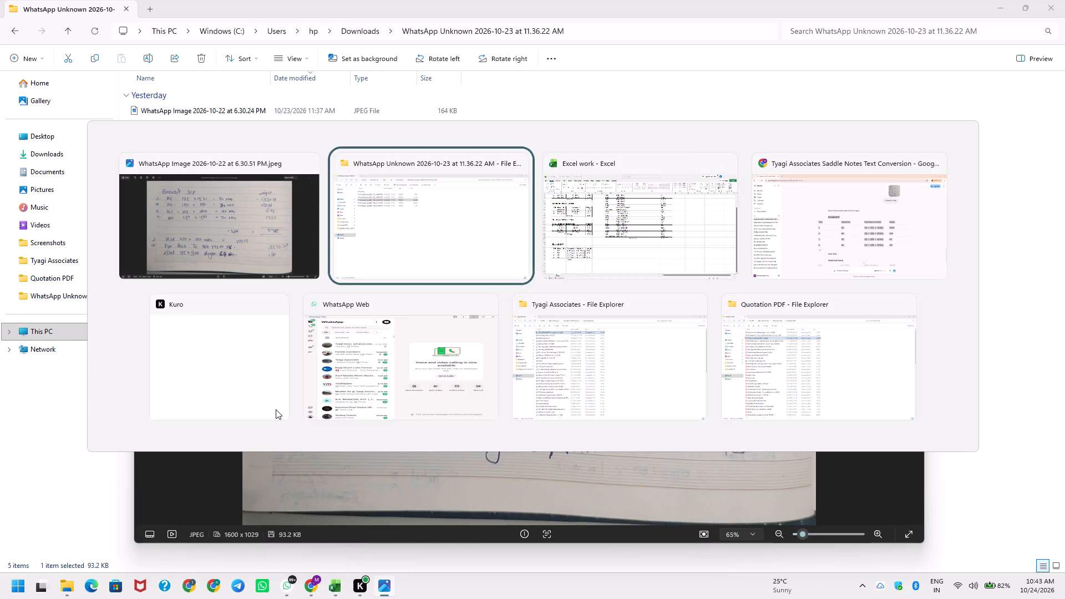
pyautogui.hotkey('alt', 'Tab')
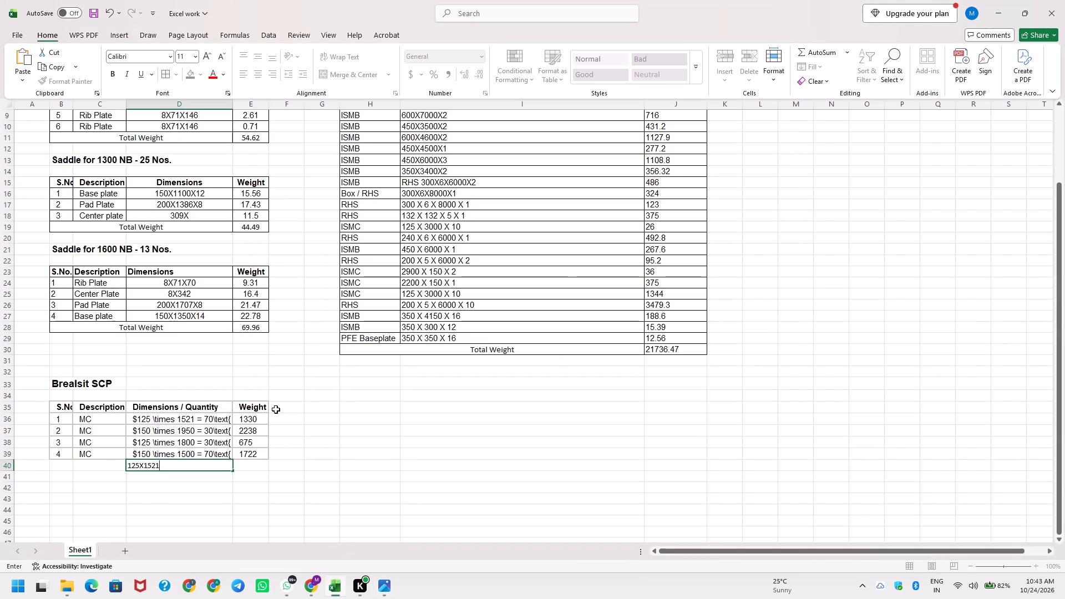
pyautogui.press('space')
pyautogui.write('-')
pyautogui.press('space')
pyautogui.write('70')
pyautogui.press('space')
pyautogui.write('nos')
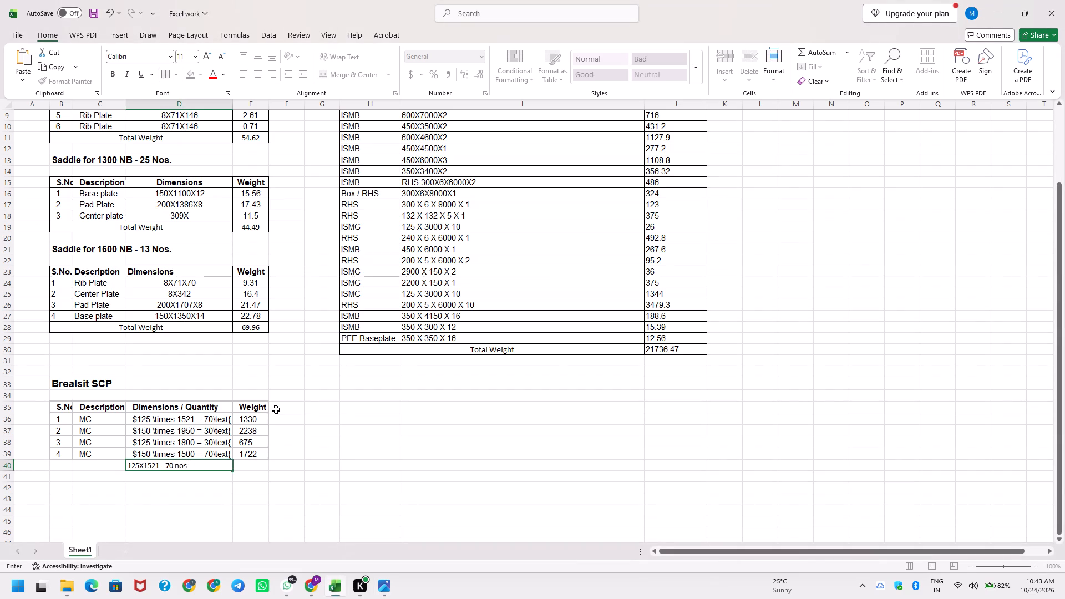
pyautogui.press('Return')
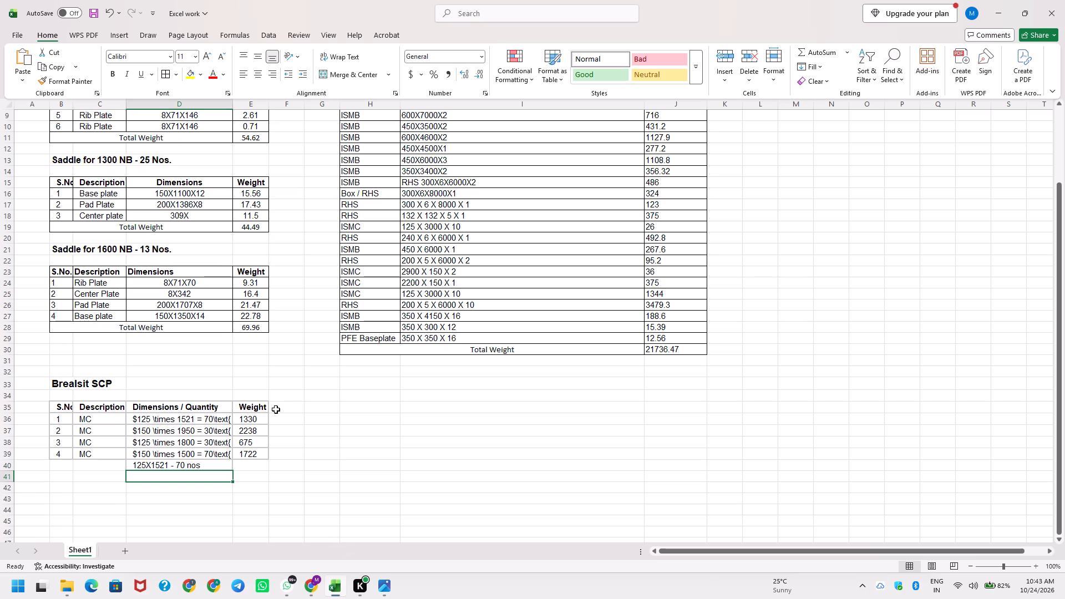
# Check the second item in the handwritten photo and enter 150X1950 - 30 nos in cell D41 of the Excel sheet.
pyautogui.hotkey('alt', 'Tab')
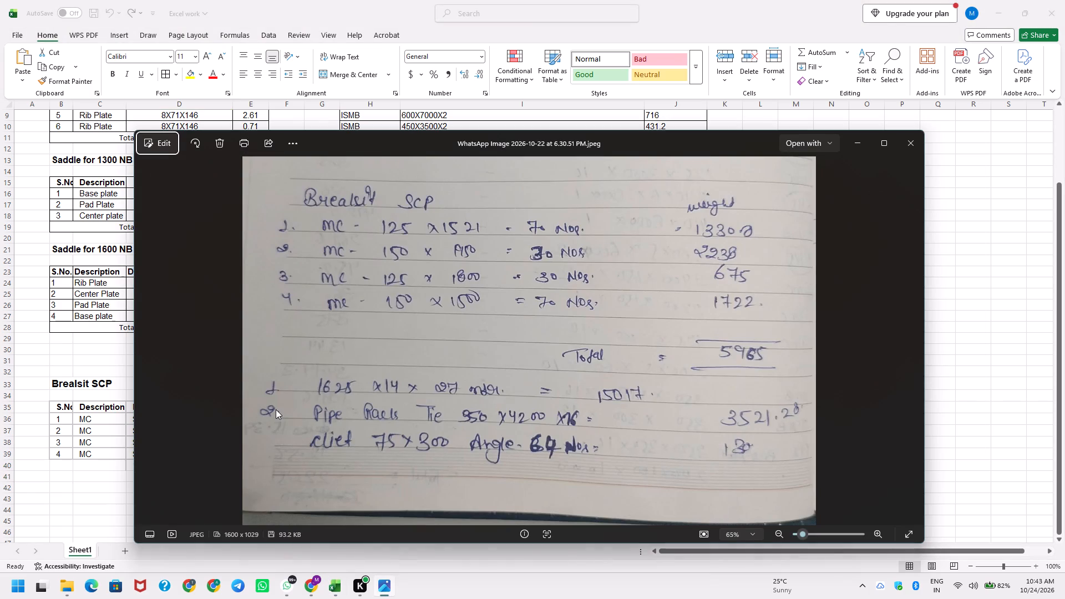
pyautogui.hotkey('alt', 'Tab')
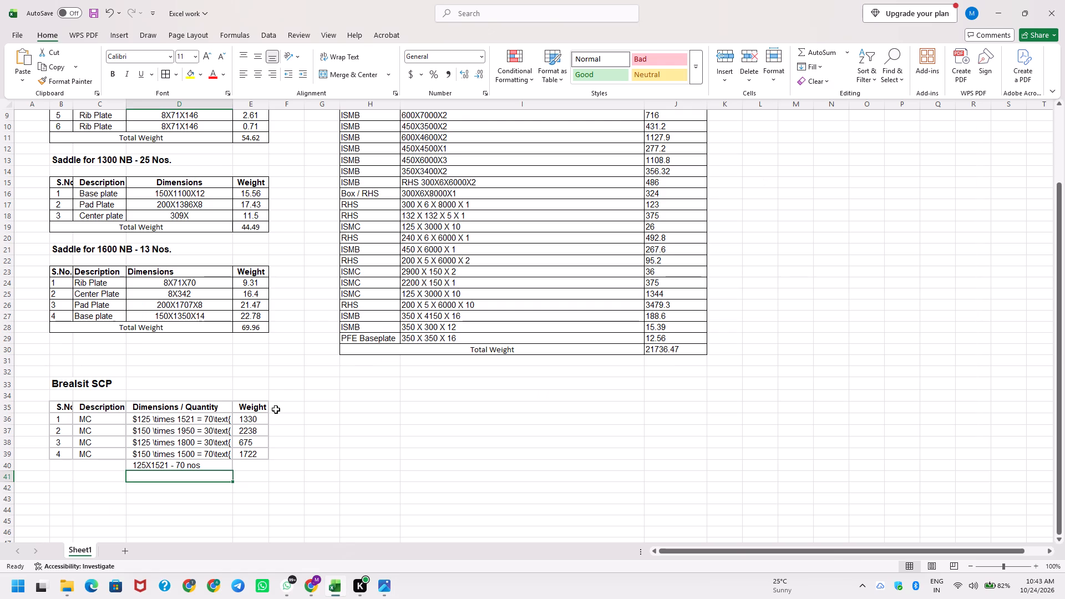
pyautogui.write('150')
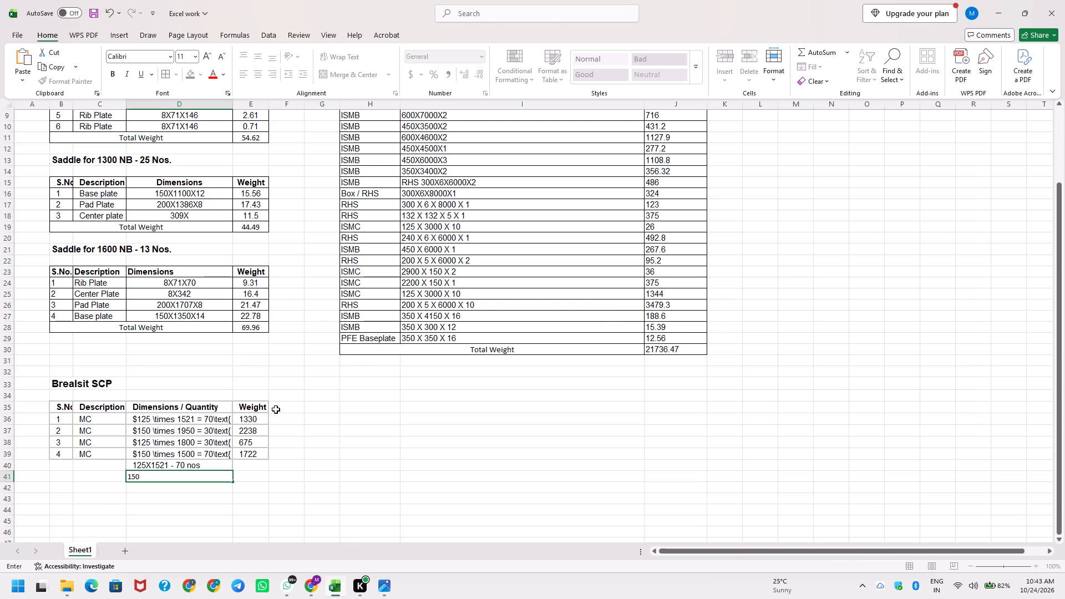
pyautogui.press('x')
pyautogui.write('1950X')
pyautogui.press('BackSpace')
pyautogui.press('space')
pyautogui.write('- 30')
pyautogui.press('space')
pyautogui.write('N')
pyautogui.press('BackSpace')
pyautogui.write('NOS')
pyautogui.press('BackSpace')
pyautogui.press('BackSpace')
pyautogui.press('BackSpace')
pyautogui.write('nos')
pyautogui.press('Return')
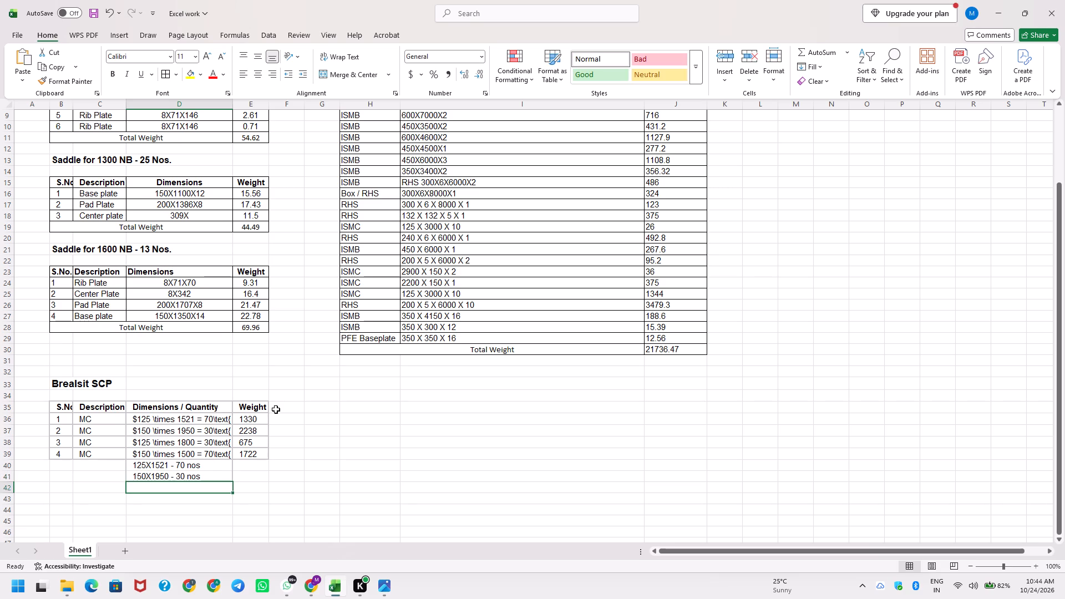
# Enter the third item's dimensions and quantity, 125X1800 - 30 nos, in cell D42.
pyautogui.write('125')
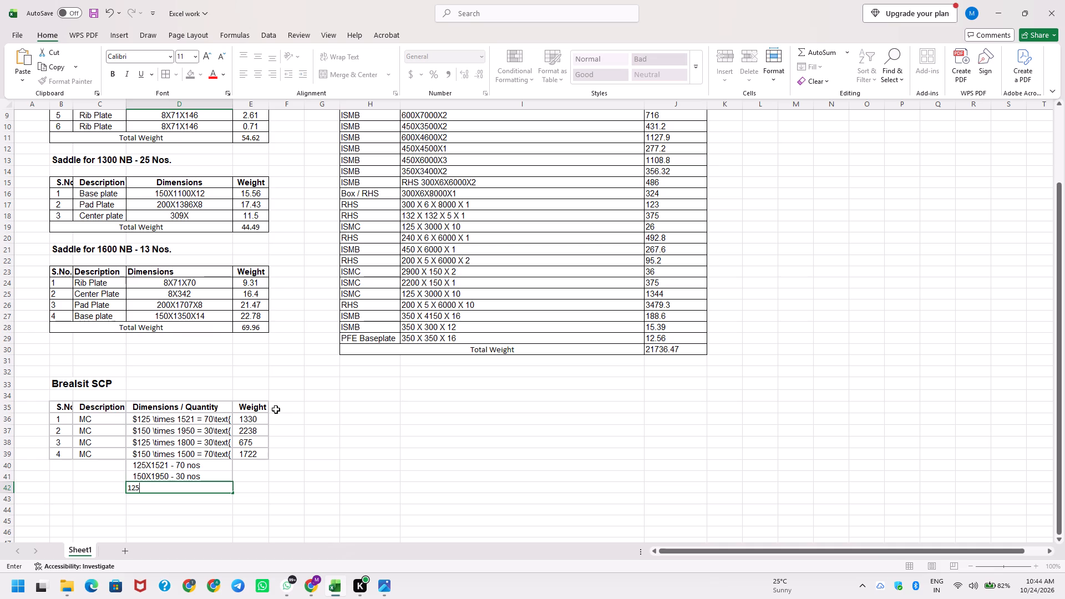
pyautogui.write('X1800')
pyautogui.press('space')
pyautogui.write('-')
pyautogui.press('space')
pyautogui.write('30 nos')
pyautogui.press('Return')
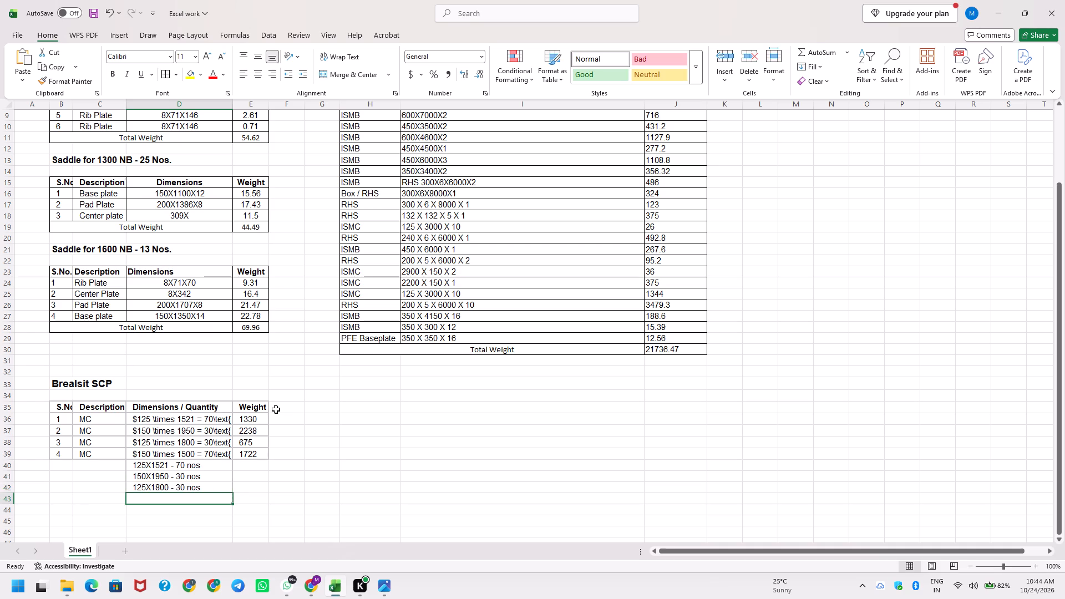
# Enter "150X1500 - 70 nos" in cell D43, replacing the suggested completion.
pyautogui.write('150')
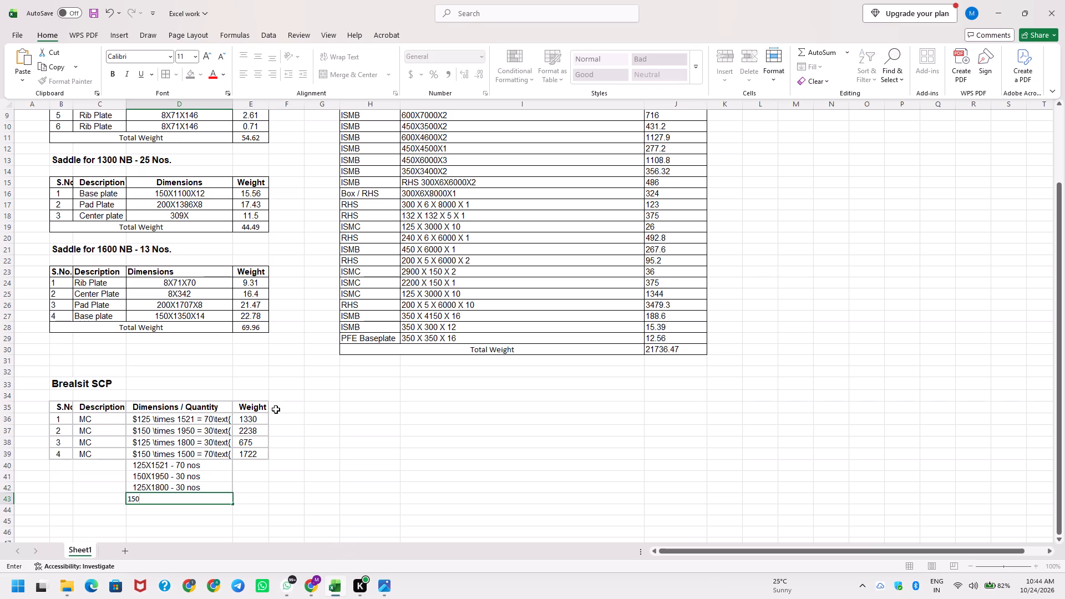
pyautogui.press('x')
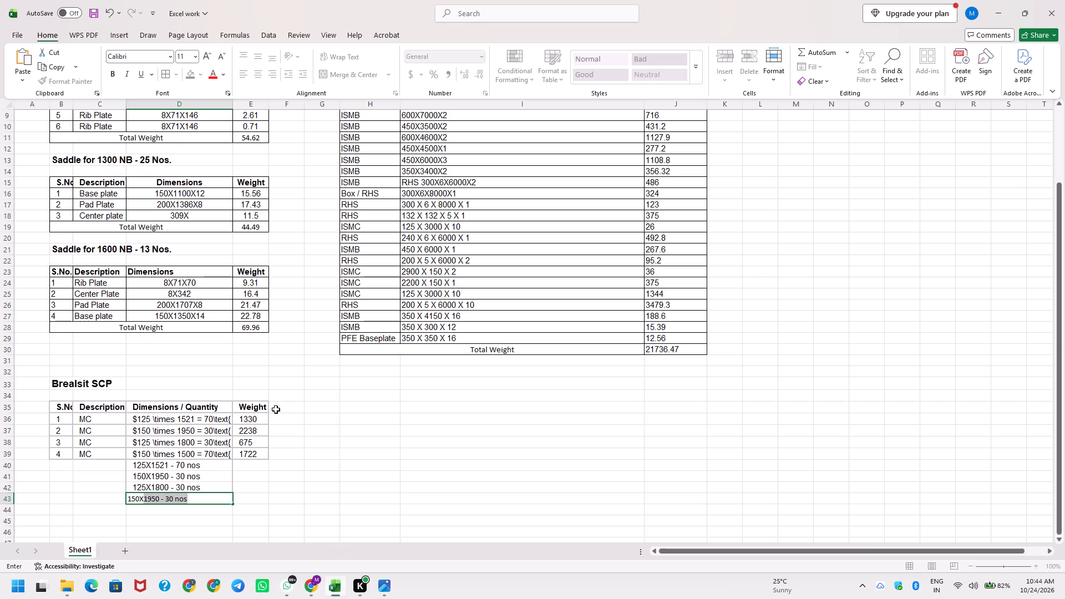
pyautogui.write('1500')
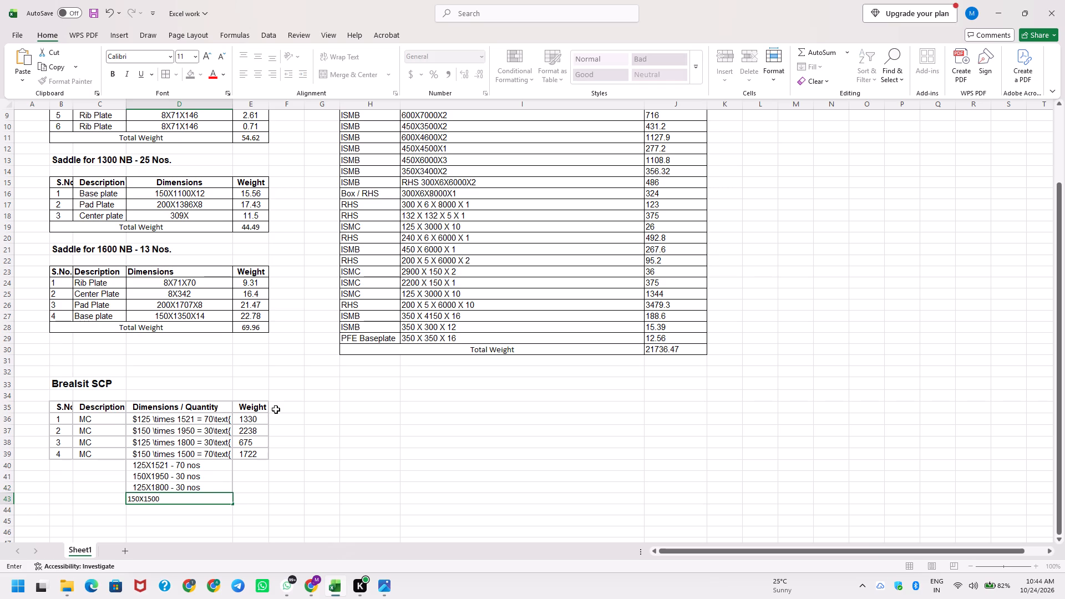
pyautogui.press('space')
pyautogui.write('- 70')
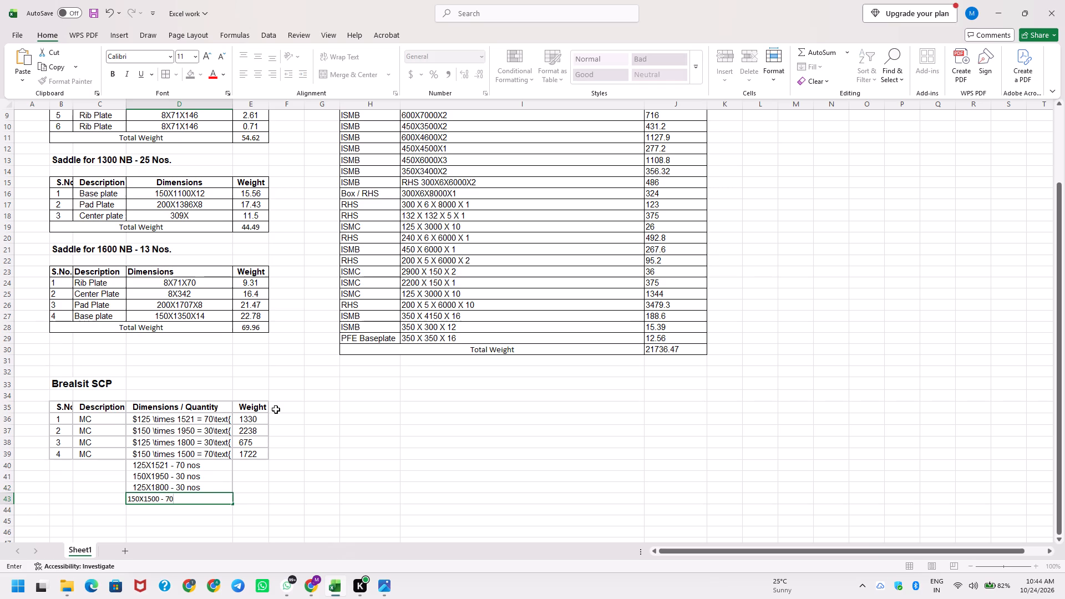
pyautogui.press('space')
pyautogui.write('nos')
pyautogui.press('Return')
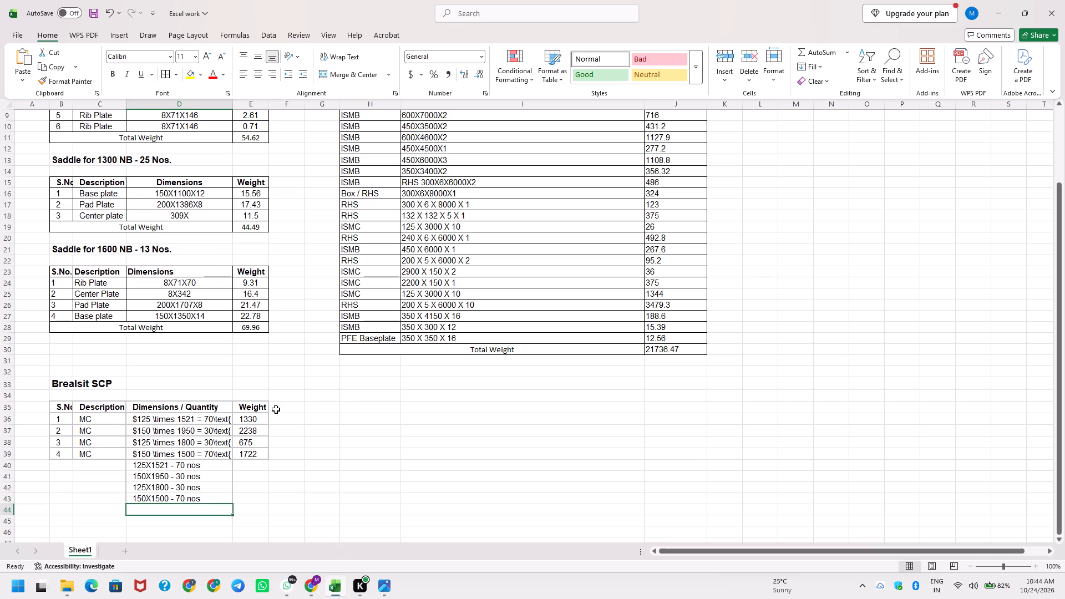
# Move the four plain-text dimension entries from D40:D43 up into D36:D39, replacing the LaTeX-style dimensions in the Brealsit SCP table.
pyautogui.press('Up')
pyautogui.hotkey('shift', 'Up')
pyautogui.hotkey('shift', 'Up')
pyautogui.hotkey('shift', 'Up')
pyautogui.hotkey('ctrl', 'x')
pyautogui.press('Up')
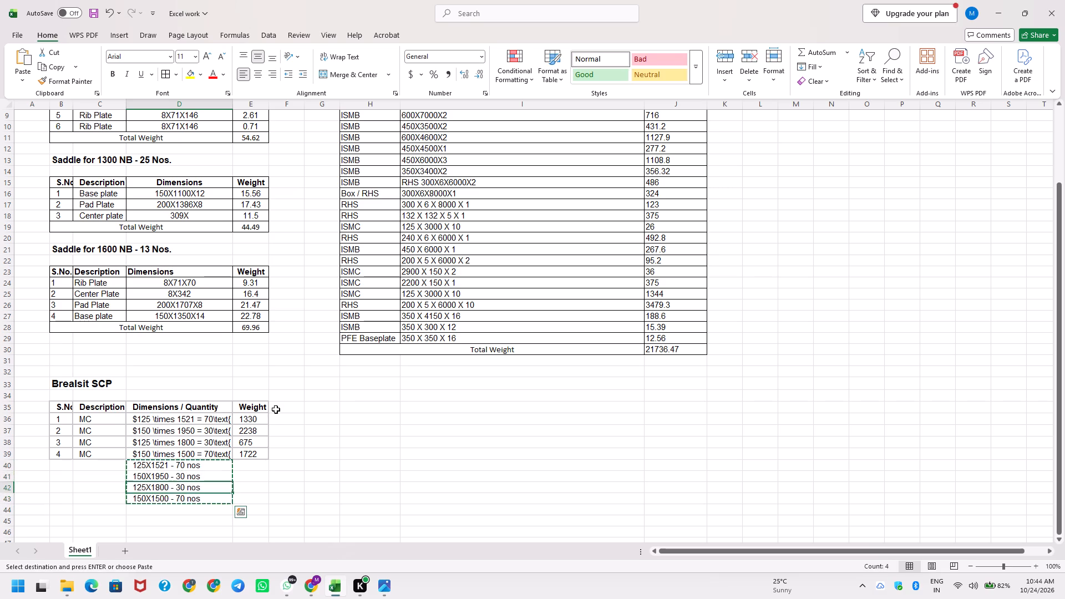
pyautogui.press('Up')
pyautogui.press('Up')
pyautogui.press('Up')
pyautogui.press('Up')
pyautogui.press('Up')
pyautogui.press('Up')
pyautogui.press('Return')
# Calculate 125*1521 in cell F36, beside the first MC row's weight.
pyautogui.press('Right')
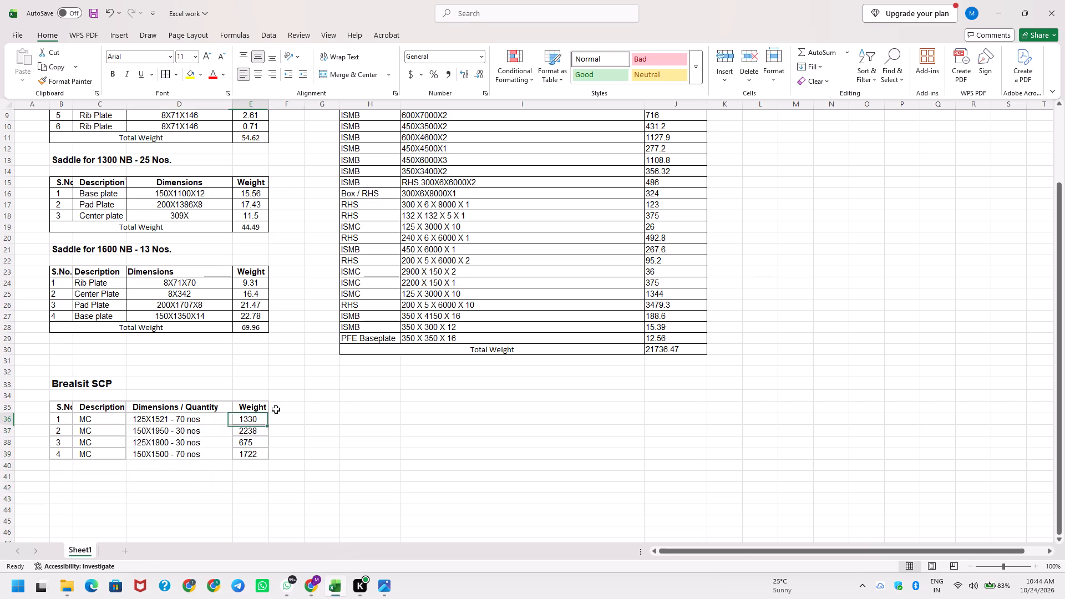
pyautogui.press('Right')
pyautogui.press('Left')
pyautogui.press('Right')
pyautogui.press('Right')
pyautogui.press('Left')
pyautogui.press('+')
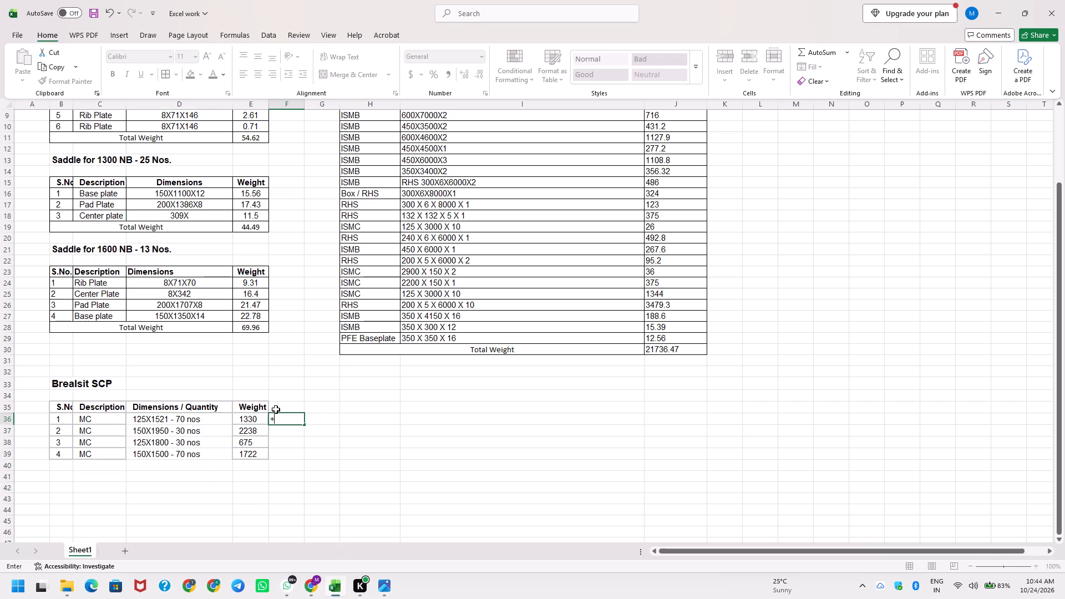
pyautogui.write('125')
pyautogui.write('*1521')
pyautogui.press('Return')
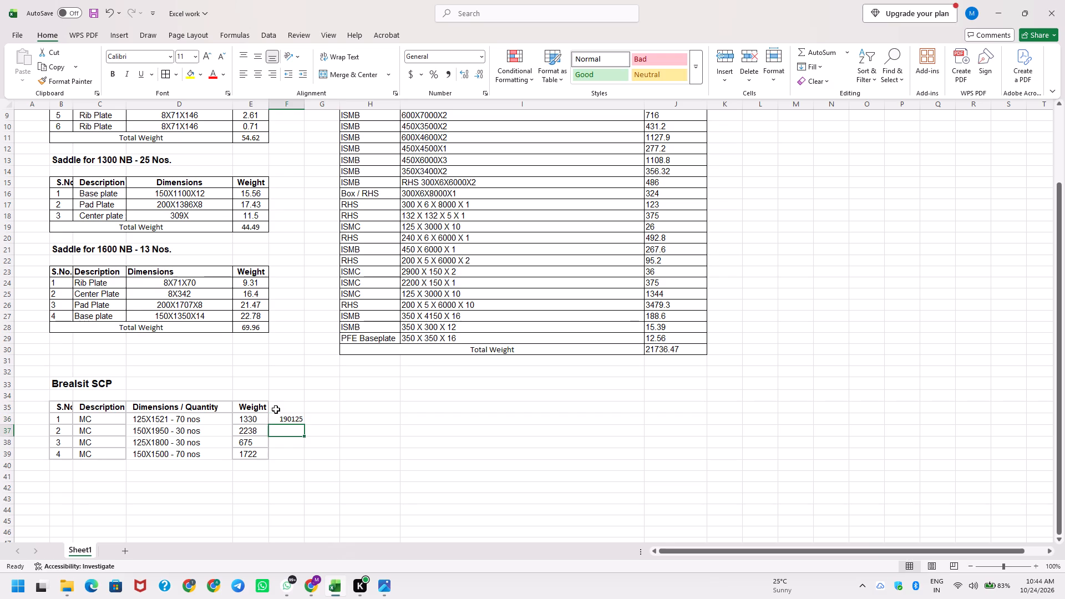
# Select cell G36, beside the calculated product in the first MC row.
pyautogui.press('Up')
pyautogui.press('Right')
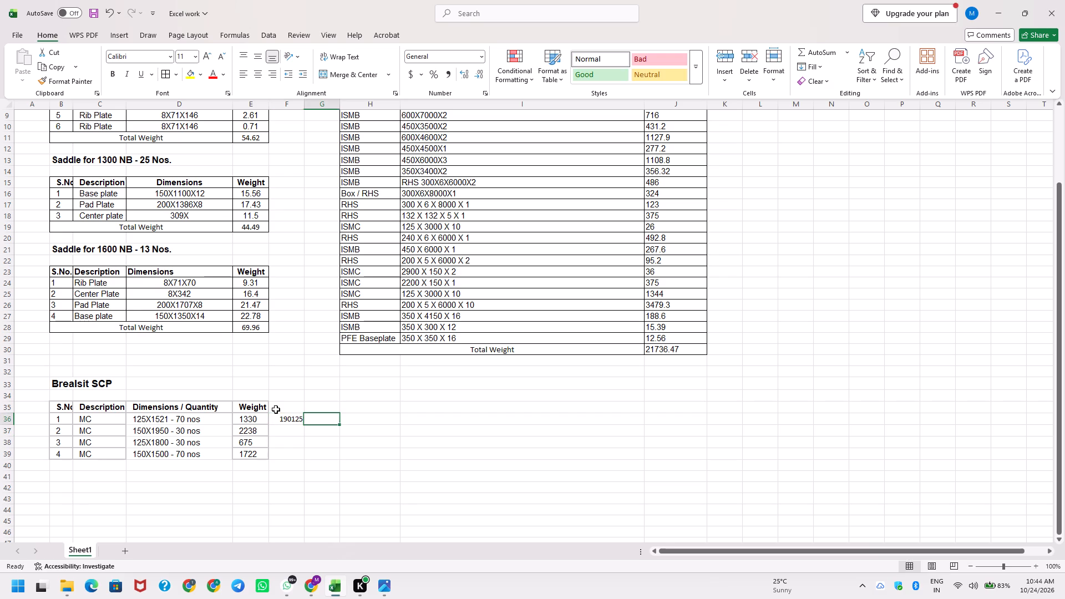
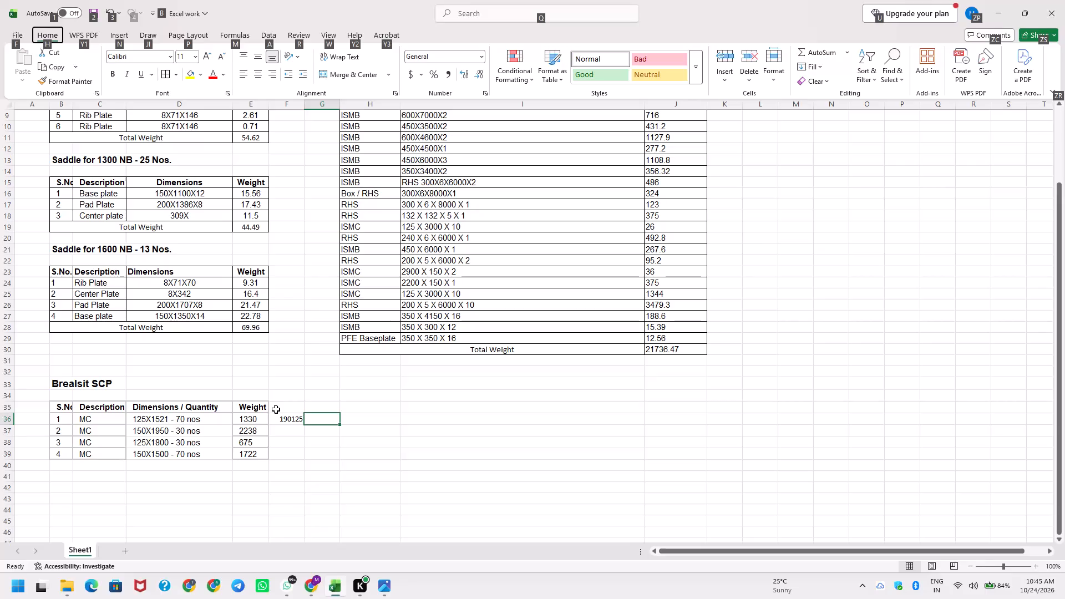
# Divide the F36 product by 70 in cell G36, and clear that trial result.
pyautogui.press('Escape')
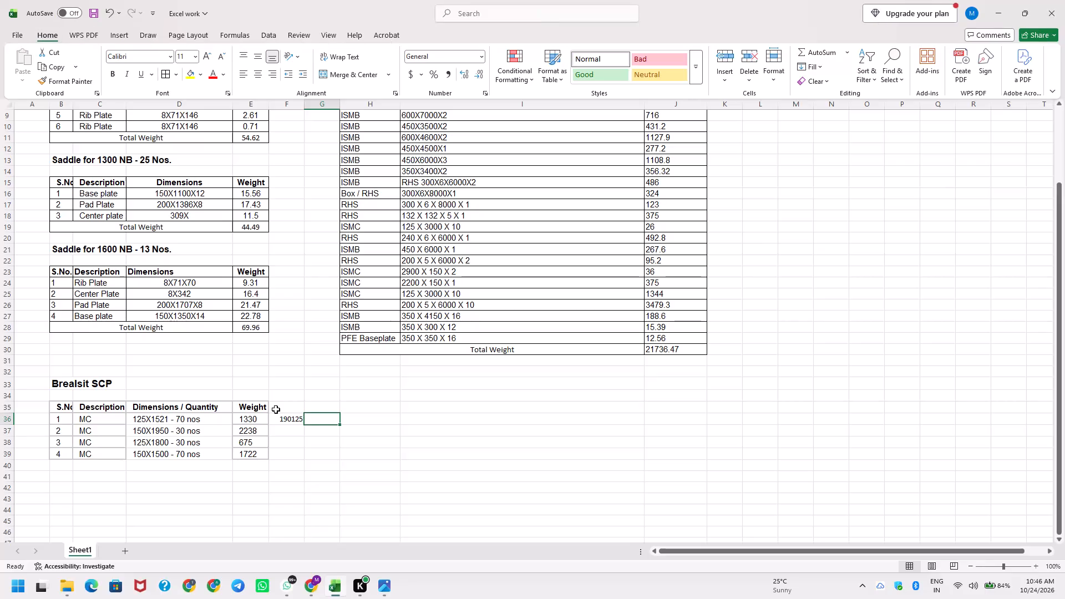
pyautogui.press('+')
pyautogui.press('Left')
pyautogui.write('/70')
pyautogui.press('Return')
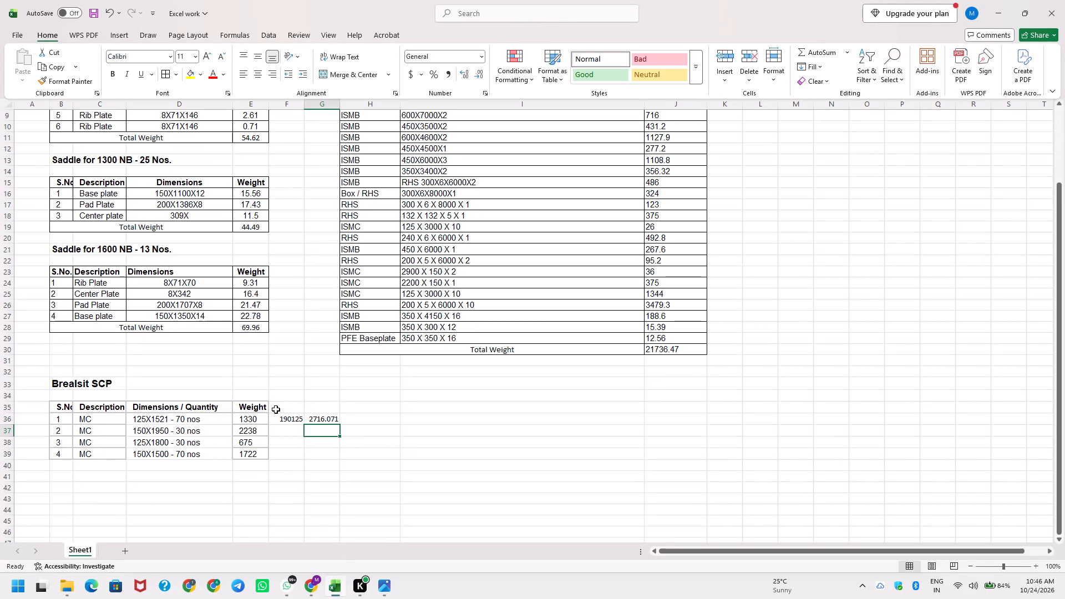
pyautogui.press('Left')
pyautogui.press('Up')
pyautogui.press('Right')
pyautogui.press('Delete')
# Sum the four Brealsit SCP weights in cell E40 and check the total against the handwritten notes photo.
pyautogui.press('Left')
pyautogui.press('Left')
pyautogui.press('Left')
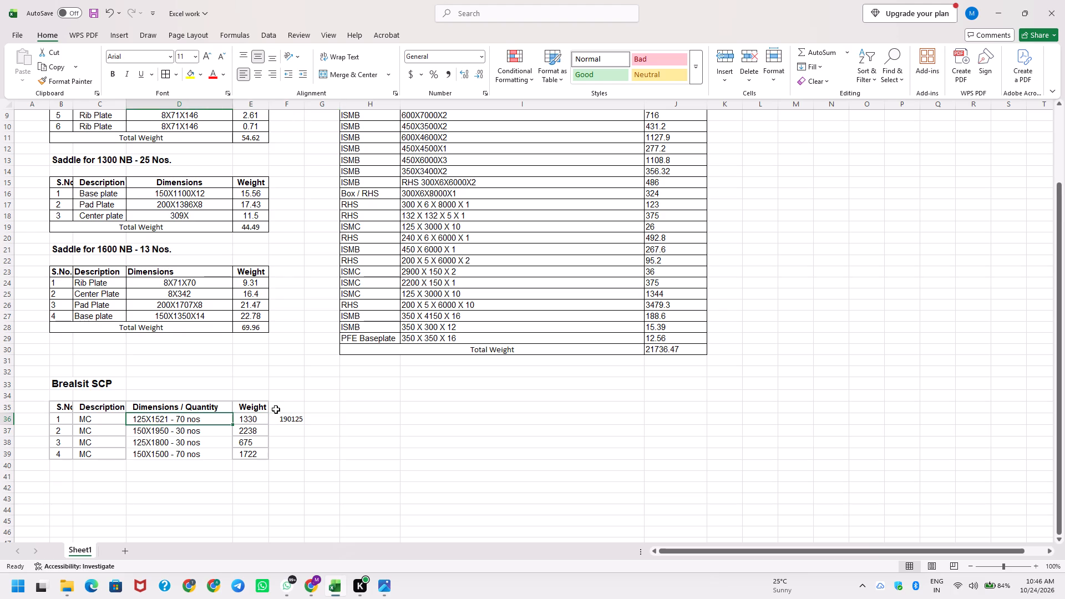
pyautogui.hotkey('alt', 'Tab')
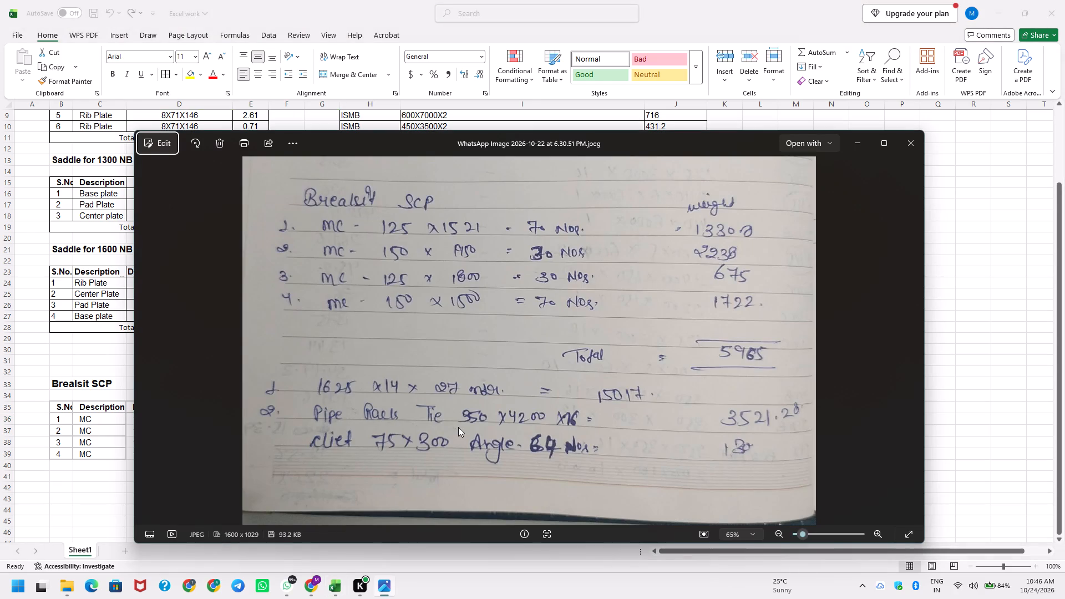
pyautogui.hotkey('alt', 'Tab')
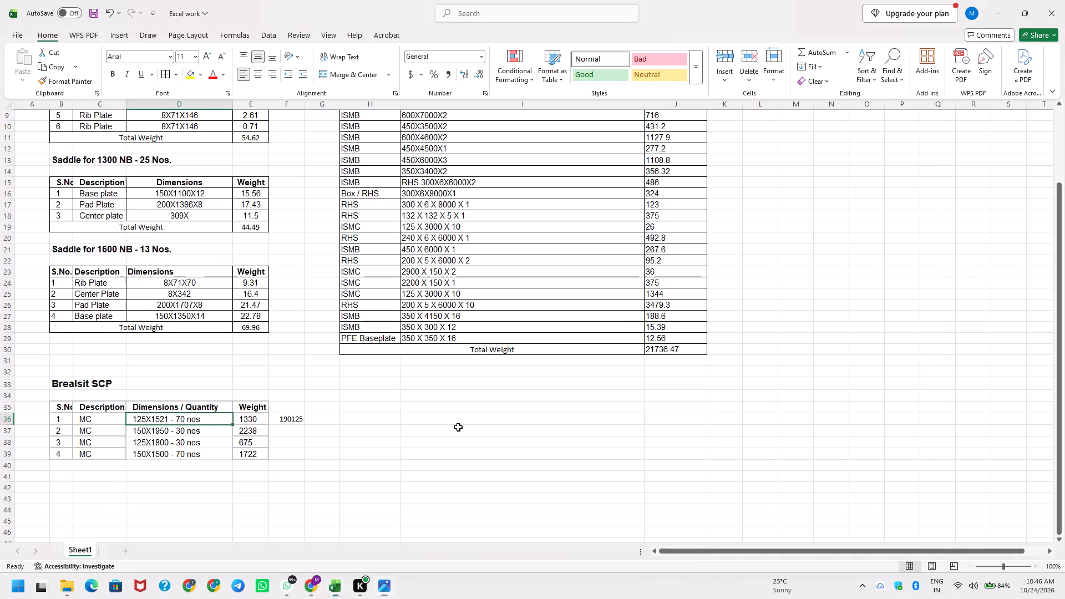
pyautogui.press('Right')
pyautogui.press('Down')
pyautogui.press('Down')
pyautogui.press('Down')
pyautogui.press('Down')
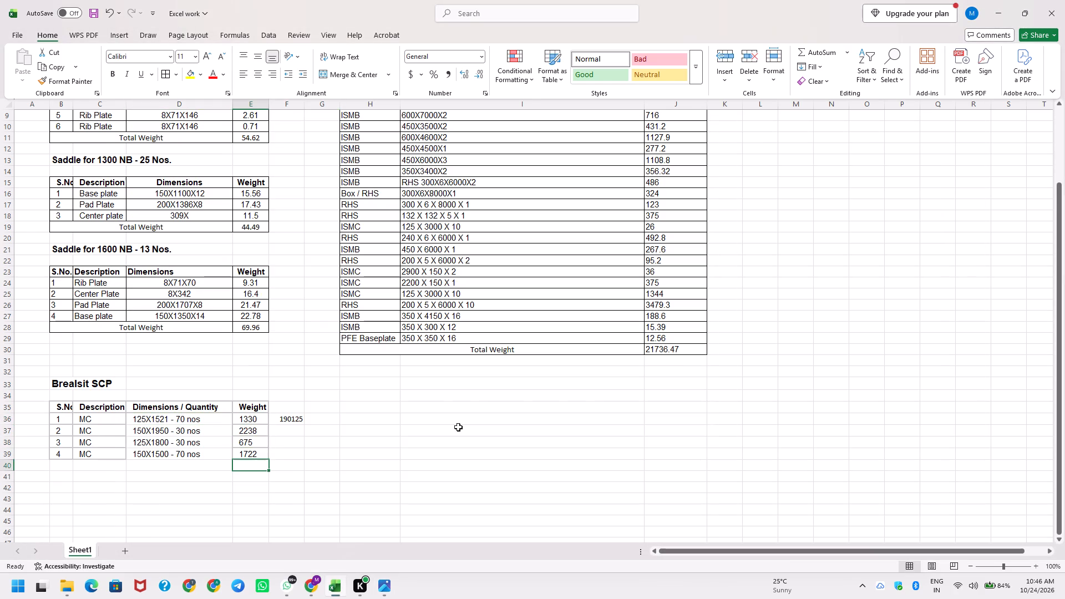
pyautogui.hotkey('alt', '=')
pyautogui.press('Return')
pyautogui.press('Up')
pyautogui.hotkey('alt', 'Tab')
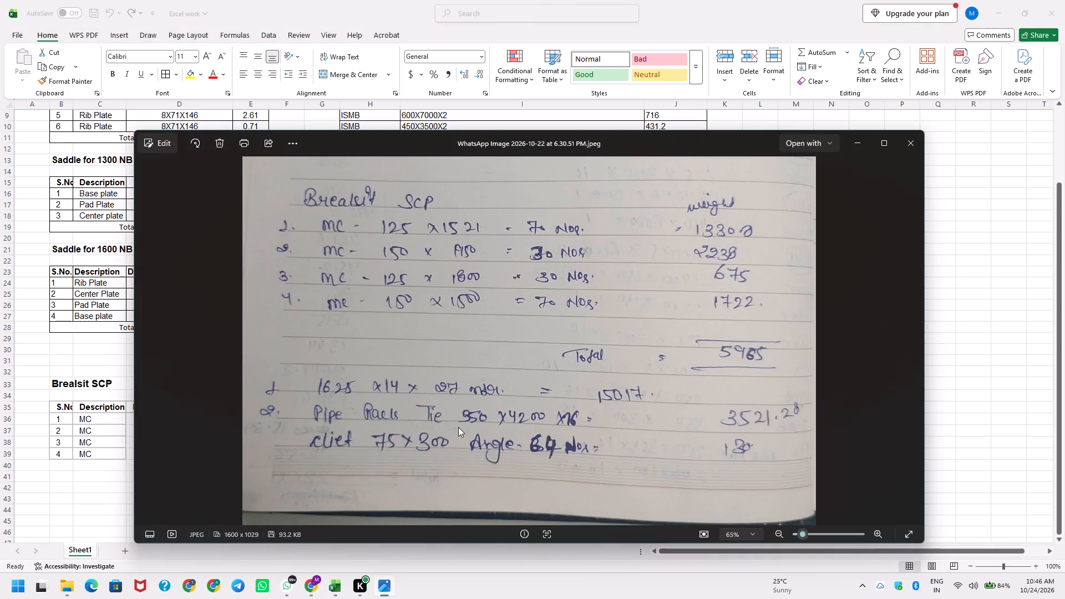
pyautogui.hotkey('alt', 'Tab')
# Merge and center the blank cells B40:D40 beside the Brealsit SCP total.
pyautogui.press('Left')
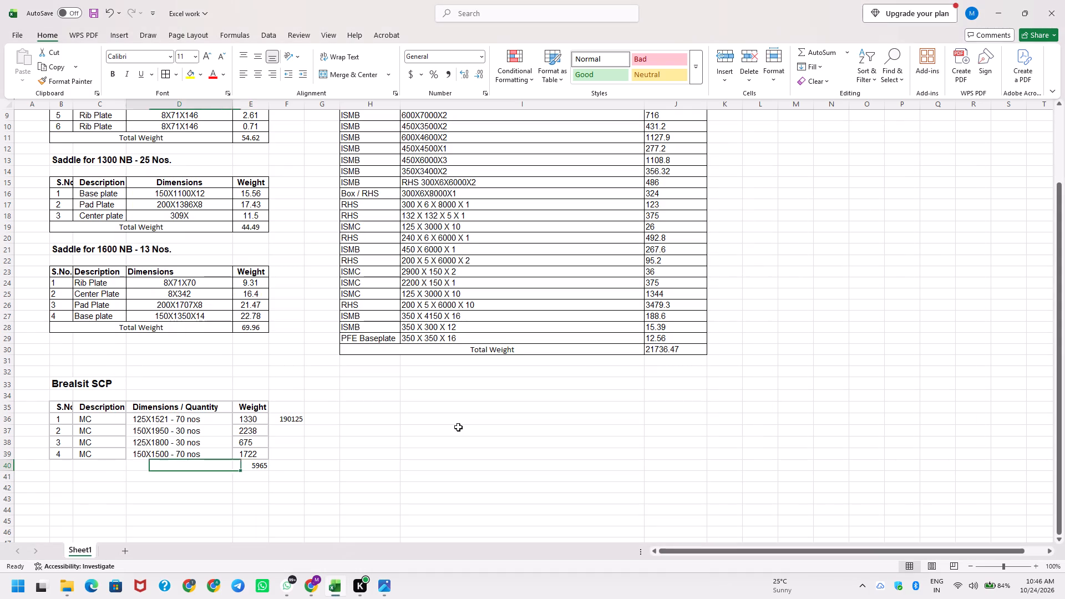
pyautogui.press('Left')
pyautogui.press('Left')
pyautogui.hotkey('shift', 'Right')
pyautogui.hotkey('shift', 'Right')
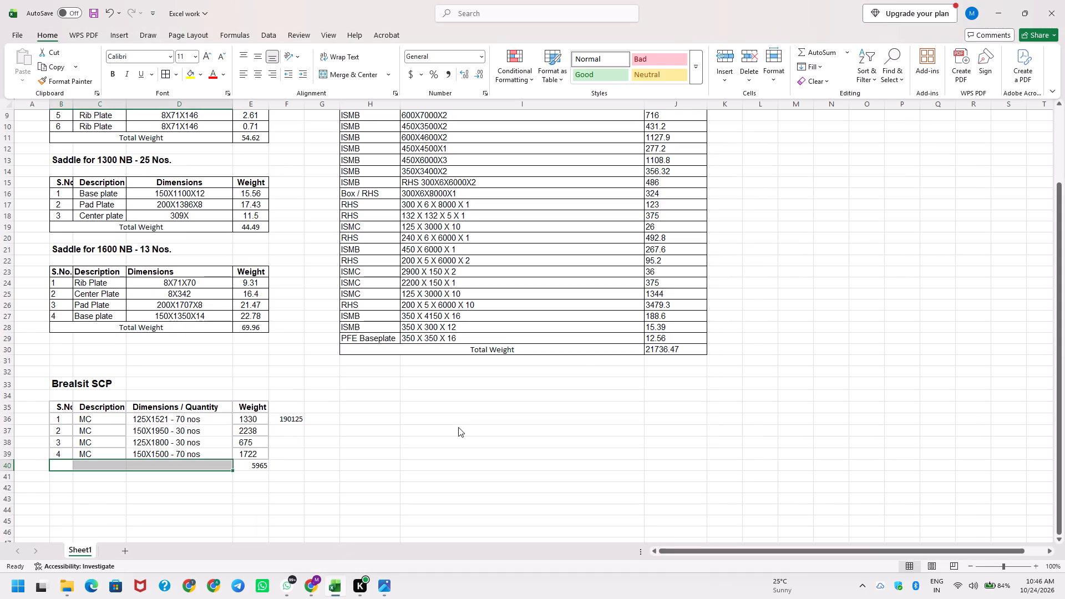
pyautogui.write('HMC')
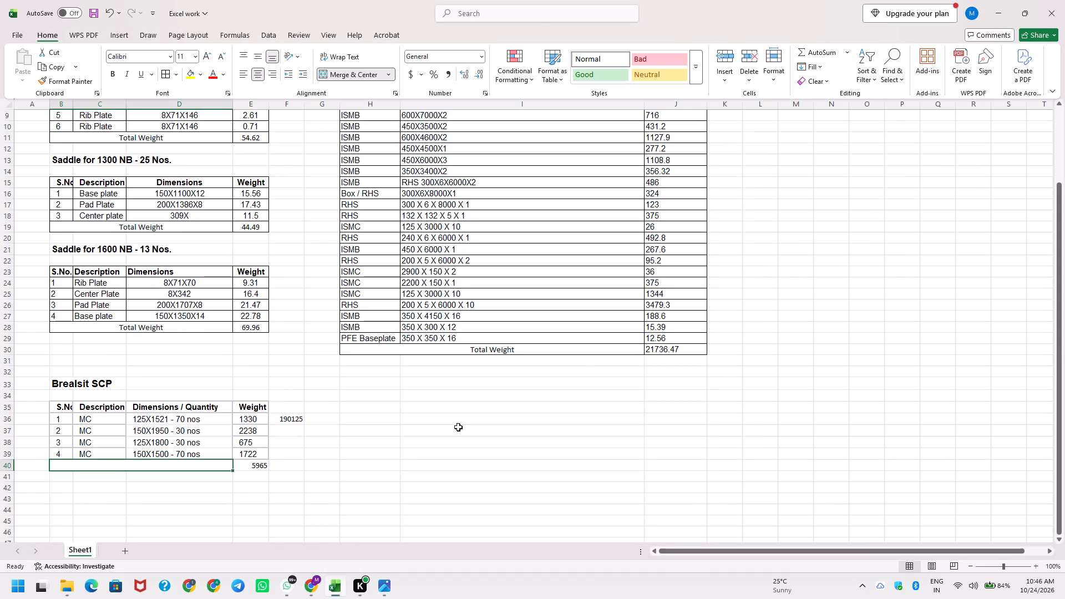
pyautogui.press('Down')
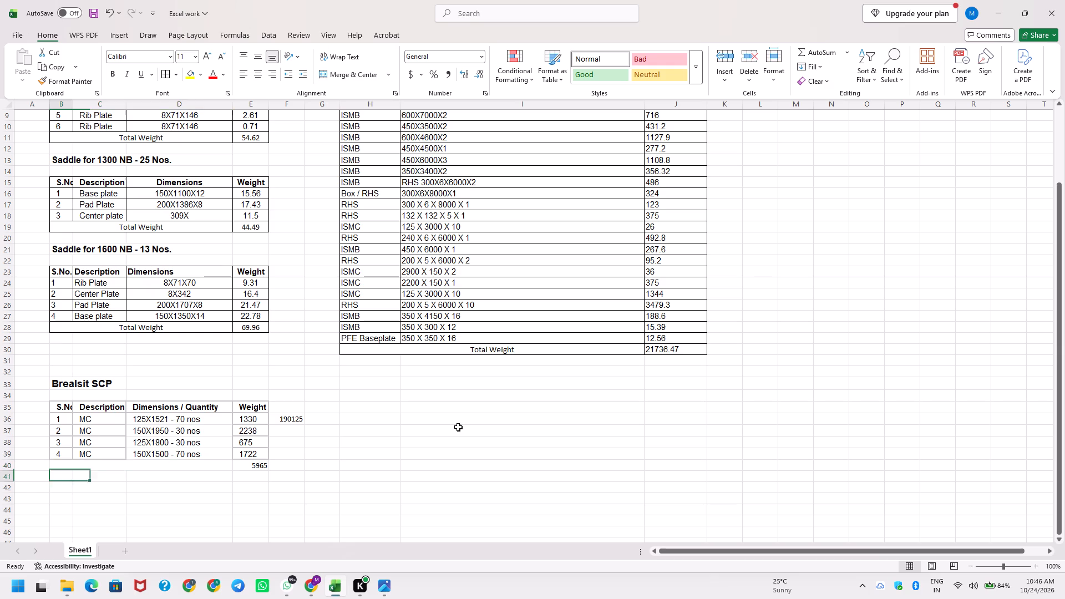
pyautogui.hotkey('alt', 'Tab')
pyautogui.hotkey('alt', 'Tab')
# Apply all borders to the Brealsit SCP table, B35:E40, including its total row.
pyautogui.press('Up')
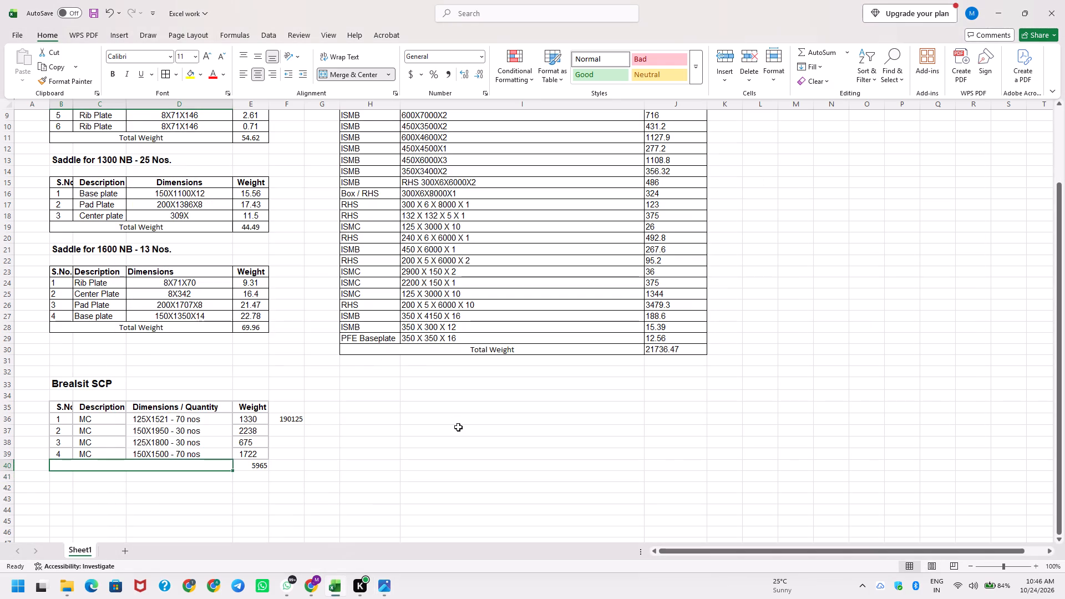
pyautogui.hotkey('ctrl', 'shift', 'Right')
pyautogui.hotkey('ctrl', 'shift', 'Up')
pyautogui.hotkey('ctrl', 'shift', 'Up')
pyautogui.write('HBA')
# Clear the leftover calculation from cell F36 and save the workbook.
pyautogui.press('Right')
pyautogui.press('Right')
pyautogui.press('Up')
pyautogui.press('Up')
pyautogui.press('Up')
pyautogui.press('Up')
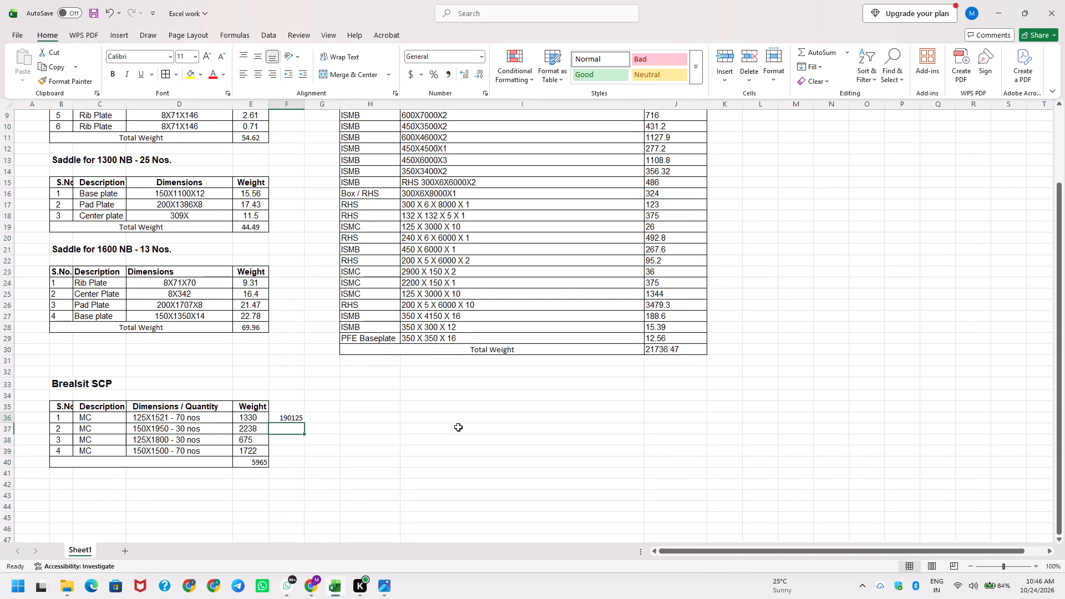
pyautogui.press('Delete')
pyautogui.hotkey('ctrl', 's')
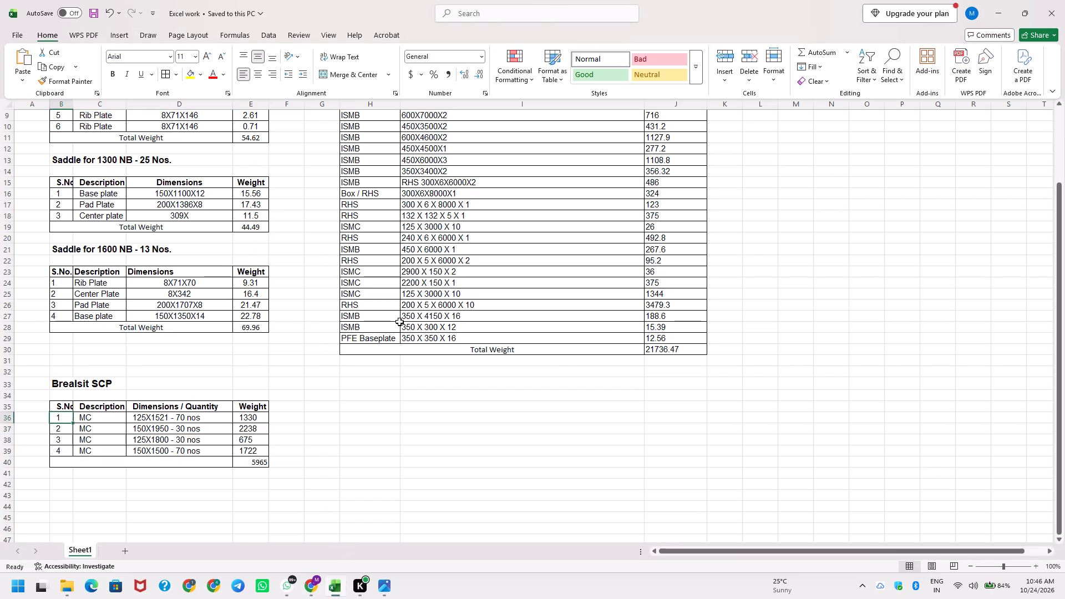
# AutoFit column B to the S.No. header of the Brealsit SCP table in B35.
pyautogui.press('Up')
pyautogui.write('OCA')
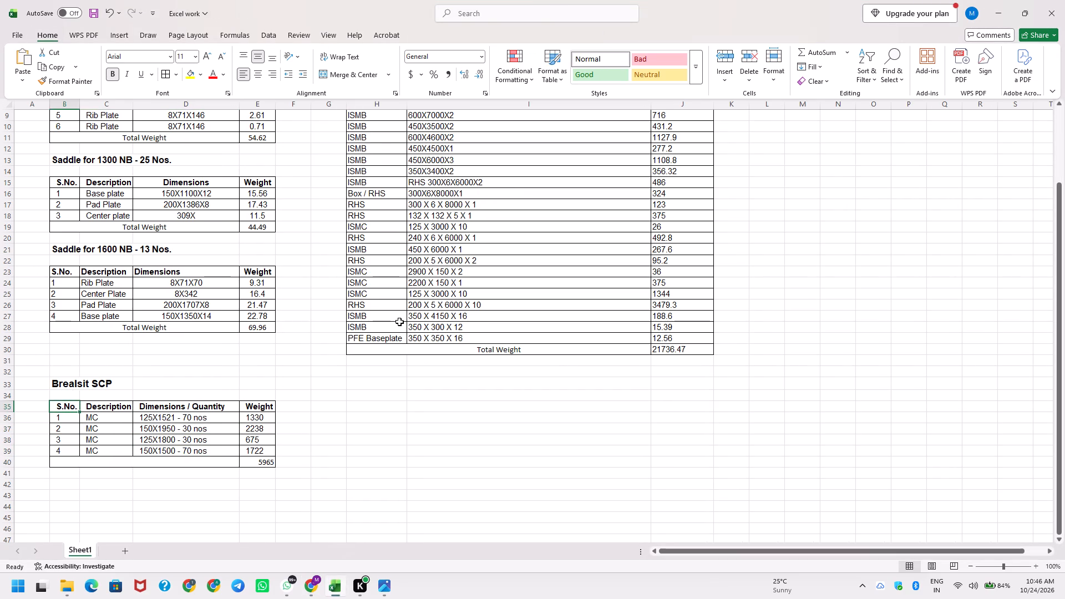
# Paste the copied Additional Items heading and table below the Brealsit SCP table, starting at B43.
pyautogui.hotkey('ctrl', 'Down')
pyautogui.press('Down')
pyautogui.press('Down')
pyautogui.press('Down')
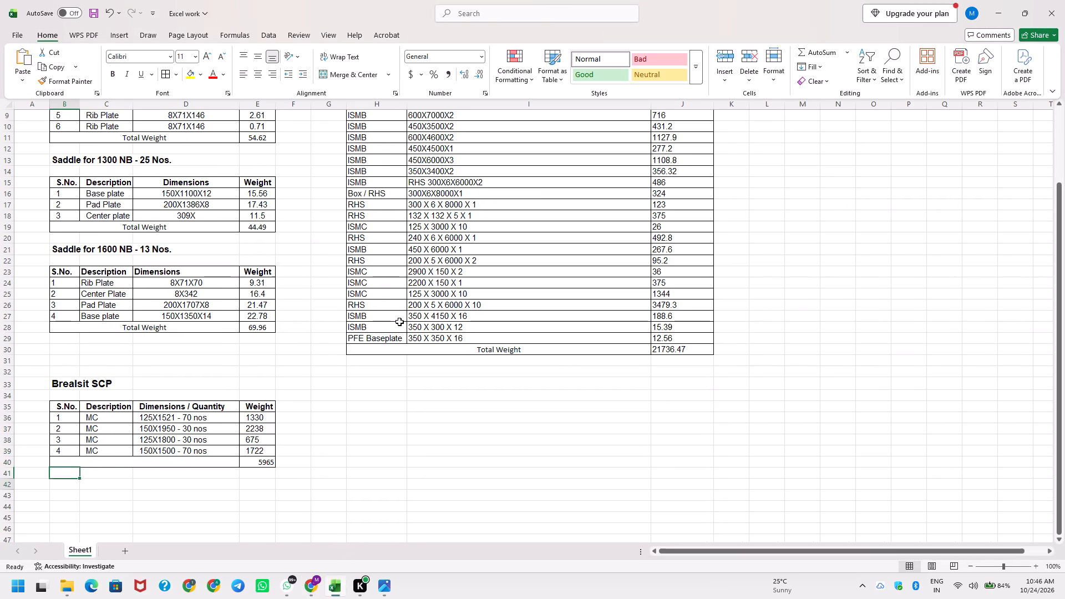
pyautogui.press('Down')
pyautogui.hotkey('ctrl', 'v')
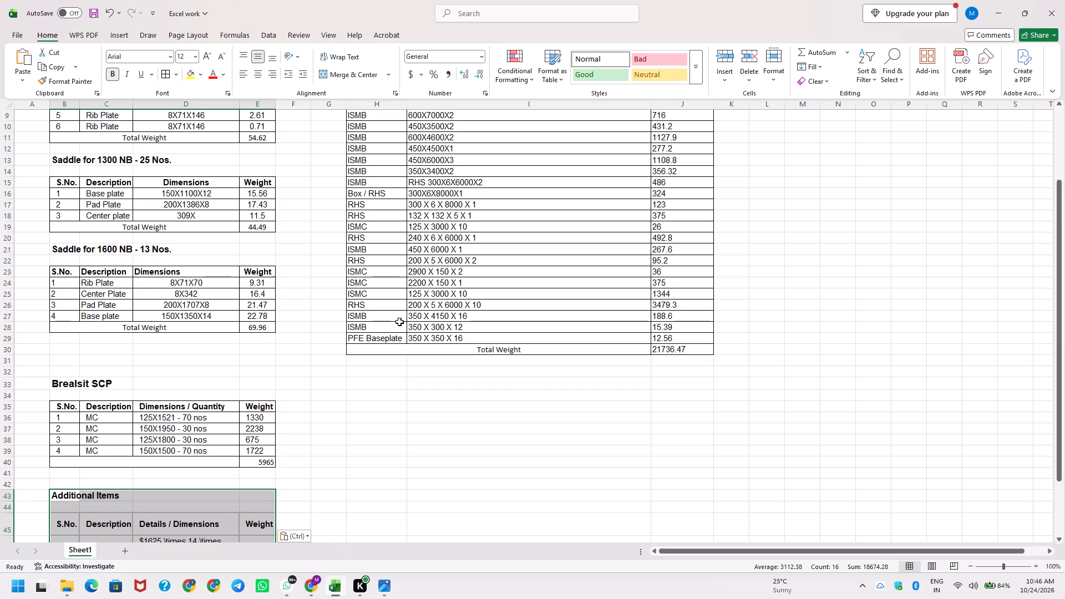
# Turn off text wrapping for the whole Additional Items table, B45:E48.
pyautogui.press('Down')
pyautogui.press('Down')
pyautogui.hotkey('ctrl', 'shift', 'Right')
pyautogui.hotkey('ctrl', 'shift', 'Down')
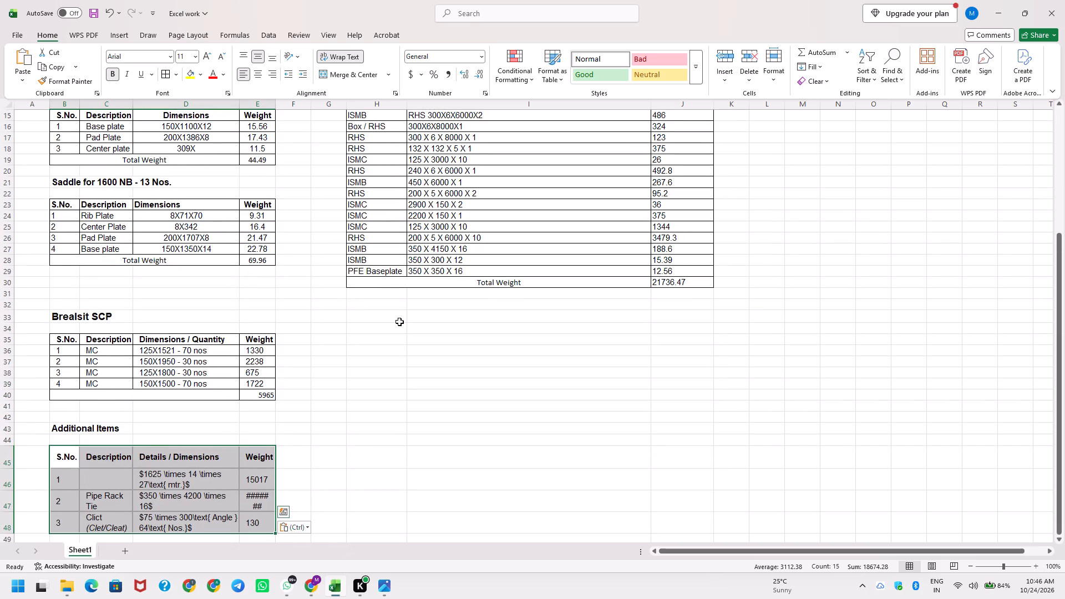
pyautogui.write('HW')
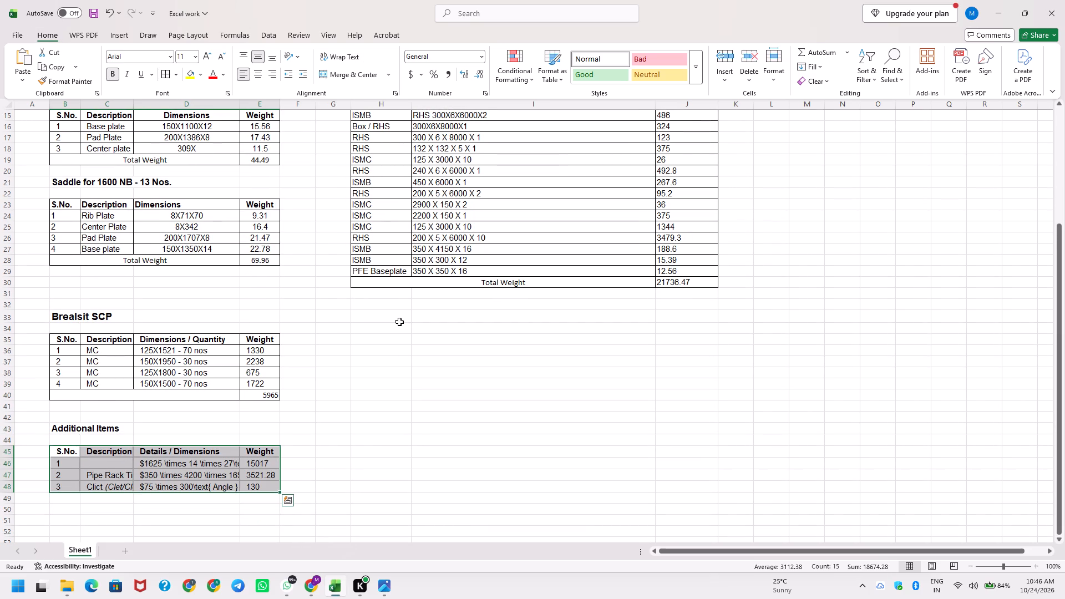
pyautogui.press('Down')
# Compare the Additional Items rows in the sheet with the handwritten notes in the WhatsApp photo.
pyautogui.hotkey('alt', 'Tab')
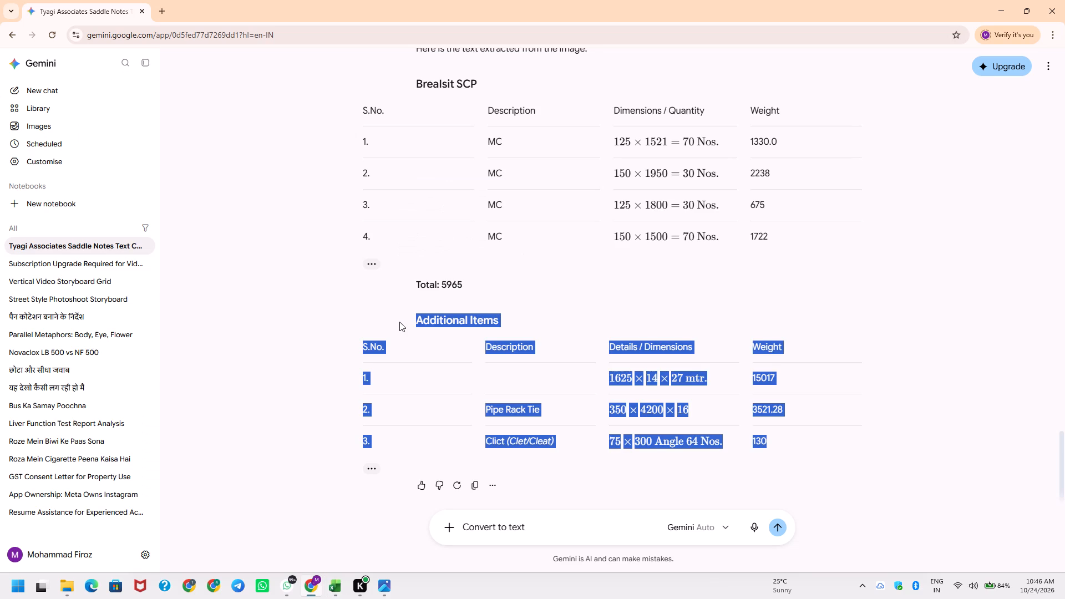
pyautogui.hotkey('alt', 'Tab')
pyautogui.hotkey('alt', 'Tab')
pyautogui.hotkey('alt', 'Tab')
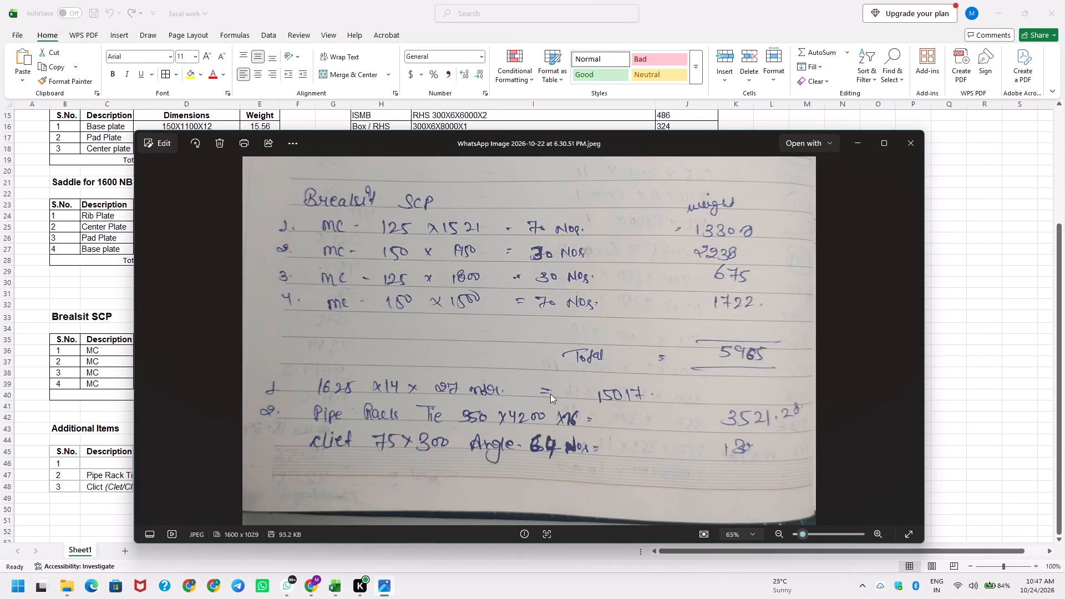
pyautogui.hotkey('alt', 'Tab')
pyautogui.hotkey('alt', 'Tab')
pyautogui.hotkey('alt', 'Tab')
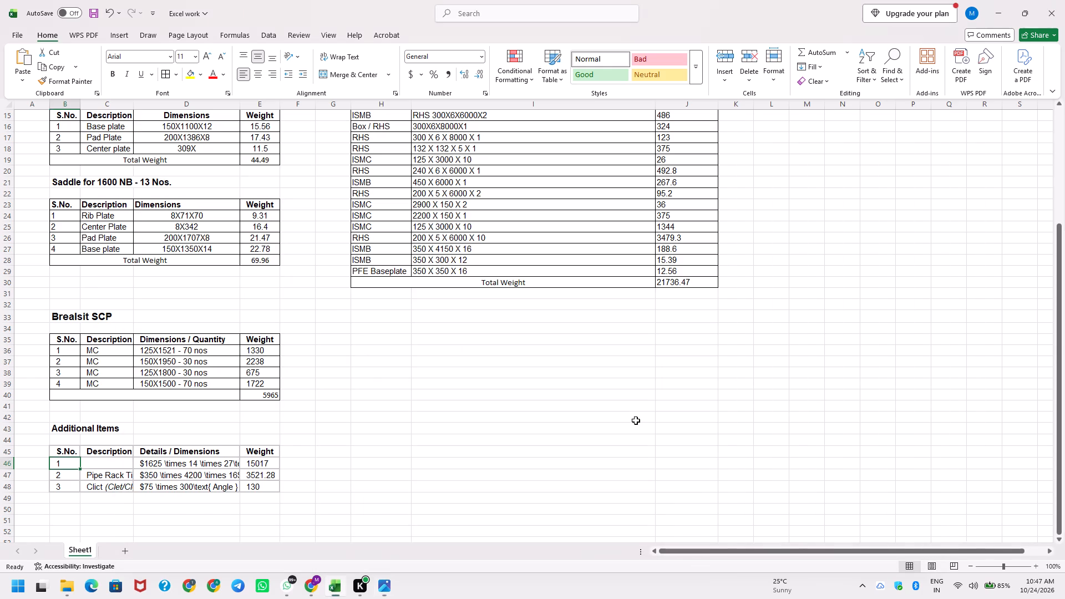
# Enter the first two Additional Items dimensions as plain text: "1625X14X27 mtr" in D49 and "350X4200X16" in D50.
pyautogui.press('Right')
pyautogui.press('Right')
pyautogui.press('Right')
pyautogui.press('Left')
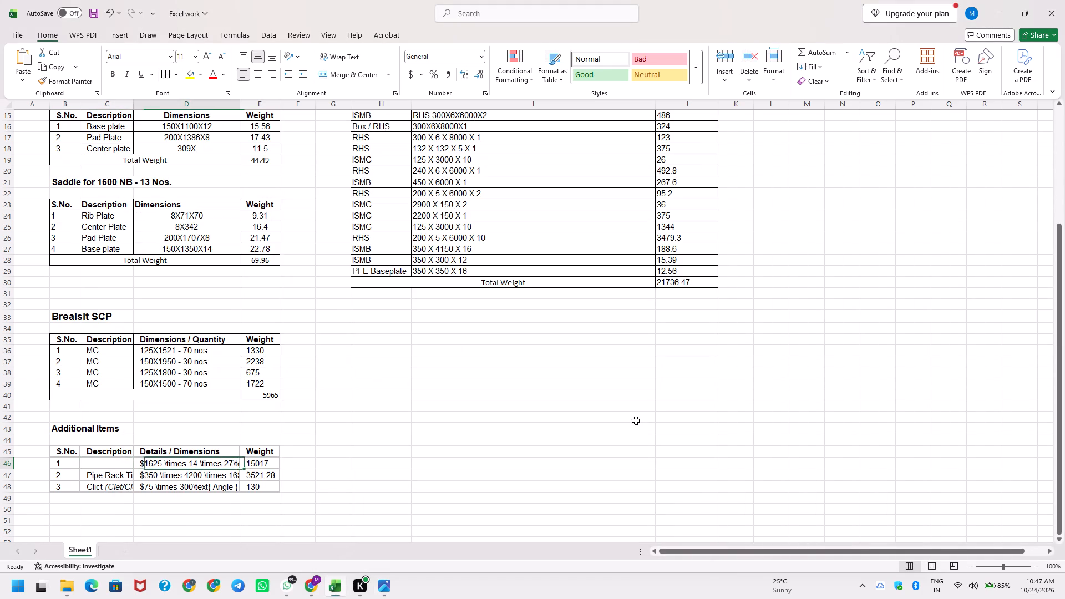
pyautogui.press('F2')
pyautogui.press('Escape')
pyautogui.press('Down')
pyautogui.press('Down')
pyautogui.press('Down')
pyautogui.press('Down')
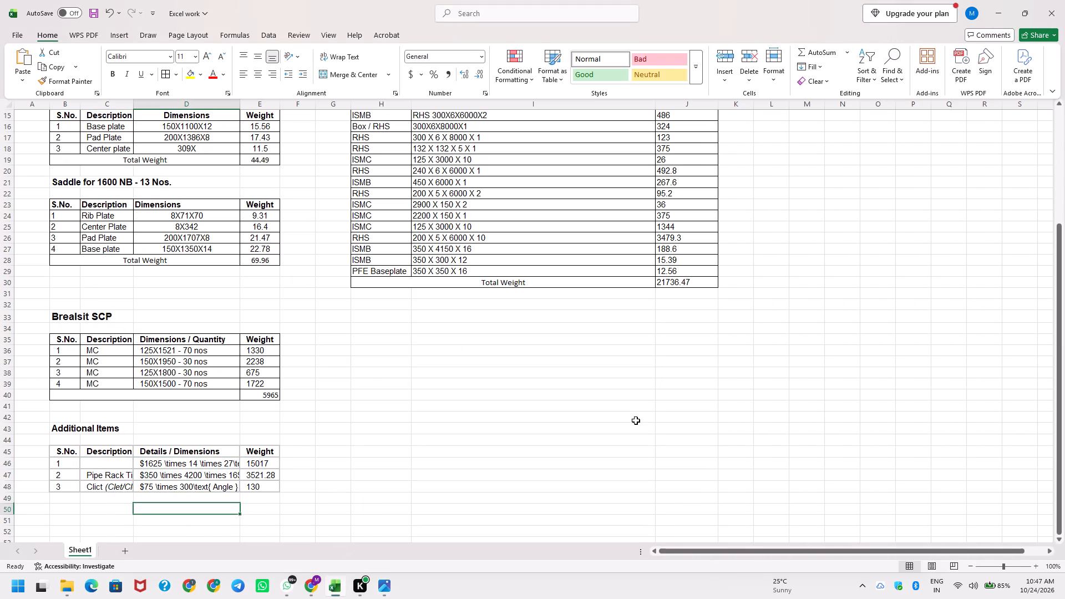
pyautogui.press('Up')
pyautogui.write('1625')
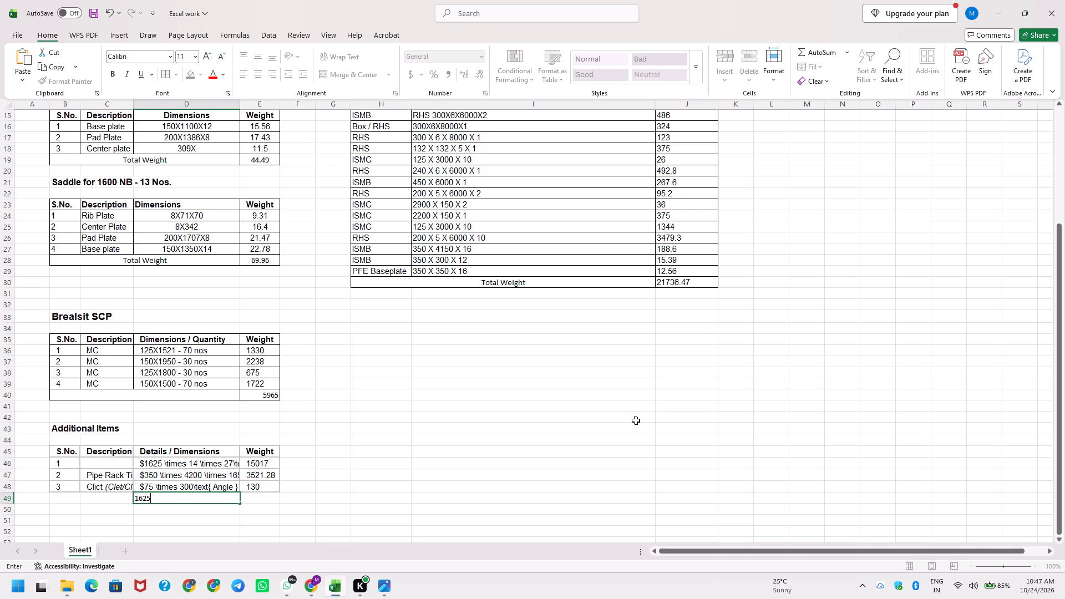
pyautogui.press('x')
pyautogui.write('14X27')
# Enter the first two Additional Items dimensions as plain text: "1625X14X27 mtr" in D49 and "350X4200X16" in D50.
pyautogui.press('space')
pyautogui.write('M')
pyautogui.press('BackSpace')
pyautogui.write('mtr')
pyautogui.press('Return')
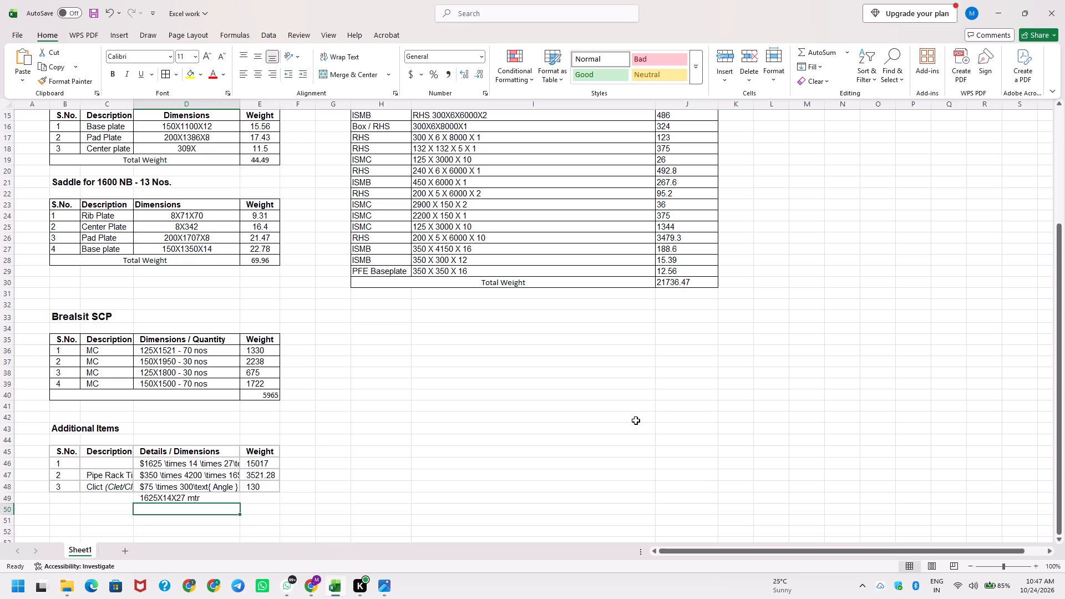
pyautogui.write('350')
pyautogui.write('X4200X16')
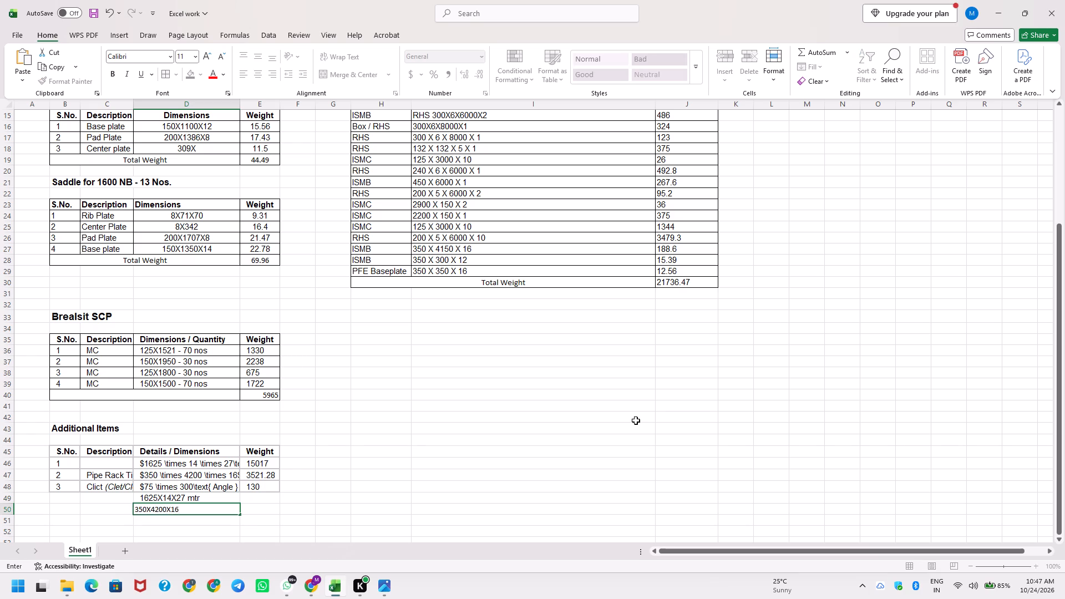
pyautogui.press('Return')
# Enter the third Additional Items dimension in D51, beginning with "75X300", checking it against the handwritten note photo.
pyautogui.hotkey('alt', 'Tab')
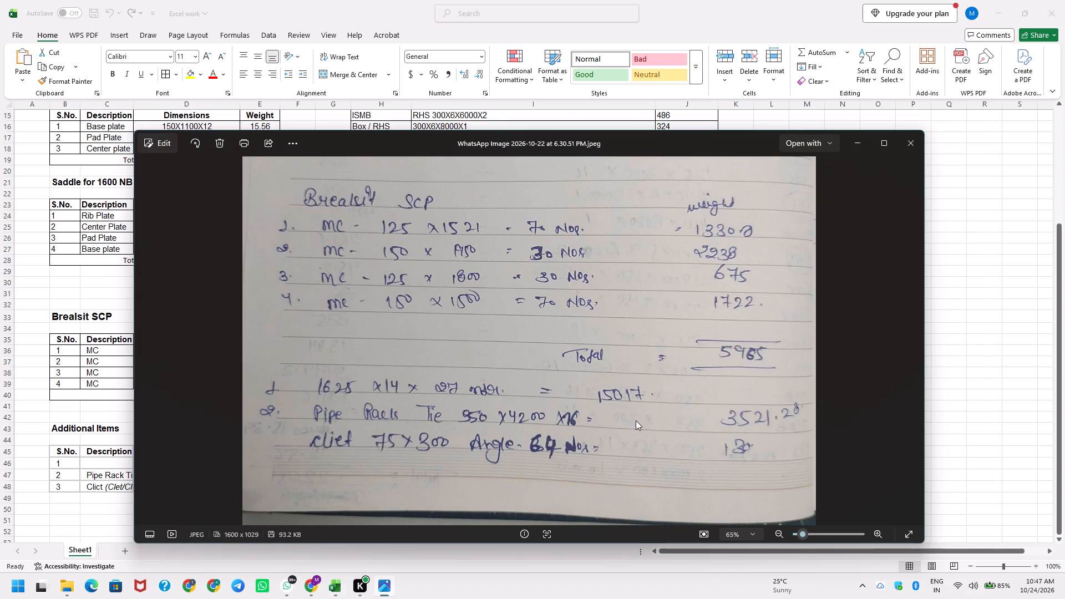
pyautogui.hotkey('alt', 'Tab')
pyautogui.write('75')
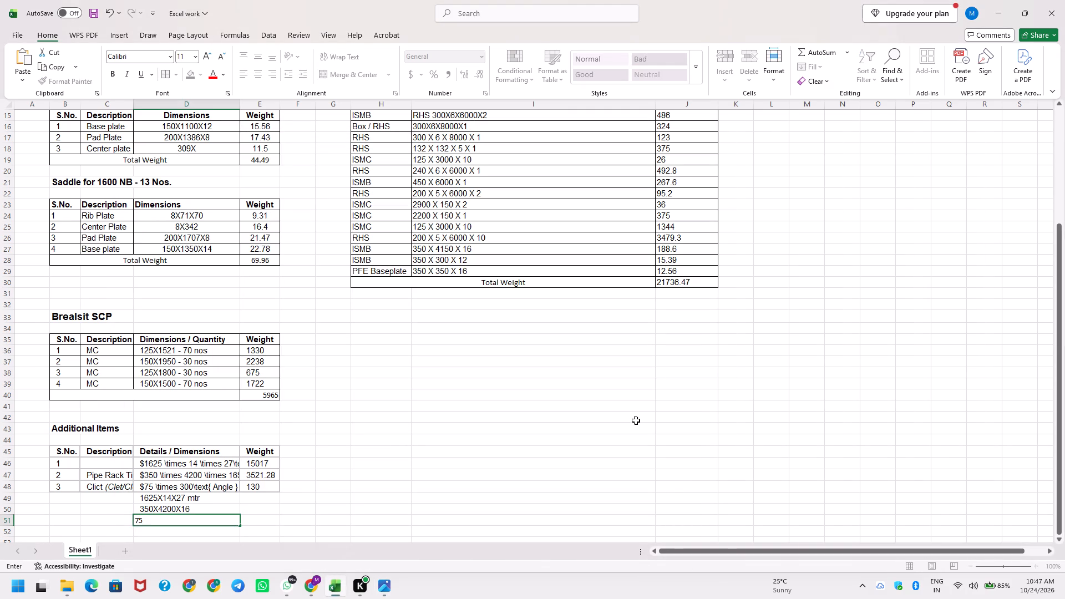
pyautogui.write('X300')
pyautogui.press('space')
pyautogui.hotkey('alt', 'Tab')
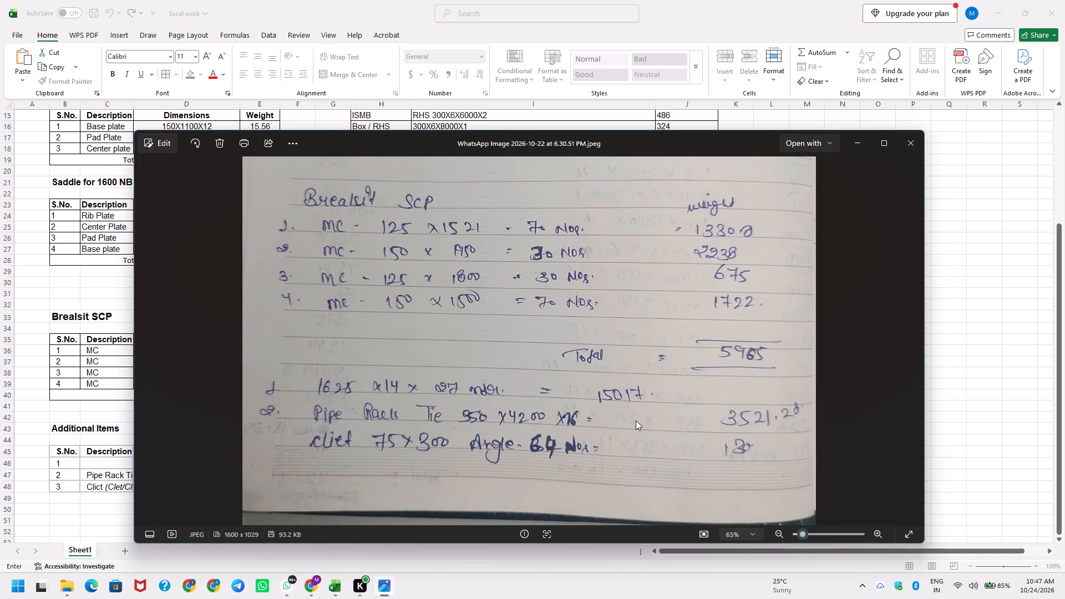
# Complete cell D51 as "75X300 angle 64 nos", checking the wording and quantity against the handwritten notes photo.
pyautogui.hotkey('alt', 'Tab')
pyautogui.write('ang')
pyautogui.write('le')
pyautogui.press('space')
pyautogui.hotkey('alt', 'Tab')
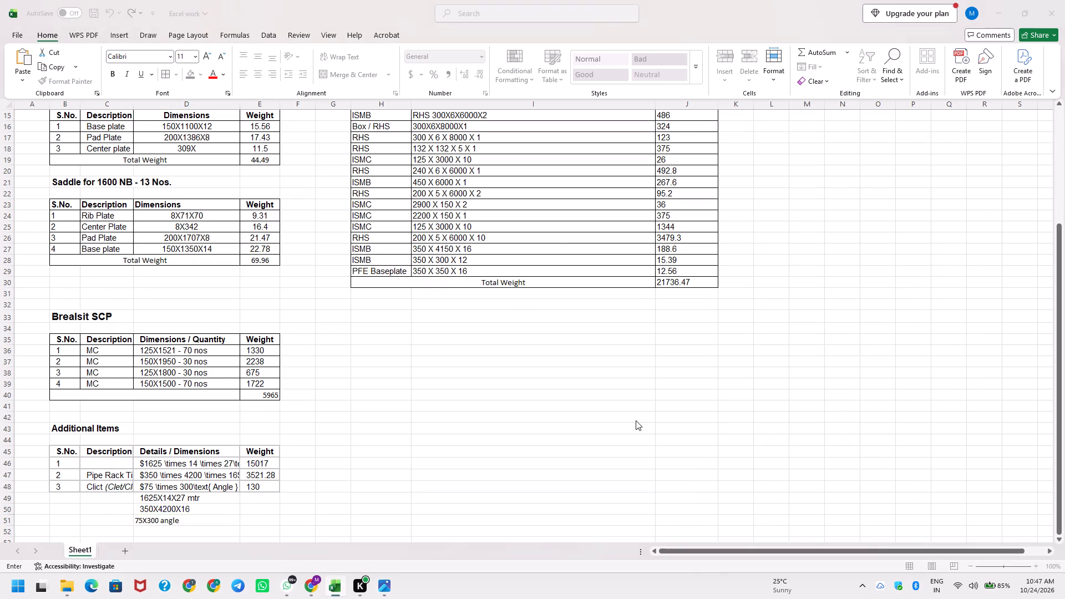
pyautogui.hotkey('alt', 'Tab')
pyautogui.write('64')
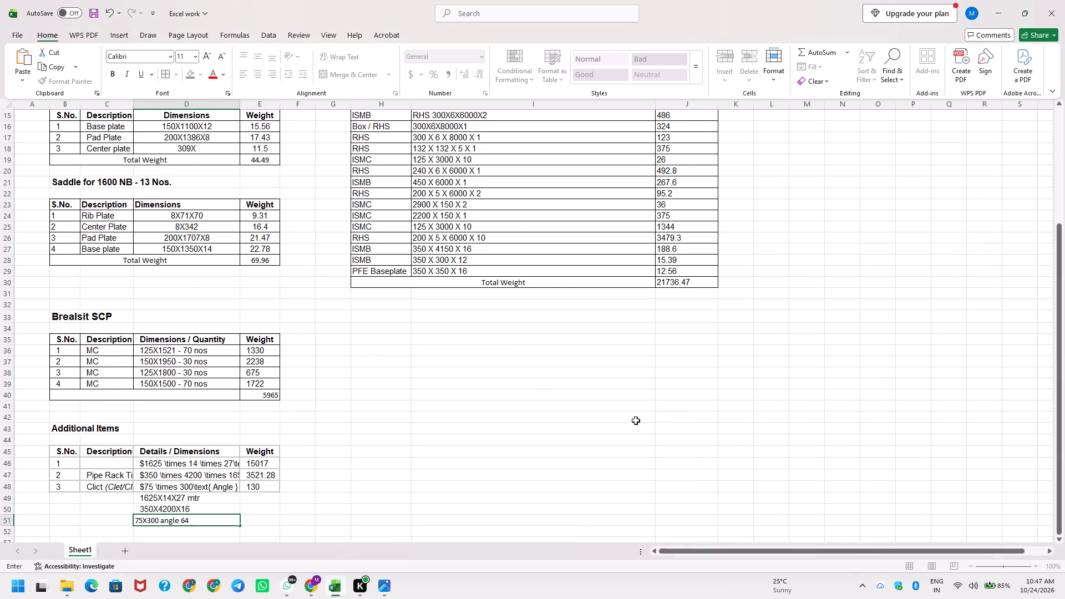
pyautogui.press('space')
pyautogui.write('nos')
pyautogui.press('Return')
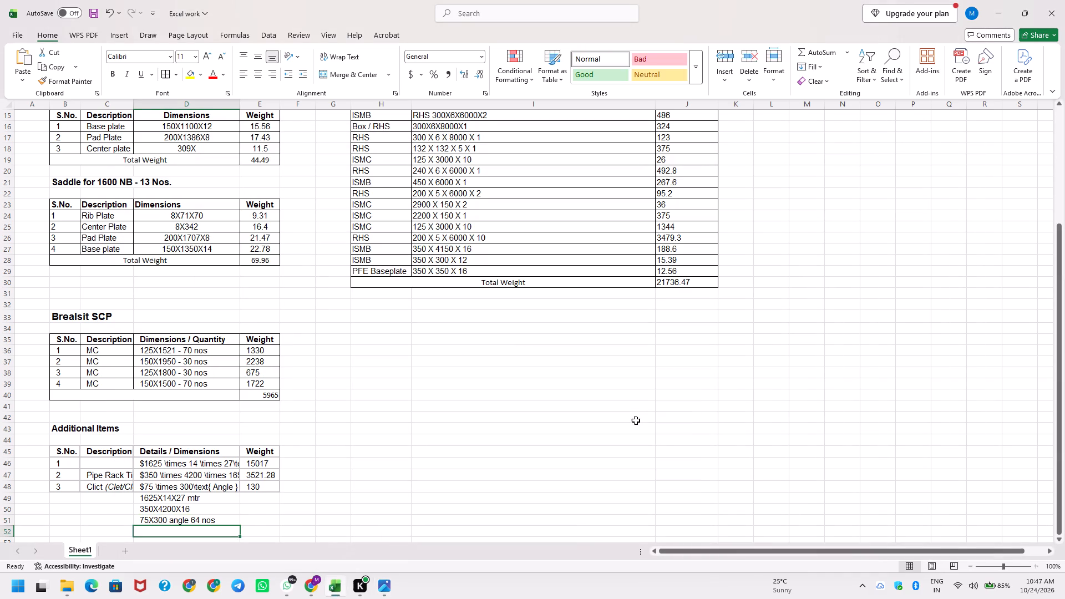
# Move the three plain-text dimensions from D49:D51 up into D46:D48, replacing the LaTeX-style entries in the Additional Items table.
pyautogui.press('Up')
pyautogui.hotkey('shift', 'Up')
pyautogui.hotkey('shift', 'Up')
pyautogui.hotkey('ctrl', 'x')
pyautogui.press('Up')
pyautogui.press('Up')
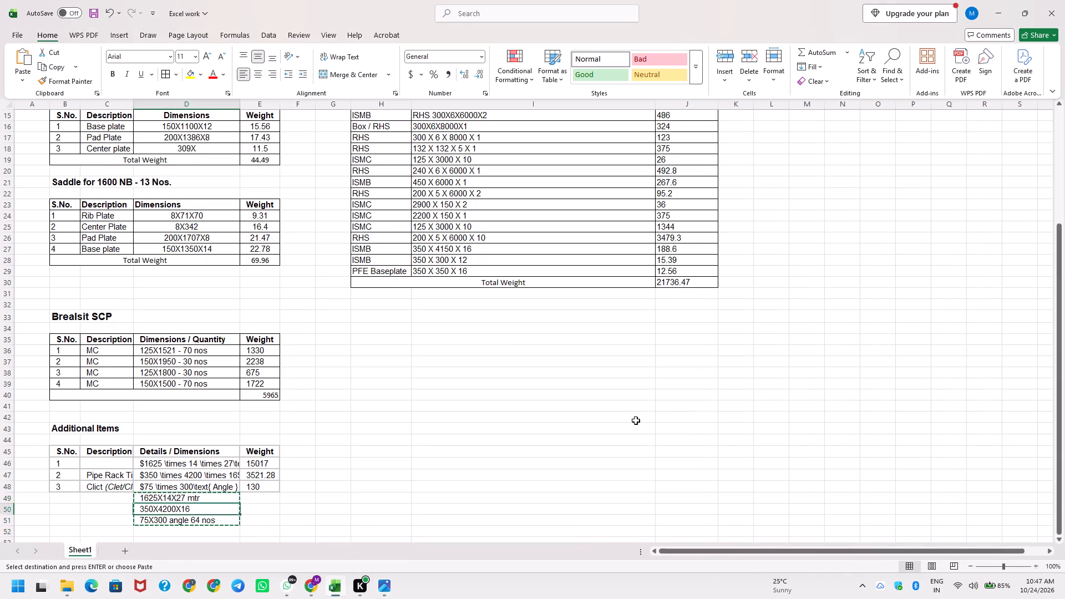
pyautogui.press('Up')
pyautogui.press('Up')
pyautogui.press('Up')
pyautogui.press('Return')
pyautogui.press('Down')
pyautogui.press('Up')
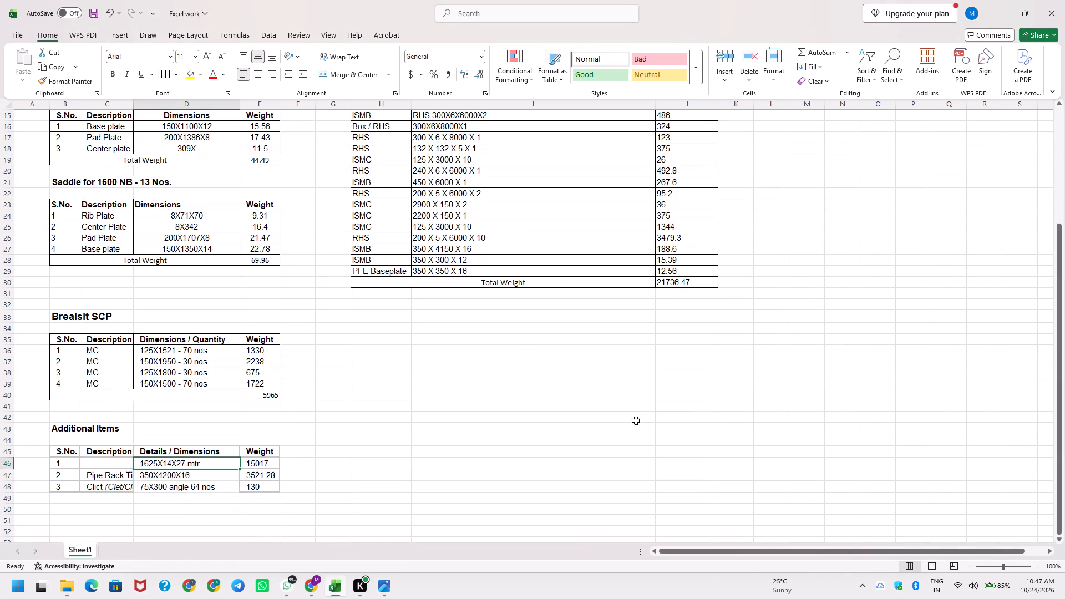
# Sum the three Additional Items weights in cell E49.
pyautogui.press('Right')
pyautogui.press('Down')
pyautogui.press('Down')
pyautogui.press('Down')
pyautogui.hotkey('alt', '=')
pyautogui.press('Return')
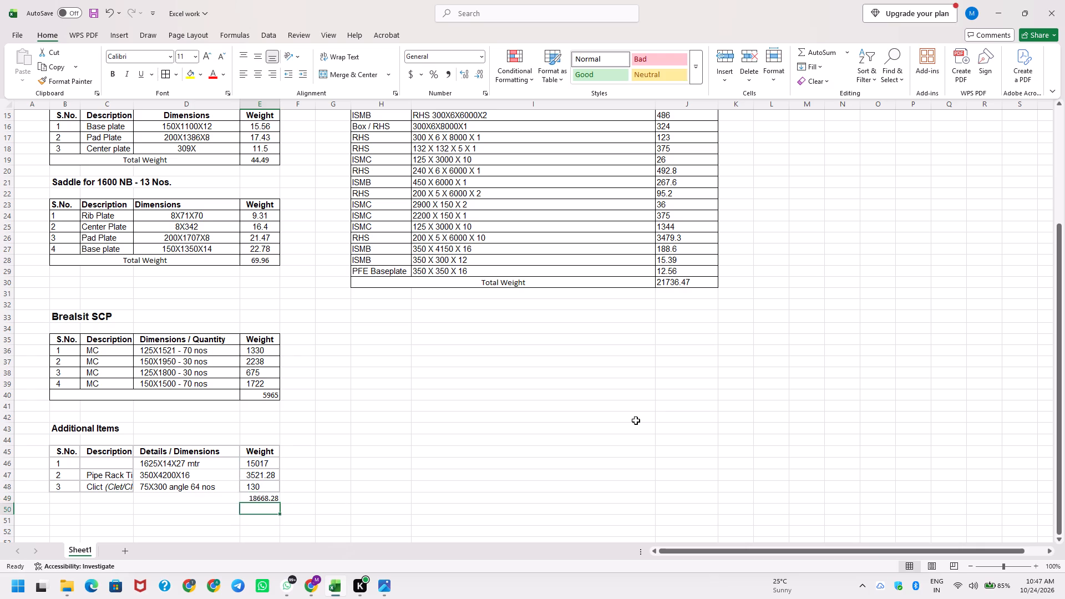
# Apply all borders to the Additional Items table, B45:E49, including its total row.
pyautogui.press('Up')
pyautogui.press('Left')
pyautogui.press('Right')
pyautogui.hotkey('ctrl', 'shift', 'Up')
pyautogui.hotkey('ctrl', 'shift', 'Left')
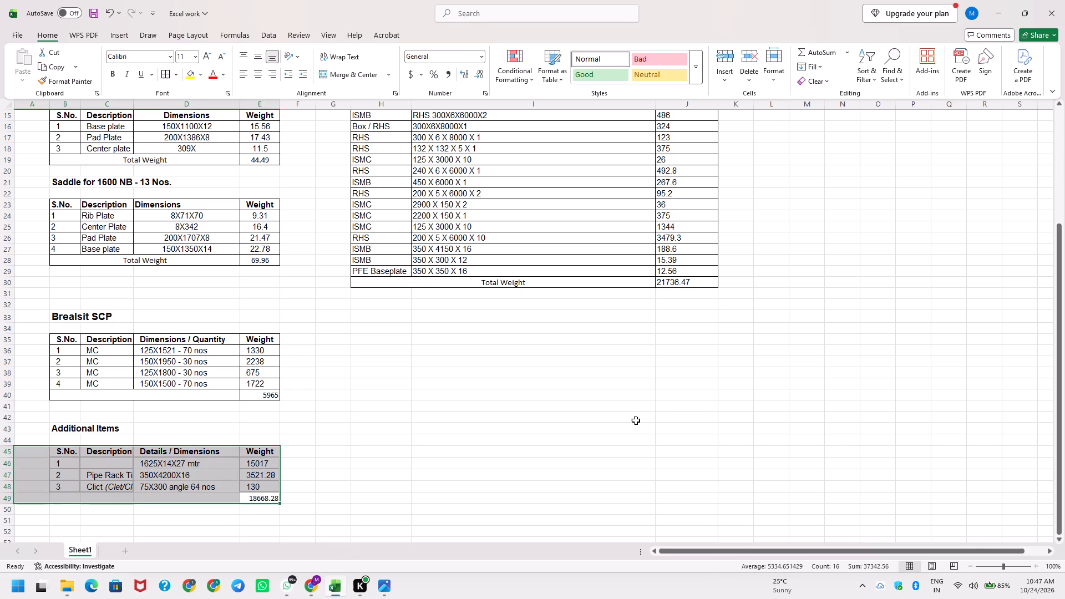
pyautogui.write('HB')
pyautogui.press('Escape')
pyautogui.hotkey('shift', 'Right')
pyautogui.press('Escape')
pyautogui.hotkey('shift', 'Right')
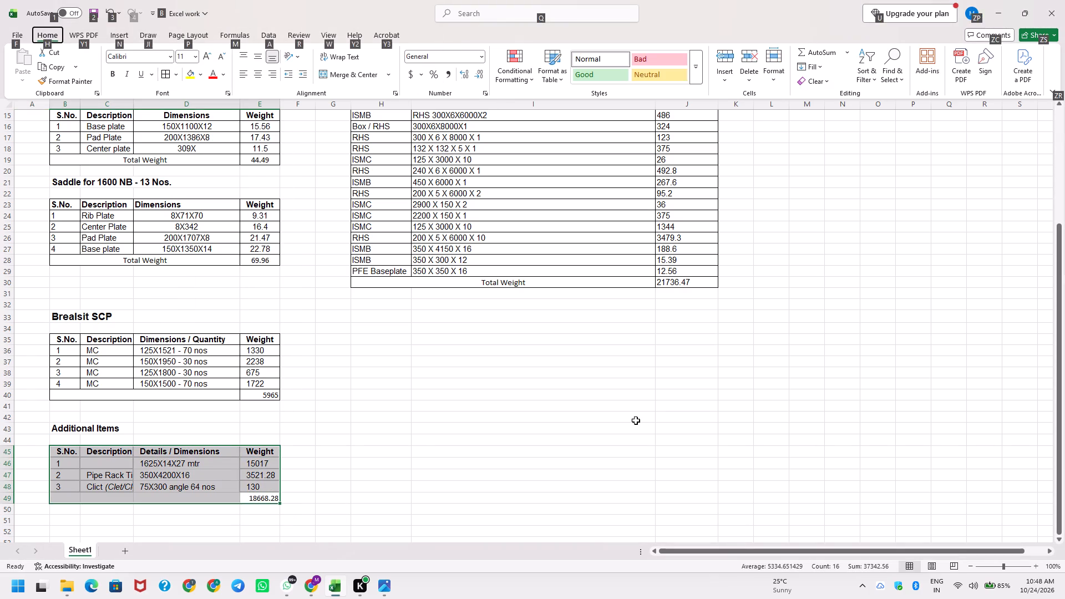
pyautogui.write('HBA')
# Check the Additional Items weights against the handwritten notes photo and save the workbook.
pyautogui.hotkey('alt', 'Tab')
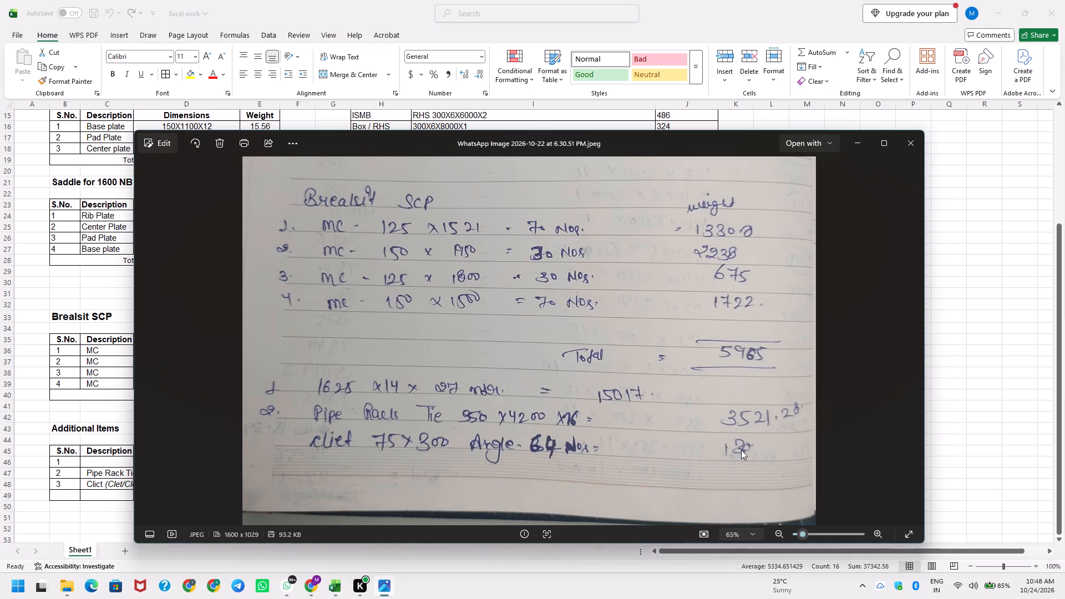
pyautogui.hotkey('alt', 'Tab')
pyautogui.hotkey('alt', 'Tab')
pyautogui.hotkey('alt', 'Tab')
pyautogui.press('Up')
pyautogui.press('Down')
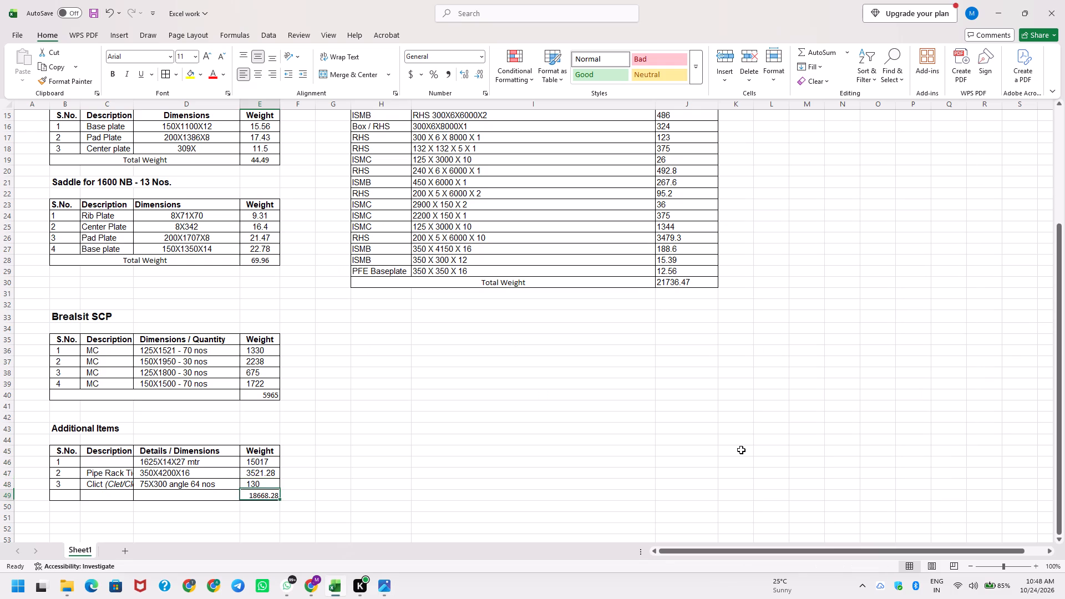
pyautogui.hotkey('ctrl', 's')
# Go back to the handwritten notes photo and close it.
pyautogui.hotkey('alt', 'Tab')
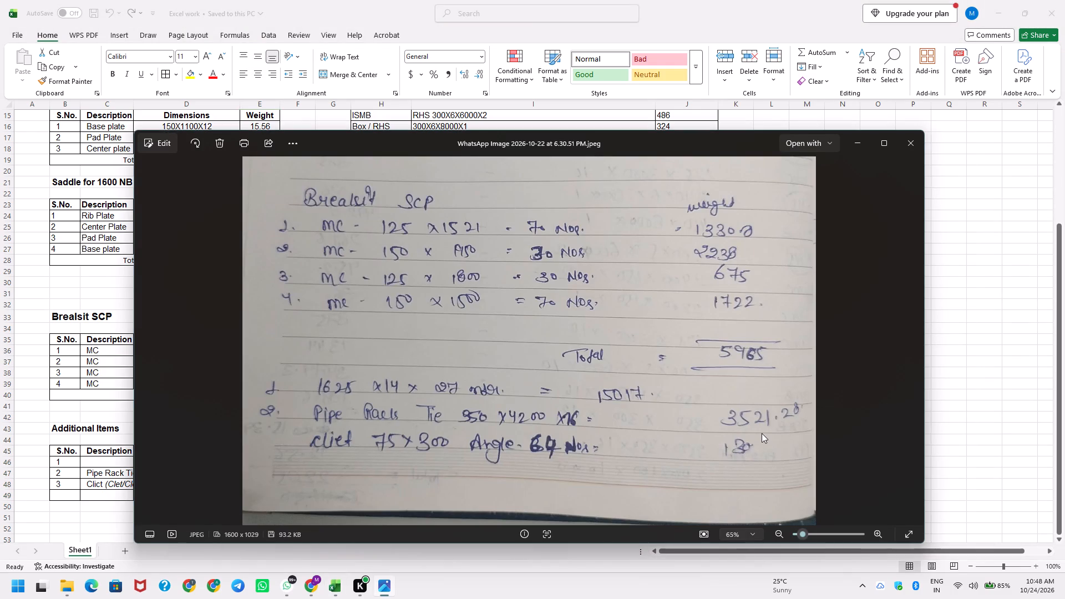
pyautogui.scroll(-1, 762, 433)
pyautogui.keyDown('ctrl'); pyautogui.scroll(-9, 762, 433); pyautogui.keyUp('ctrl')
pyautogui.click(907, 141)
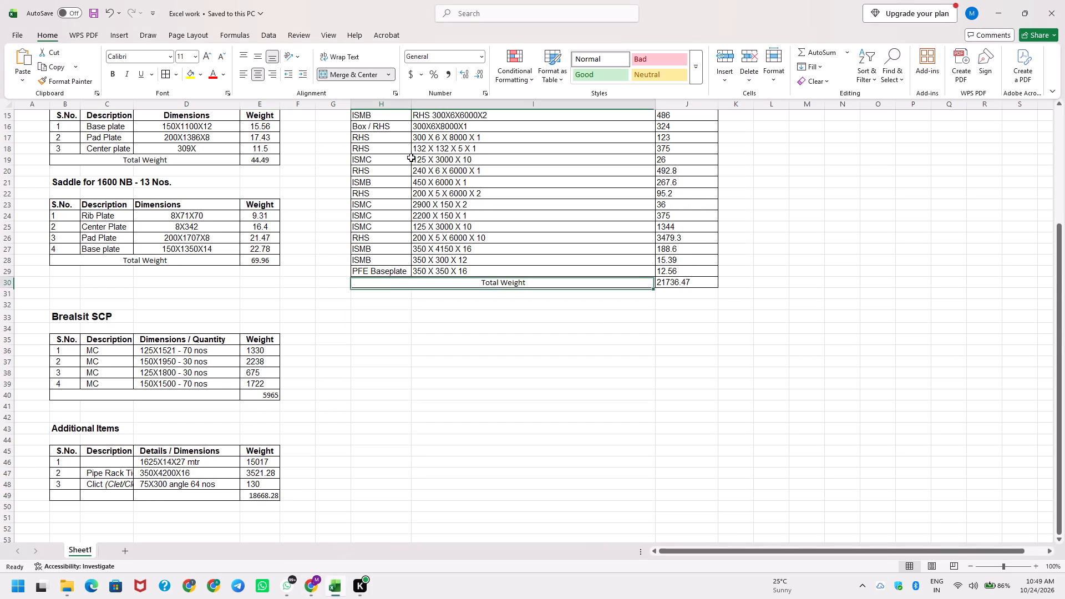
# Paste the copied SCP Platform transcription at cell H33, below the Tie Beam table.
pyautogui.press('Down')
pyautogui.press('Down')
pyautogui.press('Down')
pyautogui.hotkey('ctrl', 'v')
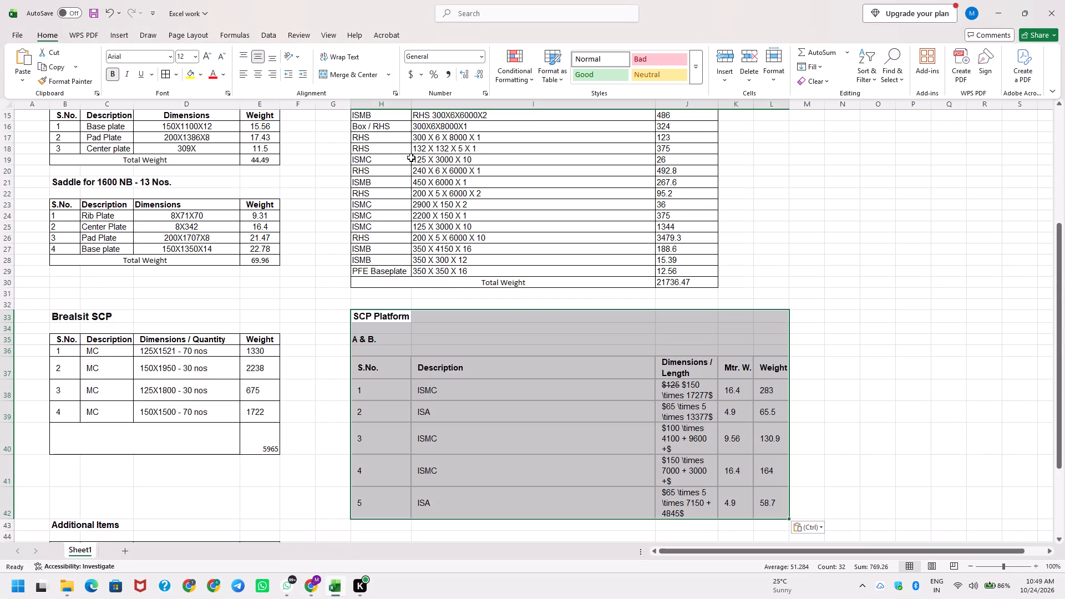
# Turn off text wrapping for the pasted SCP Platform table, from its S.No. header row to the last item.
pyautogui.press('Down')
pyautogui.press('Down')
pyautogui.press('Down')
pyautogui.press('Down')
pyautogui.hotkey('ctrl', 'shift', 'Right')
pyautogui.hotkey('ctrl', 'shift', 'Down')
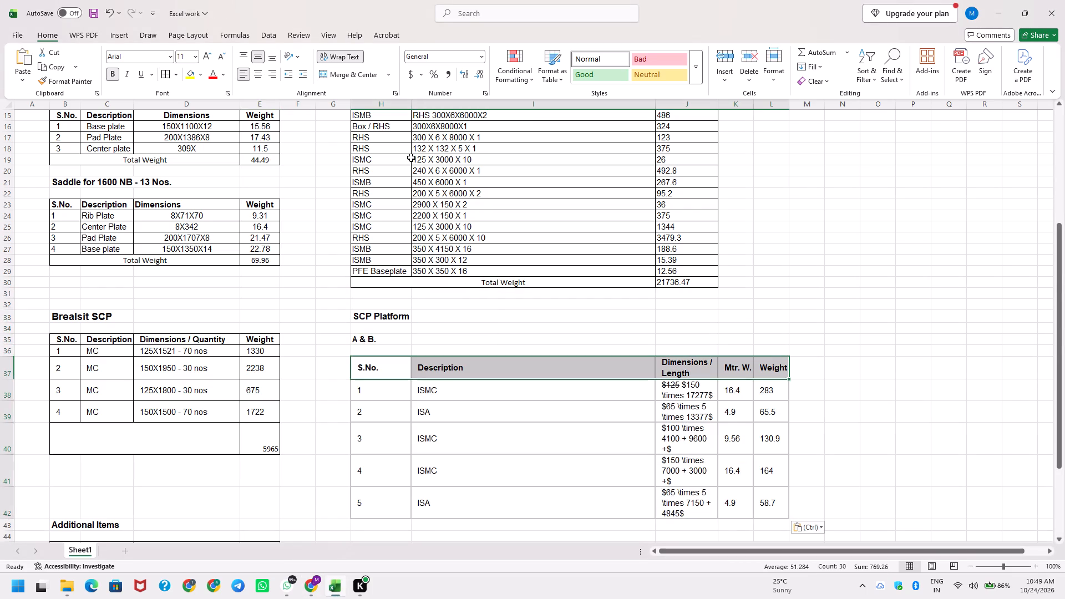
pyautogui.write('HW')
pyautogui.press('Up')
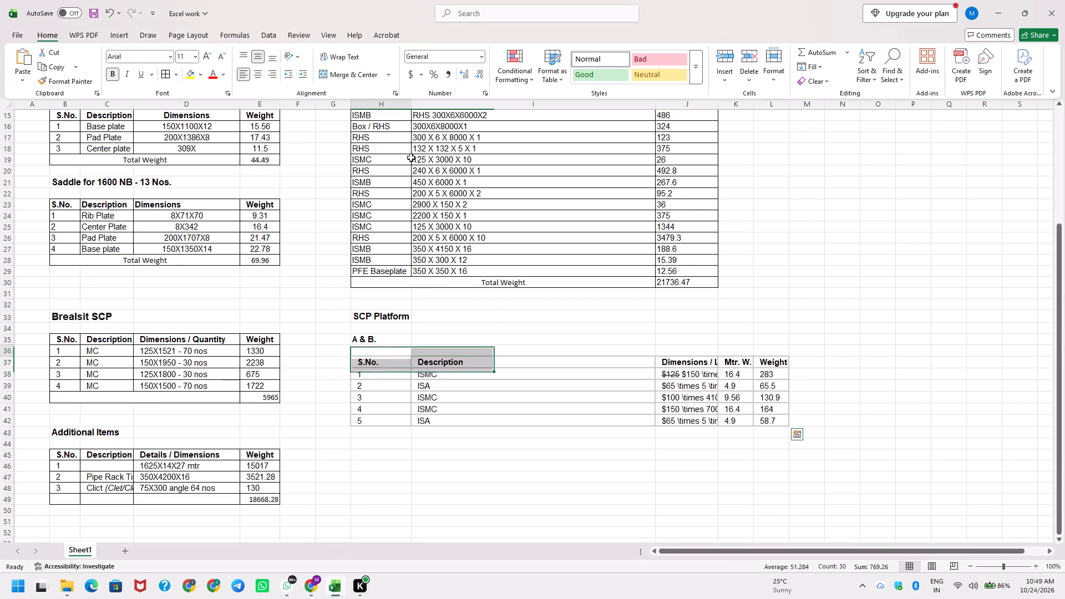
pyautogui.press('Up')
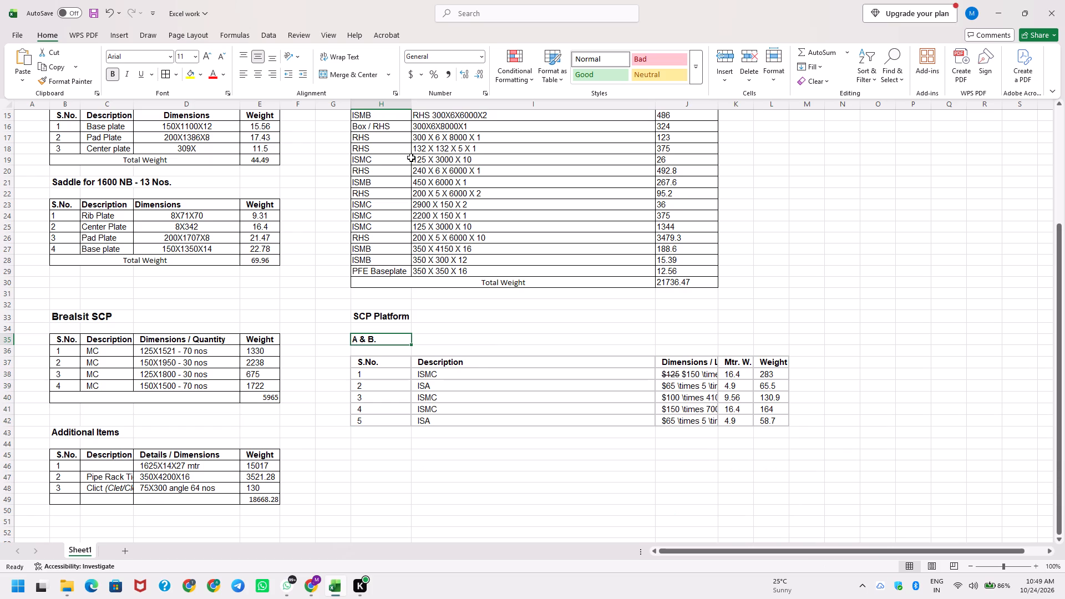
# Open the photo "WhatsApp Image 2026-10-22 at 6.31.15 PM" to view the handwritten SCP Platform notes, and return to the Excel sheet.
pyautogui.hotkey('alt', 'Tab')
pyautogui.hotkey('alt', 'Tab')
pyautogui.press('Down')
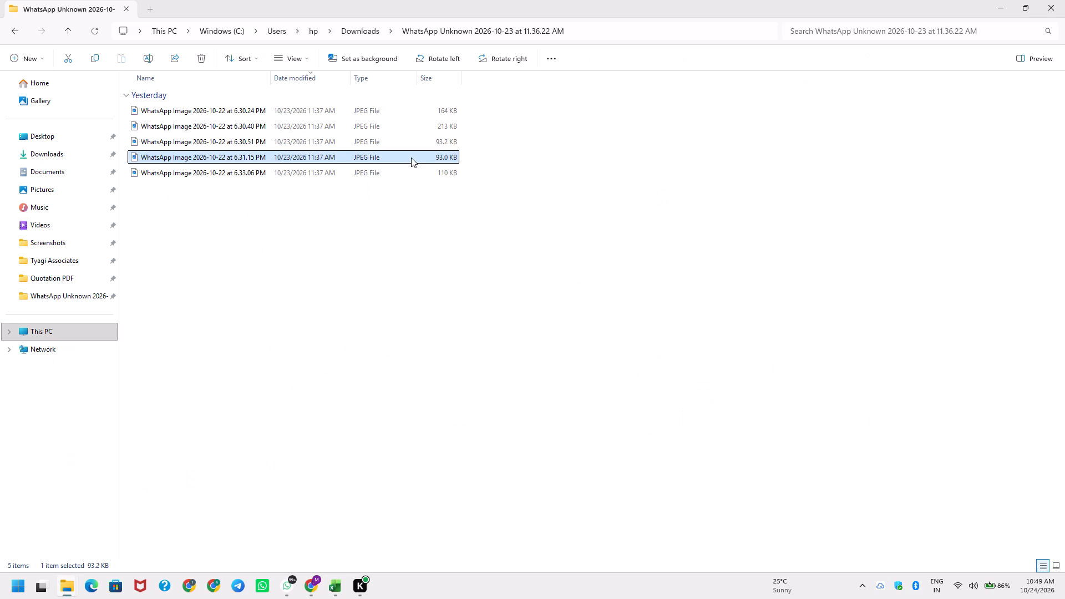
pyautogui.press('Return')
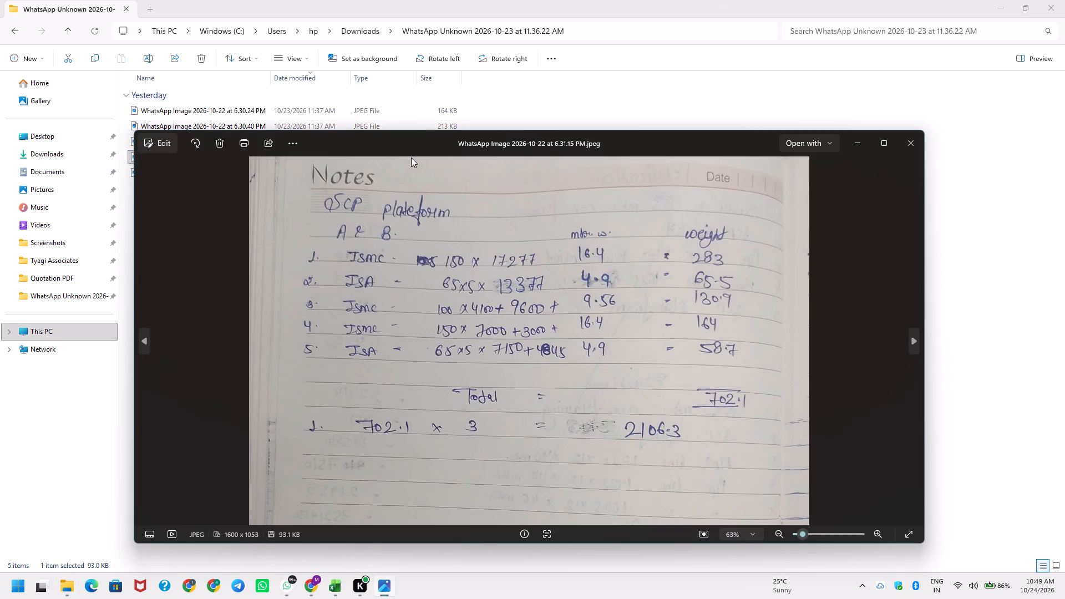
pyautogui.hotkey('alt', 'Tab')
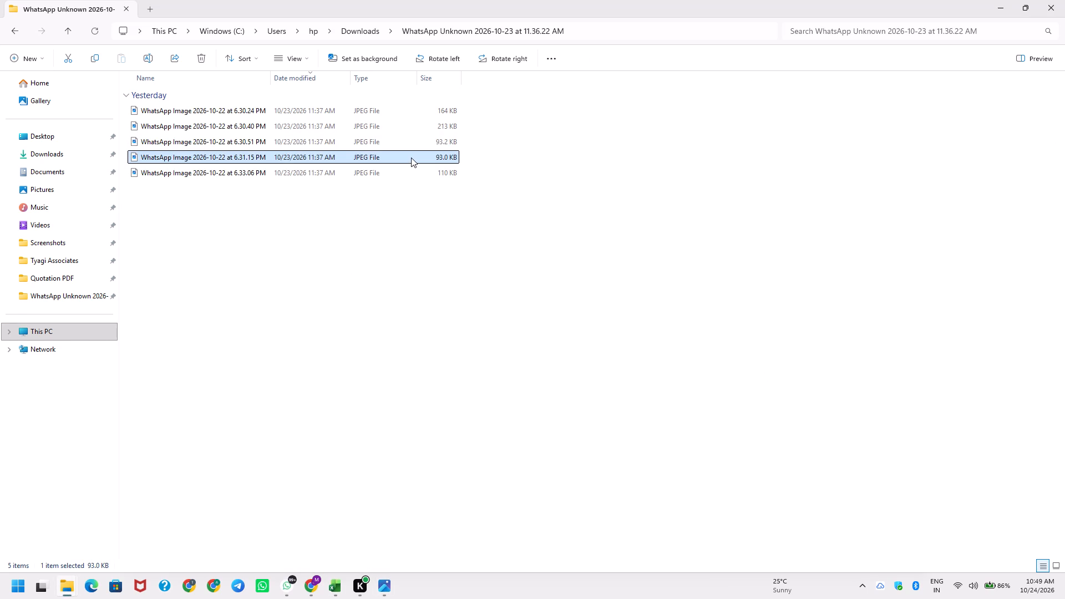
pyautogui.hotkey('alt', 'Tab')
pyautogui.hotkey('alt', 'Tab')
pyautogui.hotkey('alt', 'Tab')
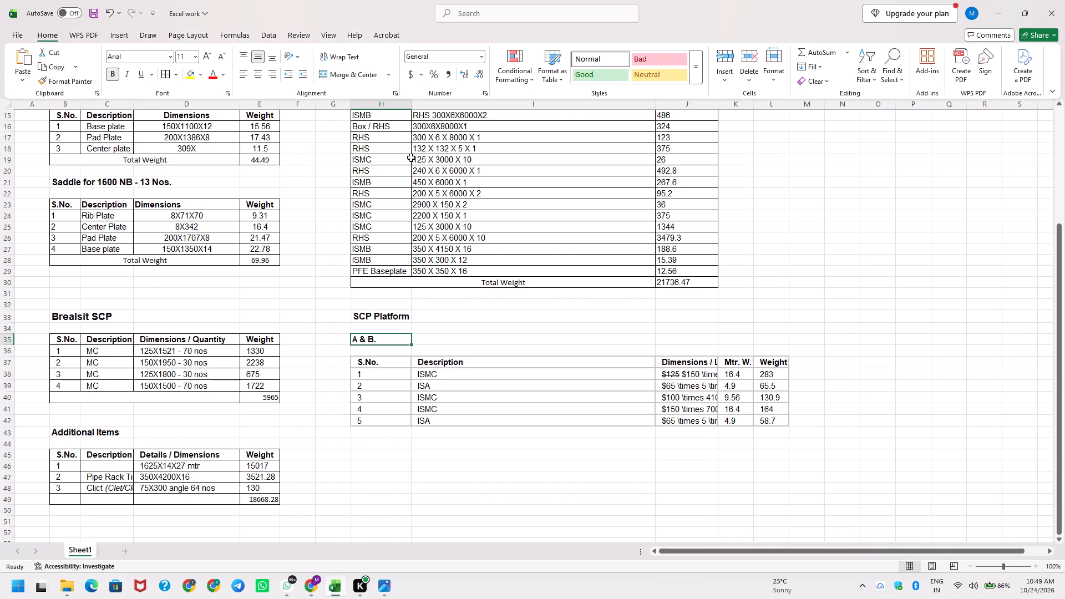
# Move the "A & B." heading down to cell H36, directly above the table's header row.
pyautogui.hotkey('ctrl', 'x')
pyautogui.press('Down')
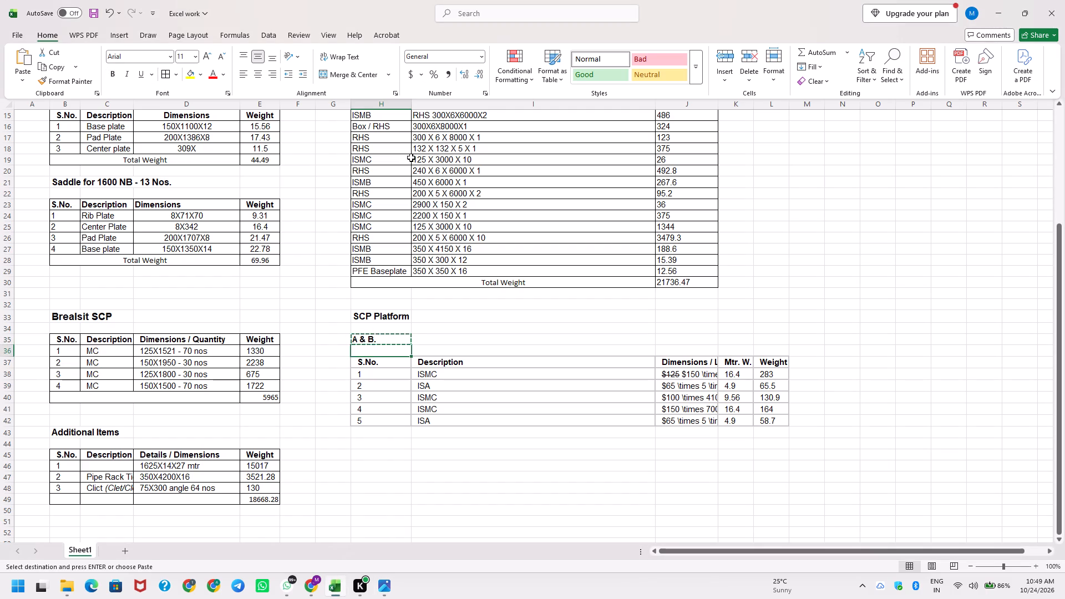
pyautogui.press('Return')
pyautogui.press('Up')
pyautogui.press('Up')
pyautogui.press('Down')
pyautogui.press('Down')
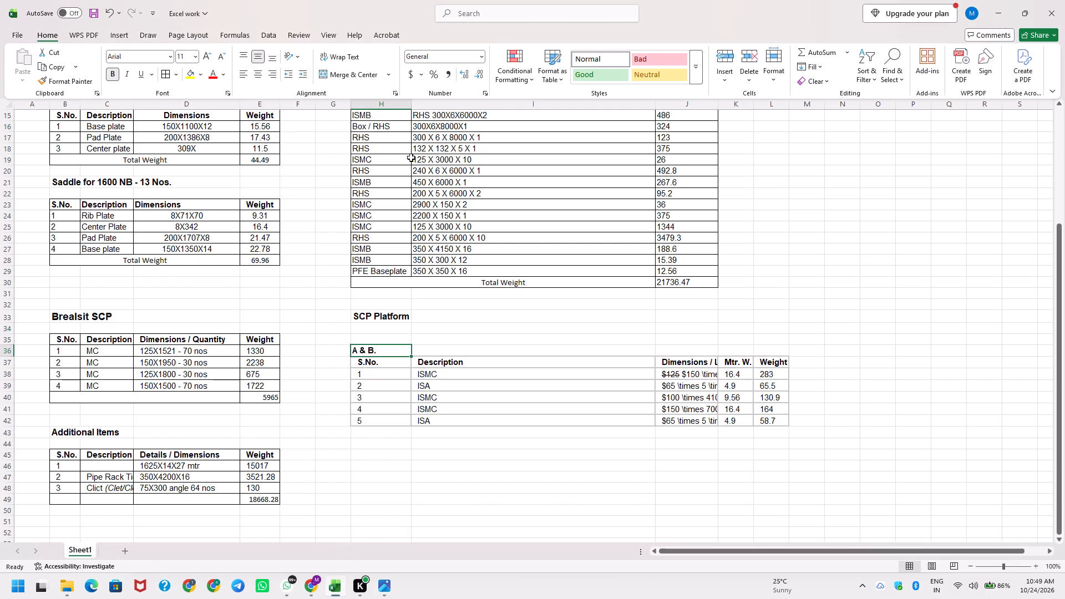
# Move the "A & B." heading together with its whole five-column table up one row to start at H35.
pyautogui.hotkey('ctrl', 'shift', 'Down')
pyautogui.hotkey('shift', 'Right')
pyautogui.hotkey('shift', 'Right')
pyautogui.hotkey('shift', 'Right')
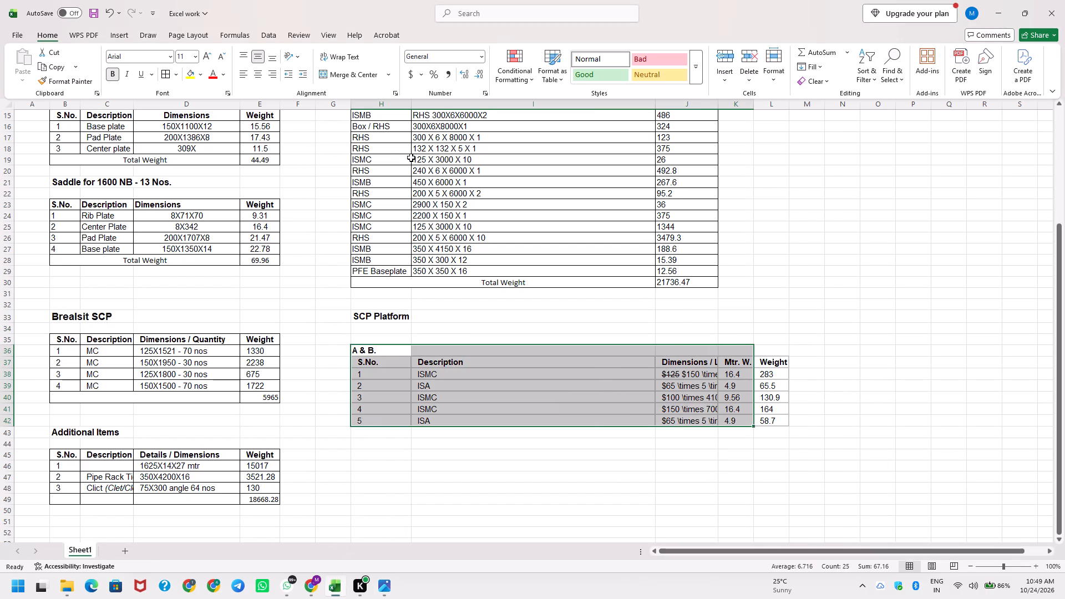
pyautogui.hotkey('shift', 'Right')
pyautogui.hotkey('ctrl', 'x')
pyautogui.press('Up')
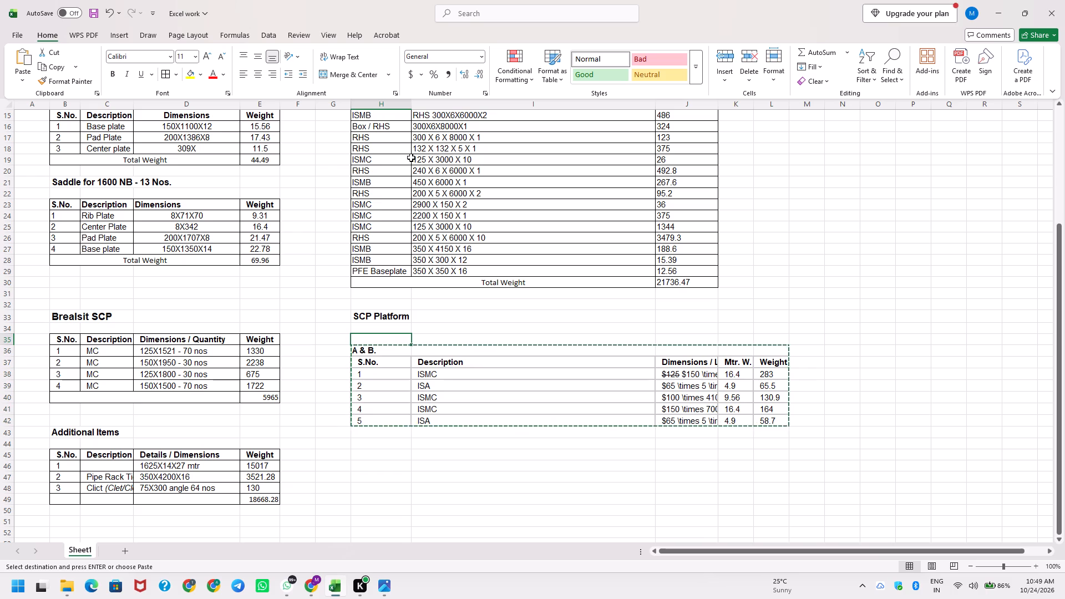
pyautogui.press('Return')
# AutoFit the width of column I to the Dimensions entries of the Tie Beam table.
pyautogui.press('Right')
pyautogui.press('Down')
pyautogui.scroll(2, 411, 158)
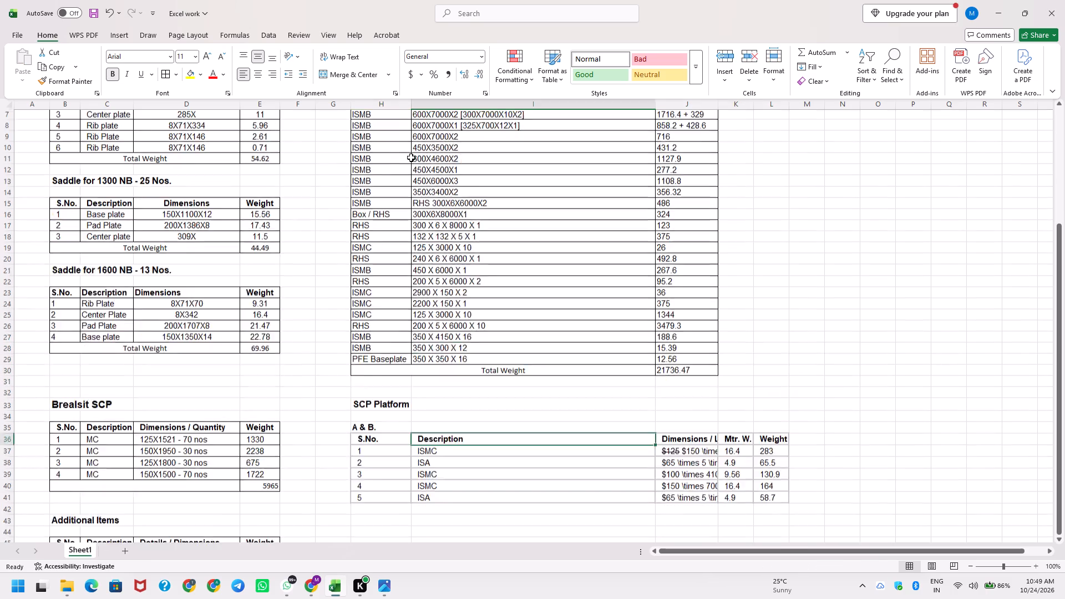
pyautogui.scroll(1, 411, 158)
pyautogui.scroll(-1, 411, 158)
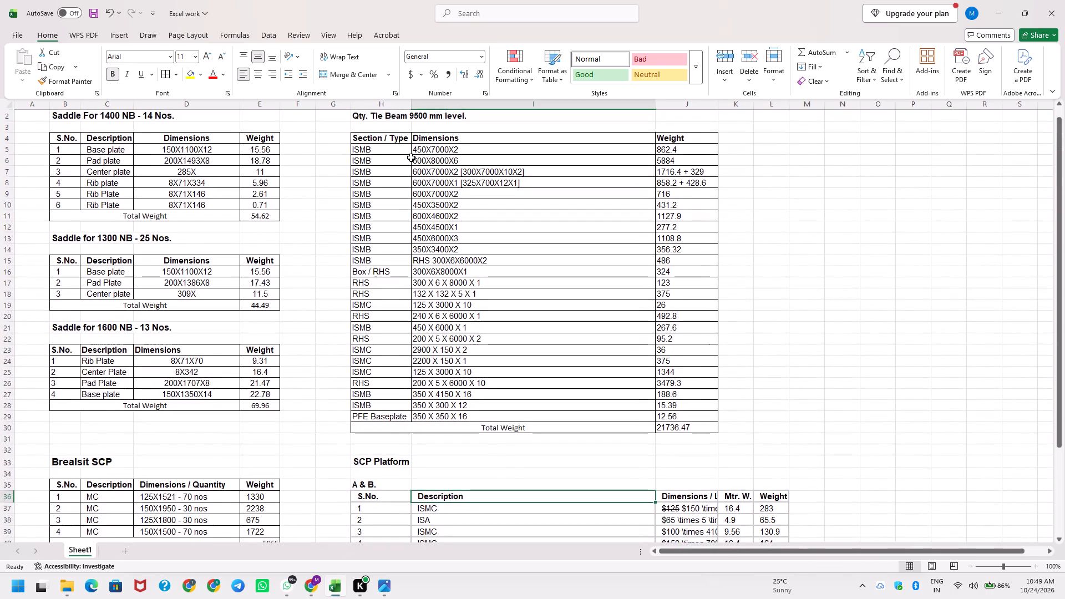
pyautogui.hotkey('ctrl', 'shift', 'Down')
pyautogui.press('Up')
pyautogui.hotkey('ctrl', 'Up')
pyautogui.hotkey('ctrl', 'shift', 'Up')
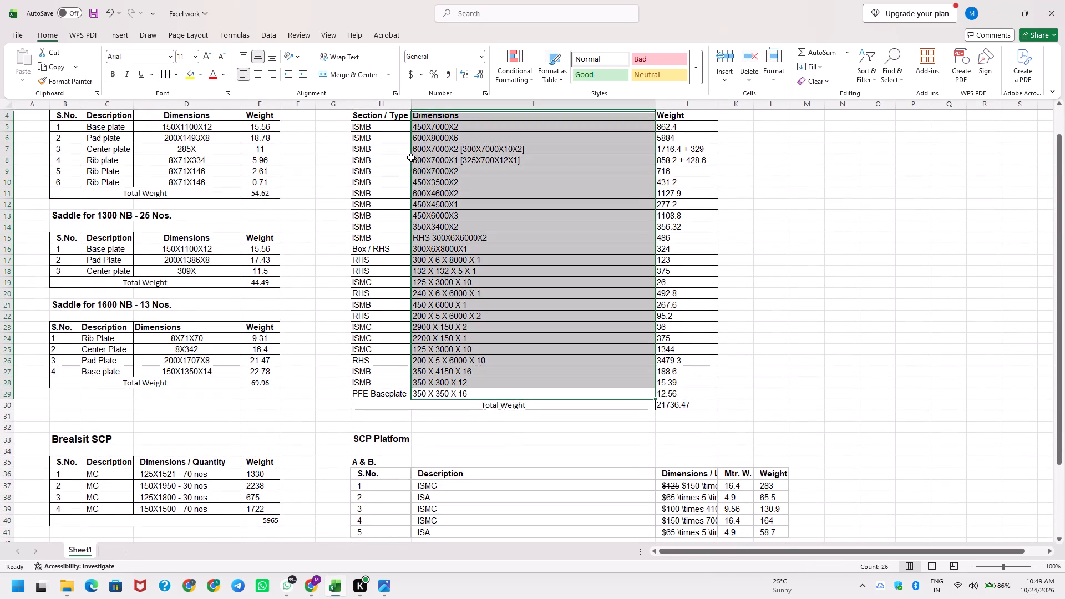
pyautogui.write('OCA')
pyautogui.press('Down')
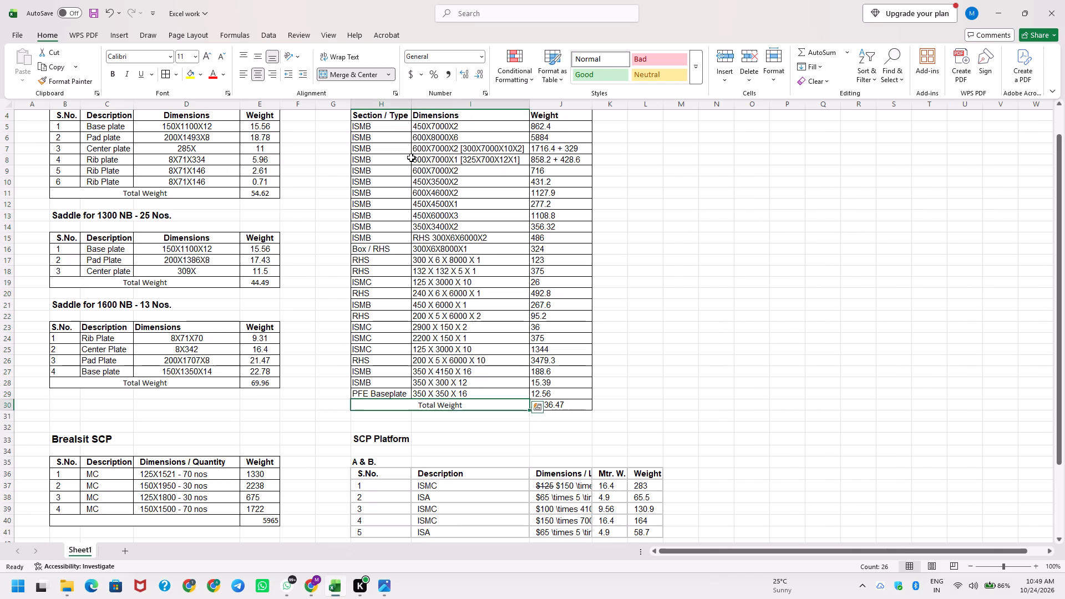
# Apply all borders to the SCP Platform A & B table, H36:L41.
pyautogui.hotkey('ctrl', 'Down')
pyautogui.hotkey('ctrl', 'Down')
pyautogui.press('Down')
pyautogui.press('Down')
pyautogui.press('Down')
pyautogui.press('Down')
pyautogui.press('Down')
pyautogui.press('Down')
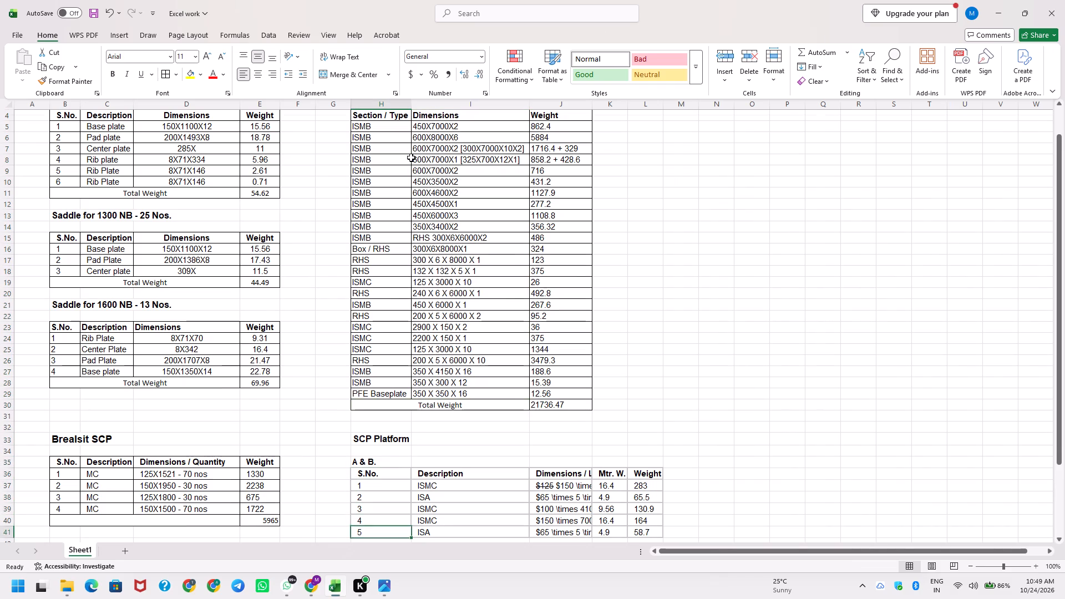
pyautogui.press('Down')
pyautogui.press('Down')
pyautogui.press('Down')
pyautogui.press('Down')
pyautogui.press('Up')
pyautogui.press('Up')
pyautogui.press('Up')
pyautogui.press('Up')
pyautogui.hotkey('ctrl', 'shift', 'Right')
pyautogui.hotkey('ctrl', 'shift', 'Up')
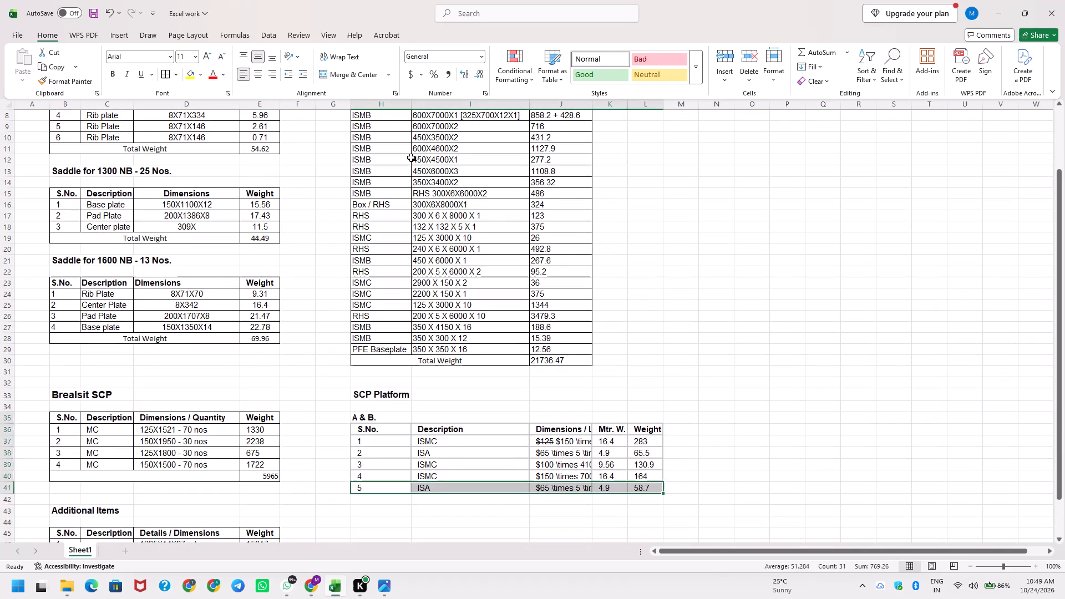
pyautogui.press('Escape')
pyautogui.hotkey('shift', 'Down')
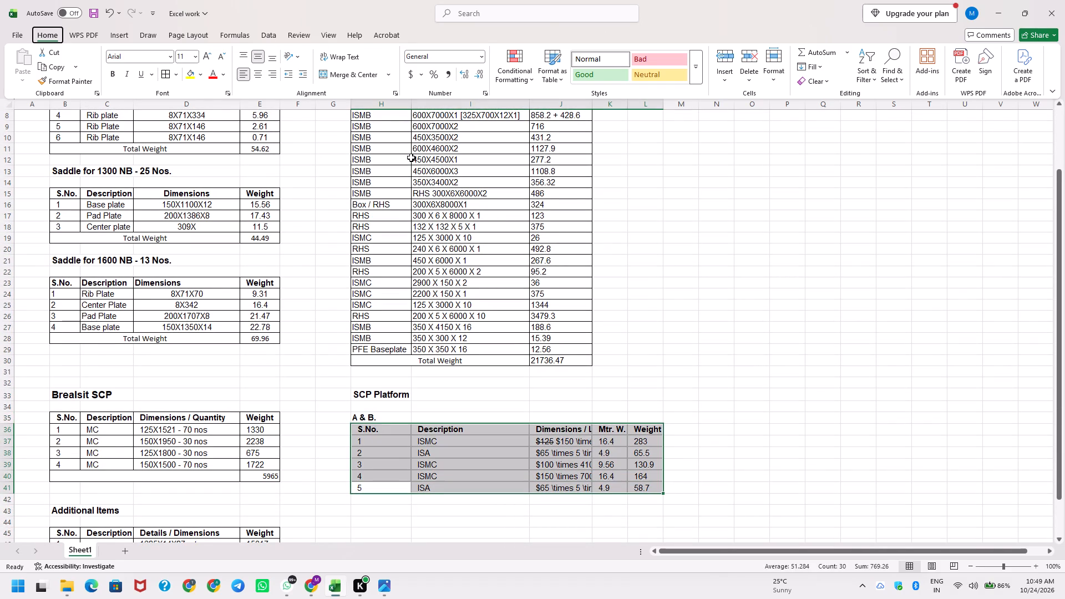
pyautogui.write('HBA')
# Delete blank row 42 above the Additional Items heading.
pyautogui.press('Down')
pyautogui.press('Right')
pyautogui.press('Left')
pyautogui.press('Left')
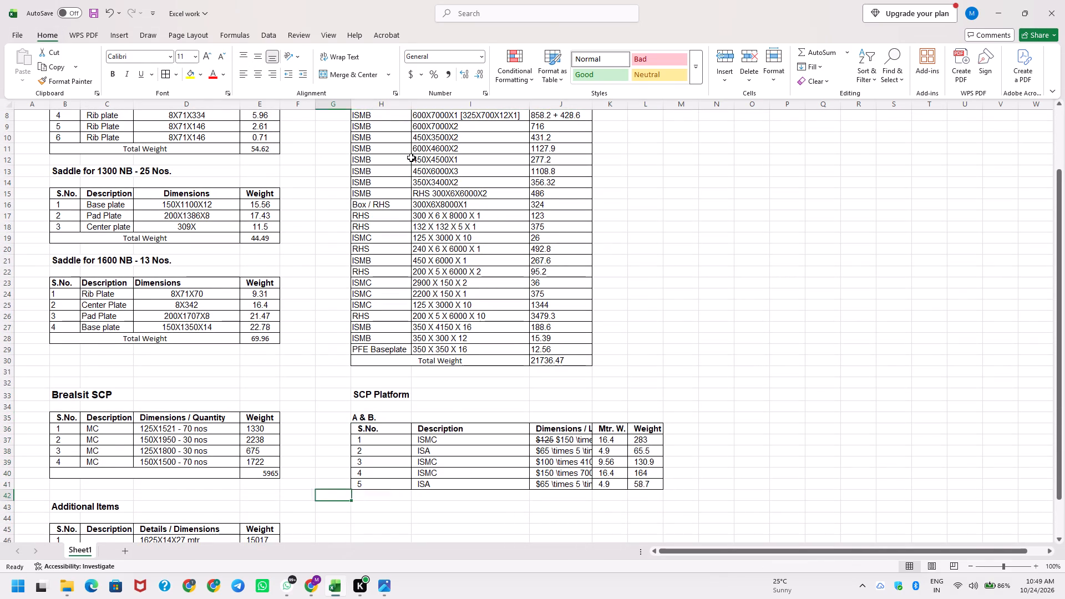
pyautogui.press('Left')
pyautogui.press('Left')
pyautogui.press('Left')
pyautogui.press('Down')
pyautogui.press('Left')
pyautogui.press('Up')
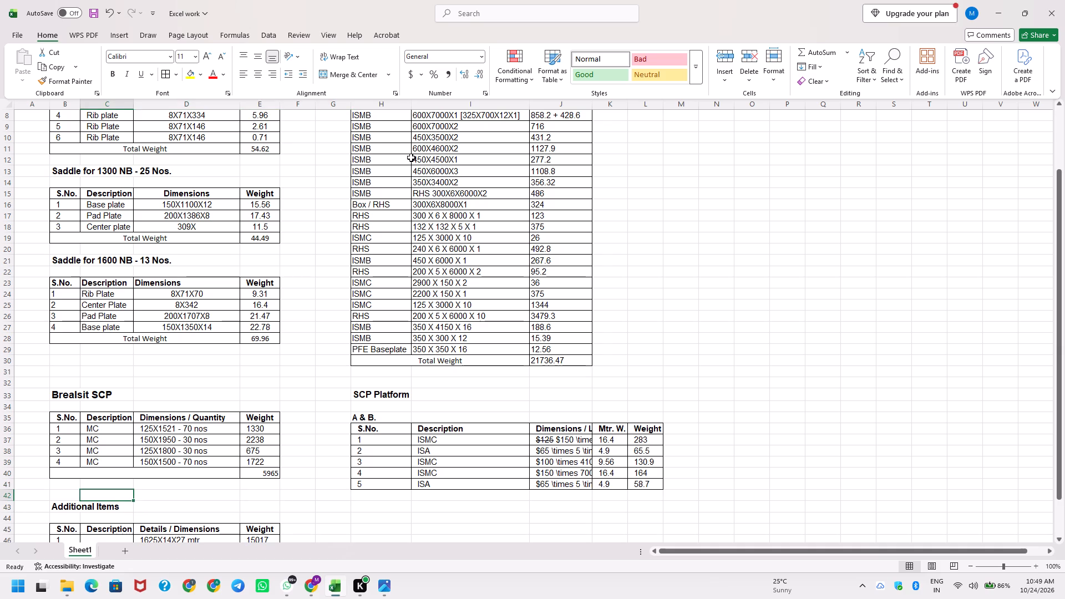
pyautogui.hotkey('shift', 'space')
pyautogui.hotkey('ctrl', '-')
# Delete blank row 32 above the Brealsit SCP and SCP Platform headings.
pyautogui.press('Up')
pyautogui.hotkey('ctrl', 'Up')
pyautogui.hotkey('ctrl', 'Up')
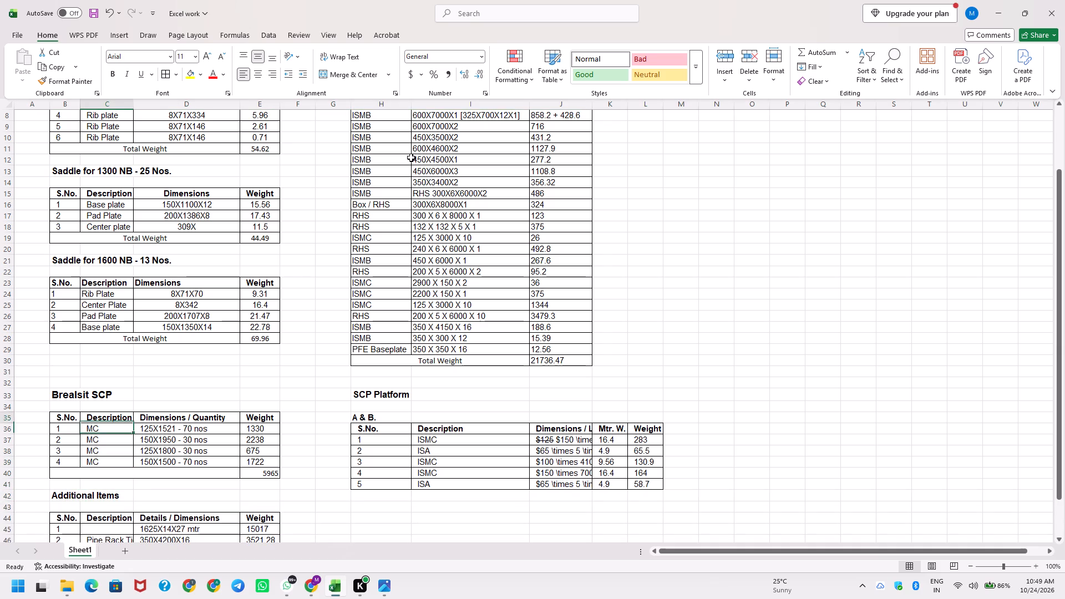
pyautogui.hotkey('ctrl', 'Up')
pyautogui.hotkey('ctrl', 'Up')
pyautogui.hotkey('ctrl', 'Down')
pyautogui.press('Down')
pyautogui.press('Down')
pyautogui.press('Down')
pyautogui.press('Down')
pyautogui.press('Down')
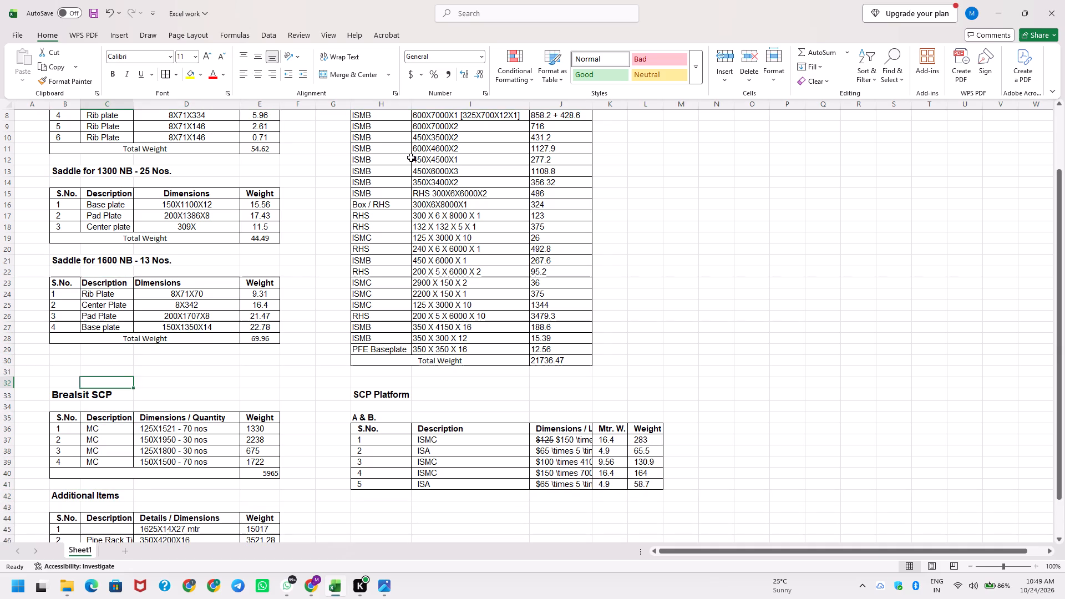
pyautogui.hotkey('shift', 'space')
pyautogui.hotkey('ctrl', '-')
# Cut the Brealsit SCP and Additional Items tables, B32:E47, and try to place them starting at B30.
pyautogui.press('Down')
pyautogui.press('Down')
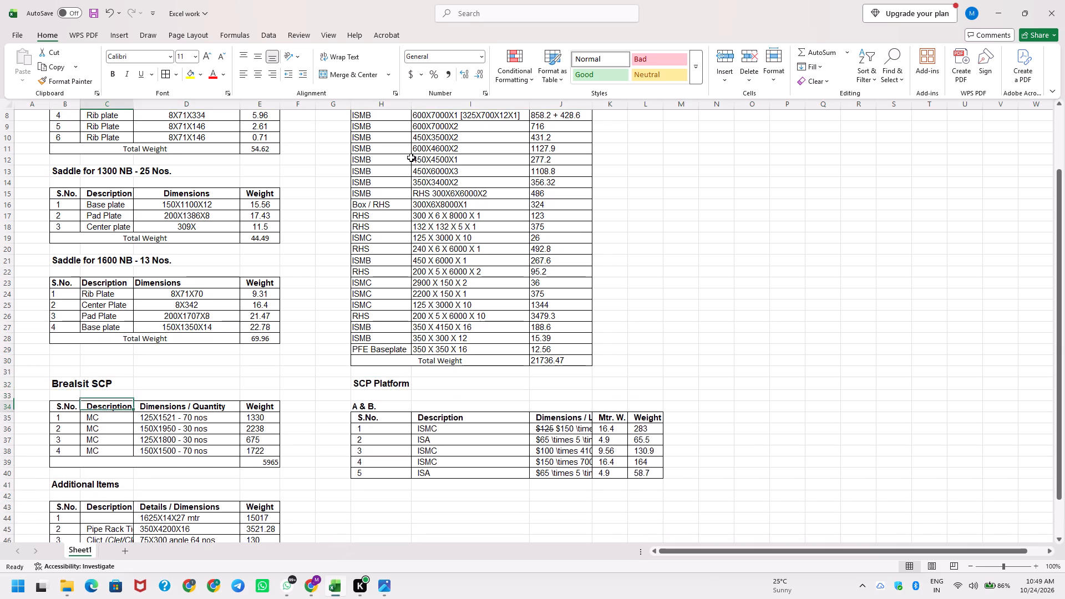
pyautogui.press('Up')
pyautogui.press('Left')
pyautogui.press('Left')
pyautogui.press('Up')
pyautogui.press('Right')
pyautogui.hotkey('ctrl', 'shift', 'Down')
pyautogui.hotkey('ctrl', 'shift', 'Down')
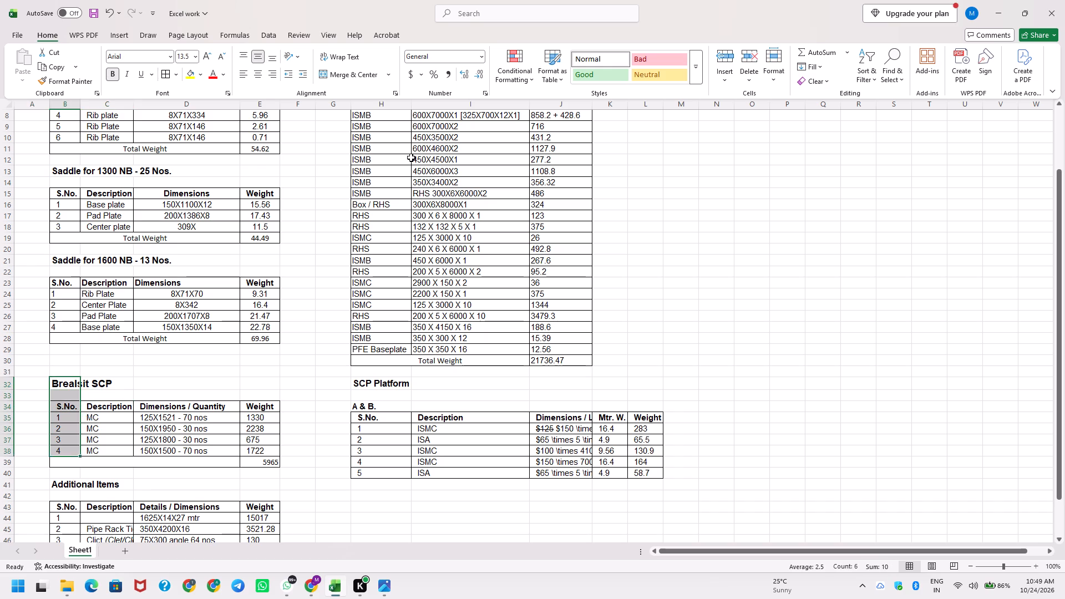
pyautogui.hotkey('ctrl', 'shift', 'Down')
pyautogui.hotkey('ctrl', 'shift', 'Down')
pyautogui.hotkey('ctrl', 'shift', 'Down')
pyautogui.hotkey('ctrl', 'shift', 'Down')
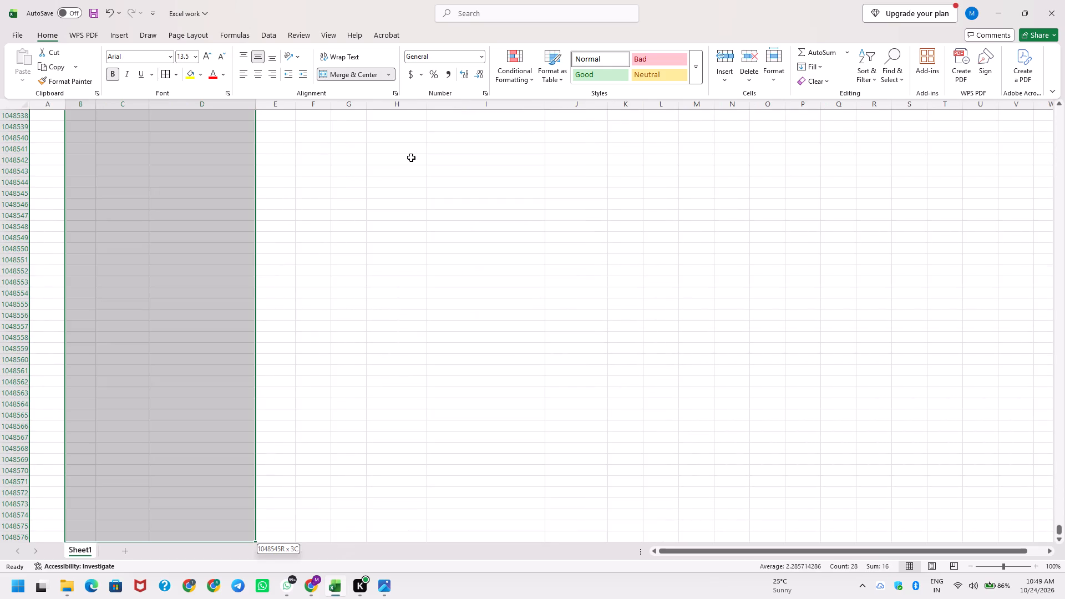
pyautogui.hotkey('ctrl', 'shift', 'Up')
pyautogui.hotkey('shift', 'Down')
pyautogui.hotkey('shift', 'Right')
pyautogui.hotkey('ctrl', 'x')
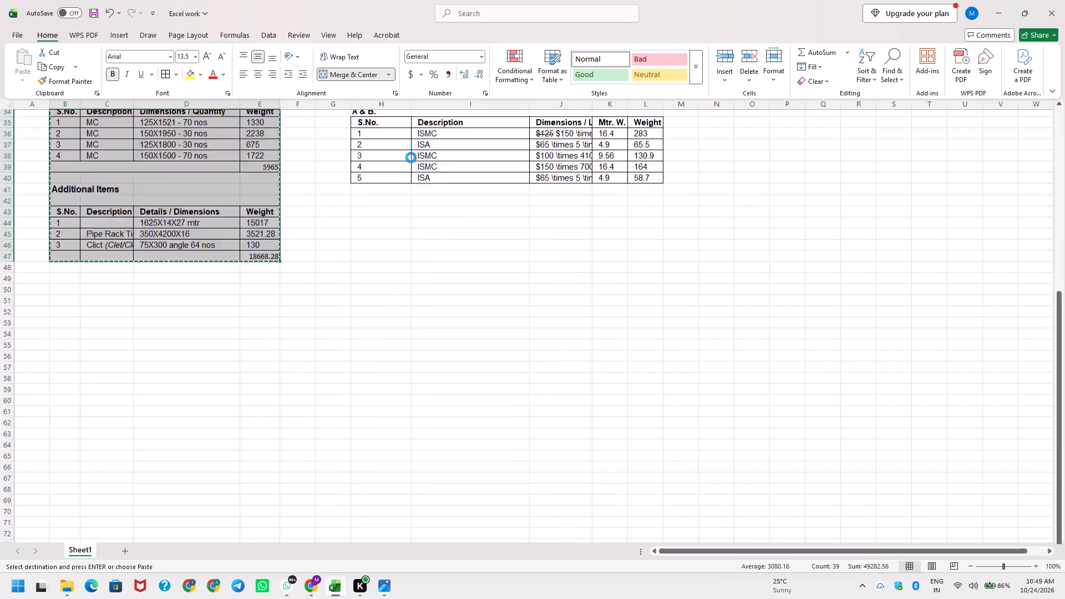
pyautogui.press('Up')
pyautogui.press('Up')
pyautogui.press('Return')
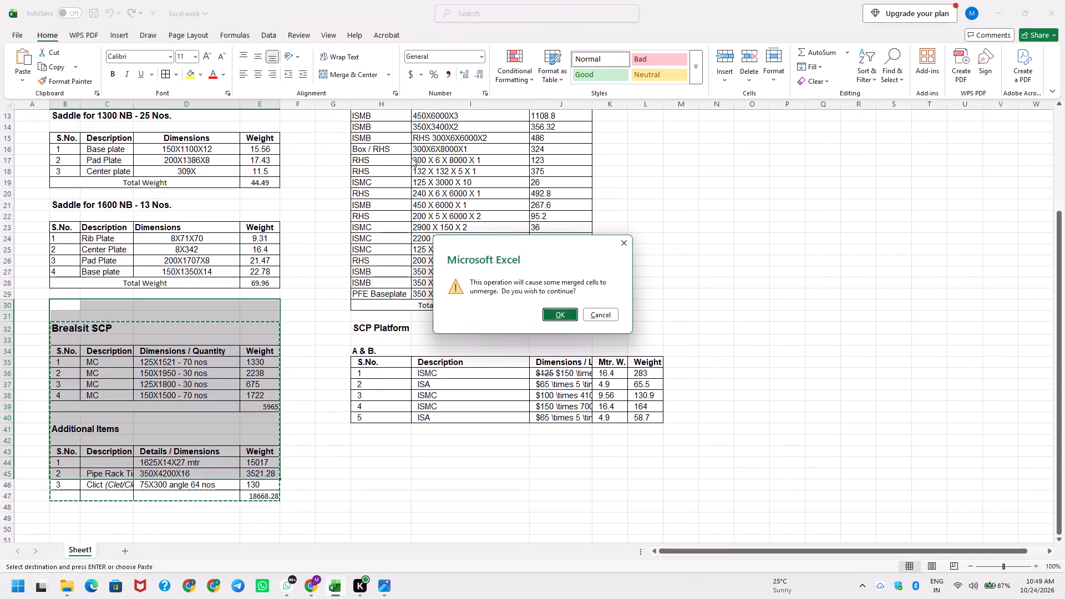
pyautogui.press('Escape')
# Place the cut Brealsit SCP and Additional Items tables in the empty area starting at B50.
pyautogui.press('Down')
pyautogui.press('Right')
pyautogui.press('Right')
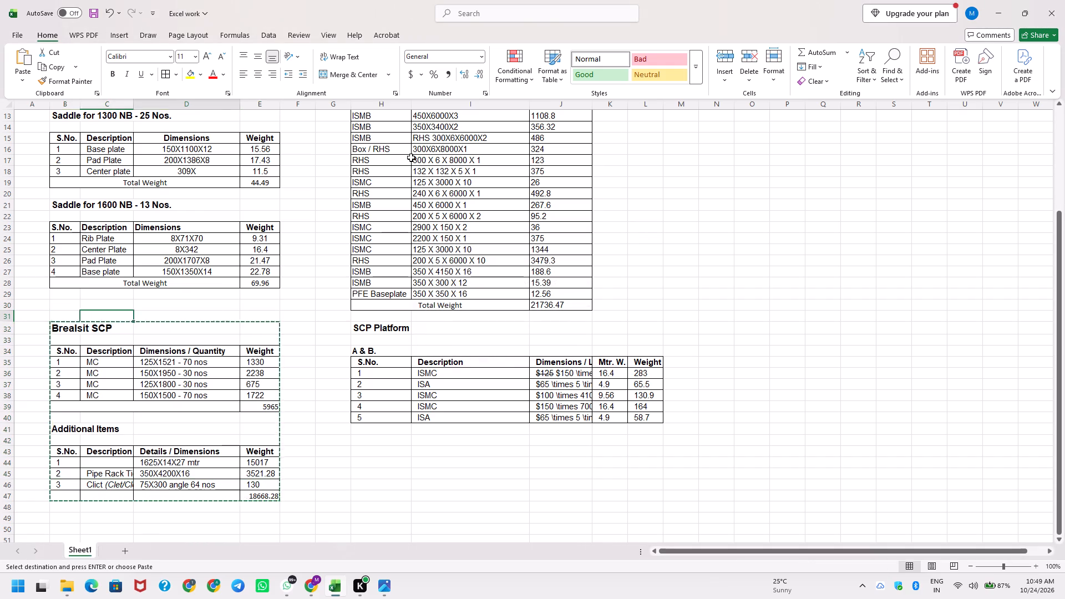
pyautogui.press('Down')
pyautogui.press('Left')
pyautogui.hotkey('ctrl', 'Down')
pyautogui.hotkey('ctrl', 'Down')
pyautogui.hotkey('ctrl', 'Down')
pyautogui.hotkey('ctrl', 'Down')
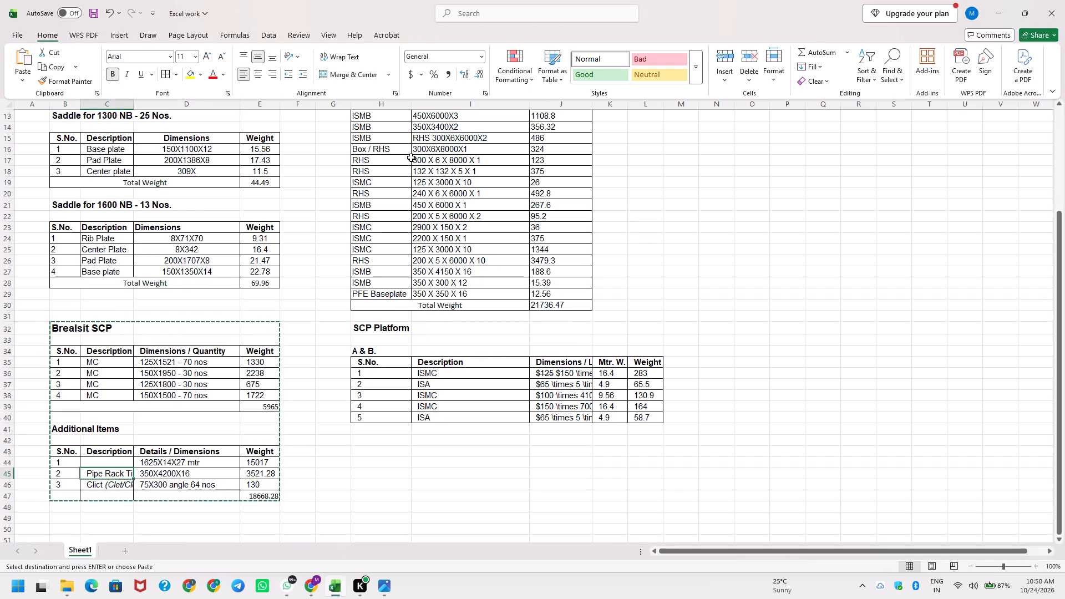
pyautogui.hotkey('ctrl', 'Down')
pyautogui.press('Down')
pyautogui.press('Down')
pyautogui.press('Left')
pyautogui.press('Down')
pyautogui.press('Down')
pyautogui.press('Return')
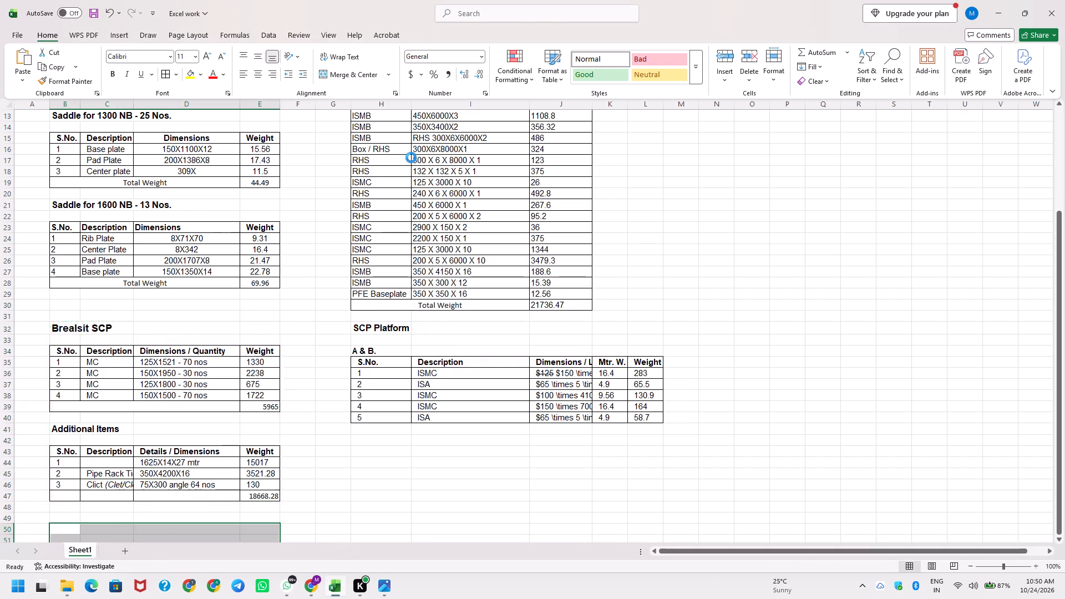
# Move the Brealsit SCP and Additional Items tables from B50 up to B30, below the Saddle for 1600 NB table.
pyautogui.hotkey('ctrl', 'x')
pyautogui.hotkey('ctrl', 'Up')
pyautogui.hotkey('ctrl', 'Up')
pyautogui.hotkey('ctrl', 'Down')
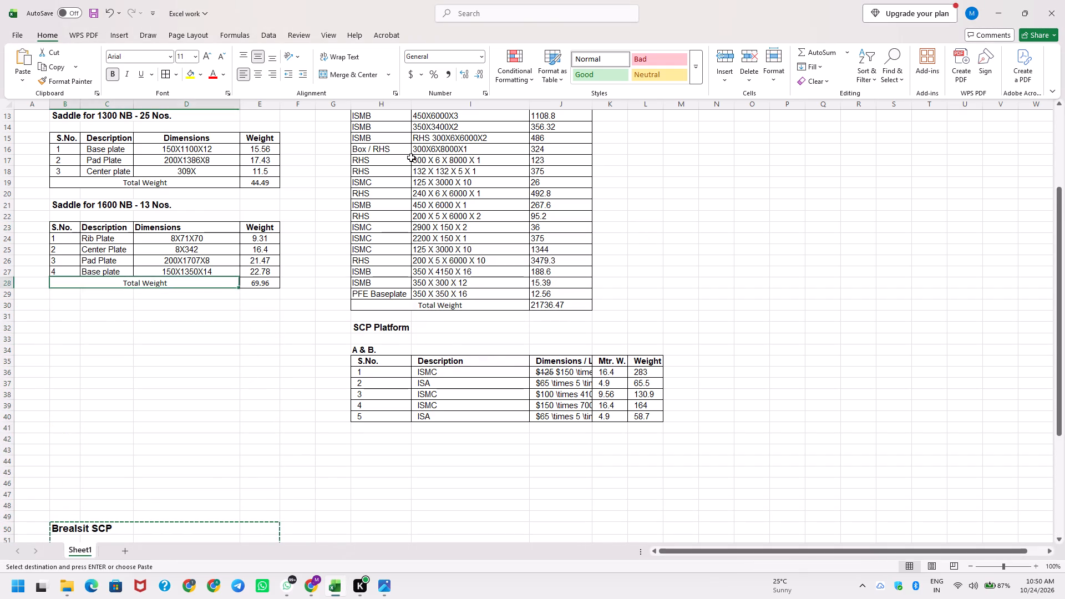
pyautogui.hotkey('ctrl', 'Down')
pyautogui.hotkey('ctrl', 'Up')
pyautogui.press('Down')
pyautogui.press('Down')
pyautogui.press('Down')
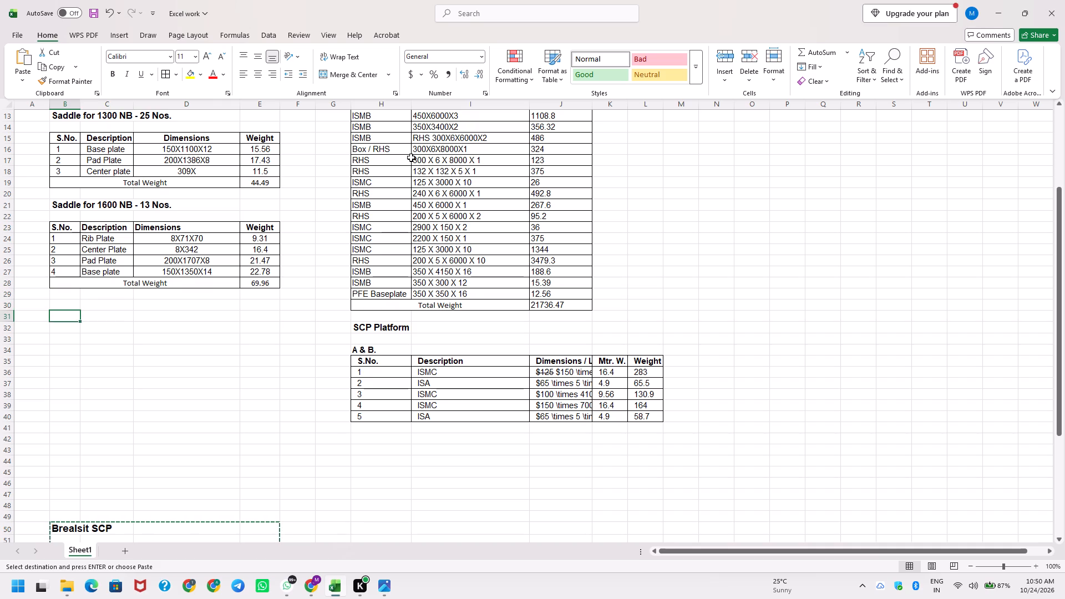
pyautogui.press('Up')
pyautogui.press('Return')
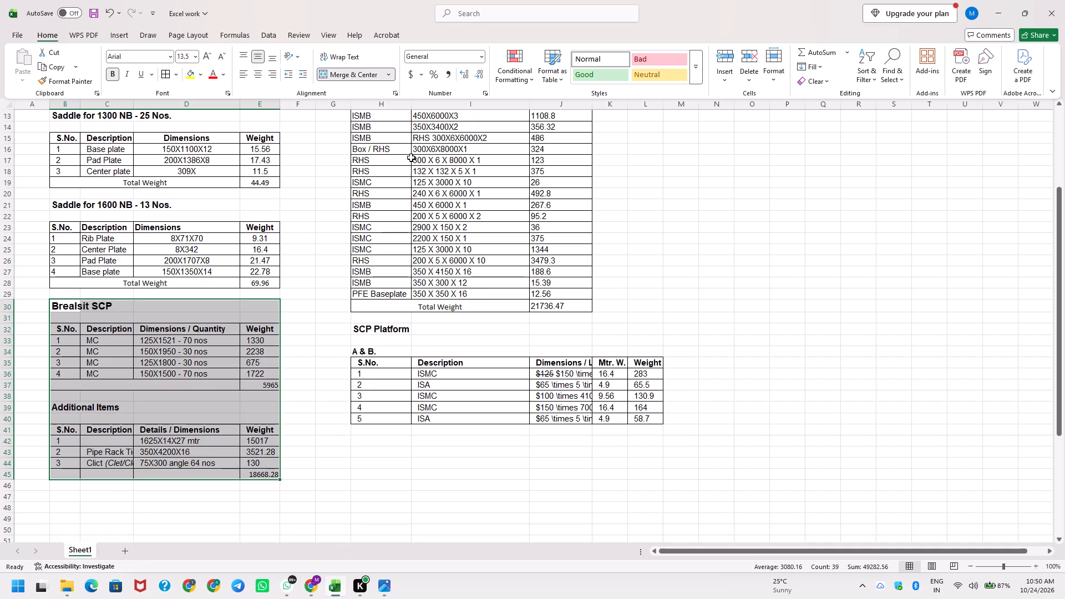
# Move the SCP Platform heading and its A & B table, H32:L40, one column left to start at G32.
pyautogui.press('Down')
pyautogui.press('Down')
pyautogui.press('Down')
pyautogui.press('Down')
pyautogui.press('Right')
pyautogui.press('Right')
pyautogui.press('Right')
pyautogui.press('Right')
pyautogui.press('Right')
pyautogui.press('Right')
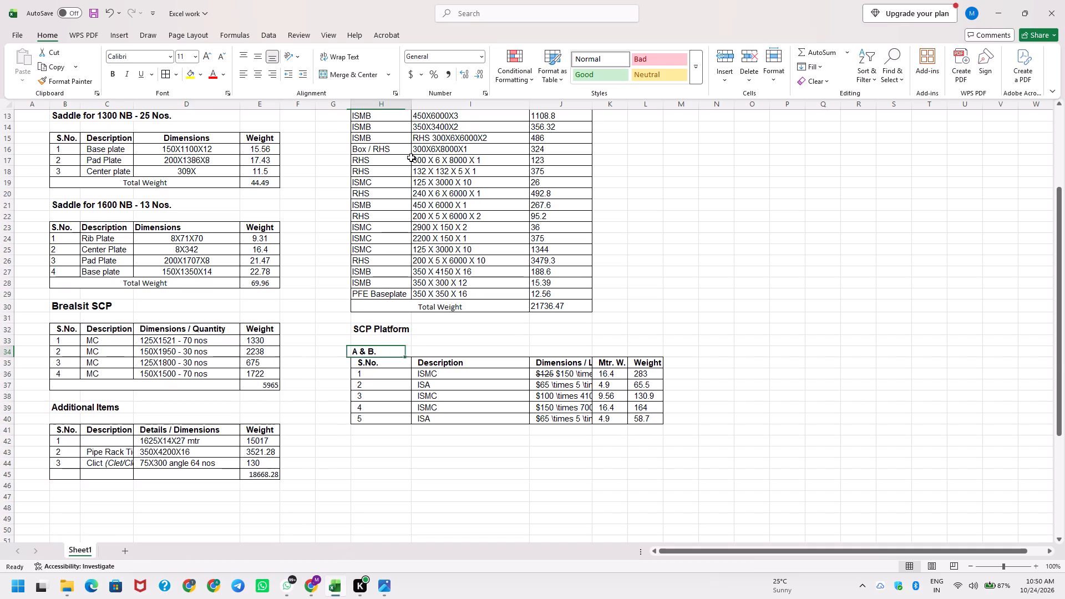
pyautogui.press('Up')
pyautogui.press('Down')
pyautogui.press('Down')
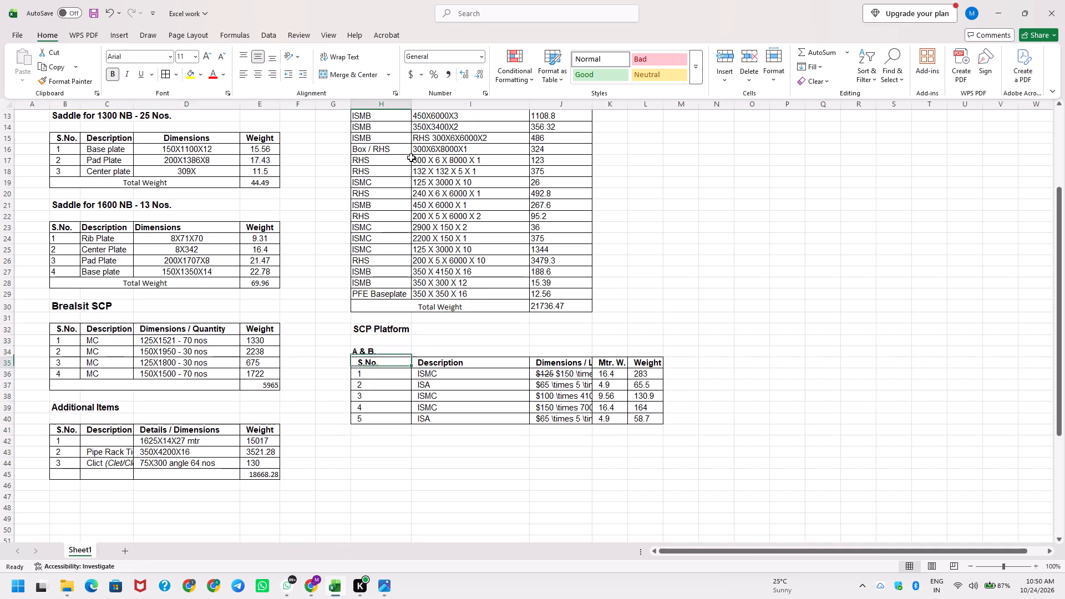
pyautogui.press('Down')
pyautogui.press('Down')
pyautogui.press('Right')
pyautogui.press('Right')
pyautogui.press('Right')
pyautogui.press('Up')
pyautogui.press('Up')
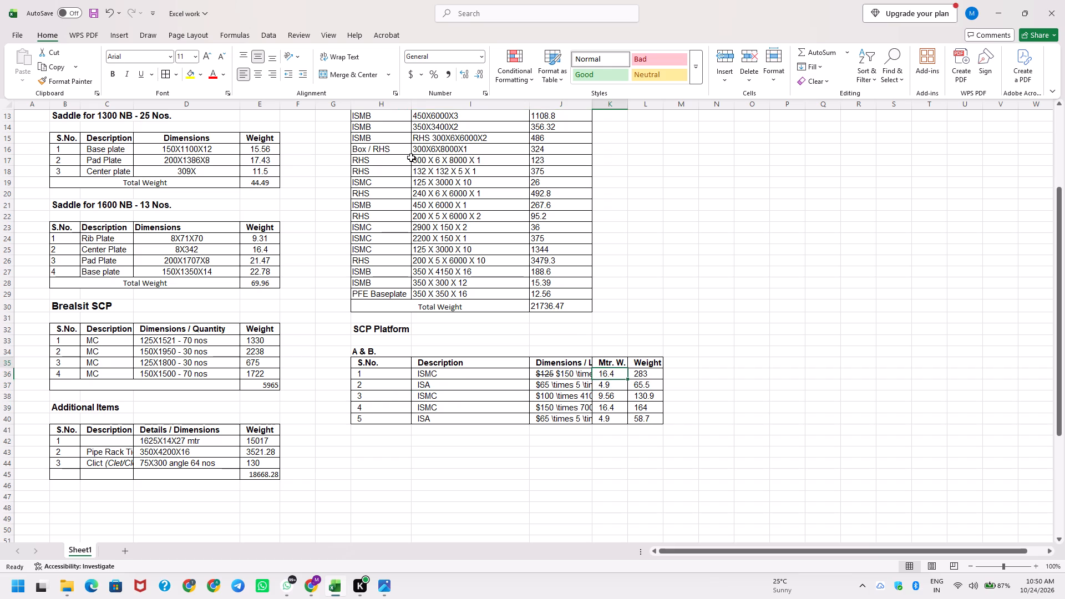
pyautogui.press('Left')
pyautogui.press('Left')
pyautogui.press('Up')
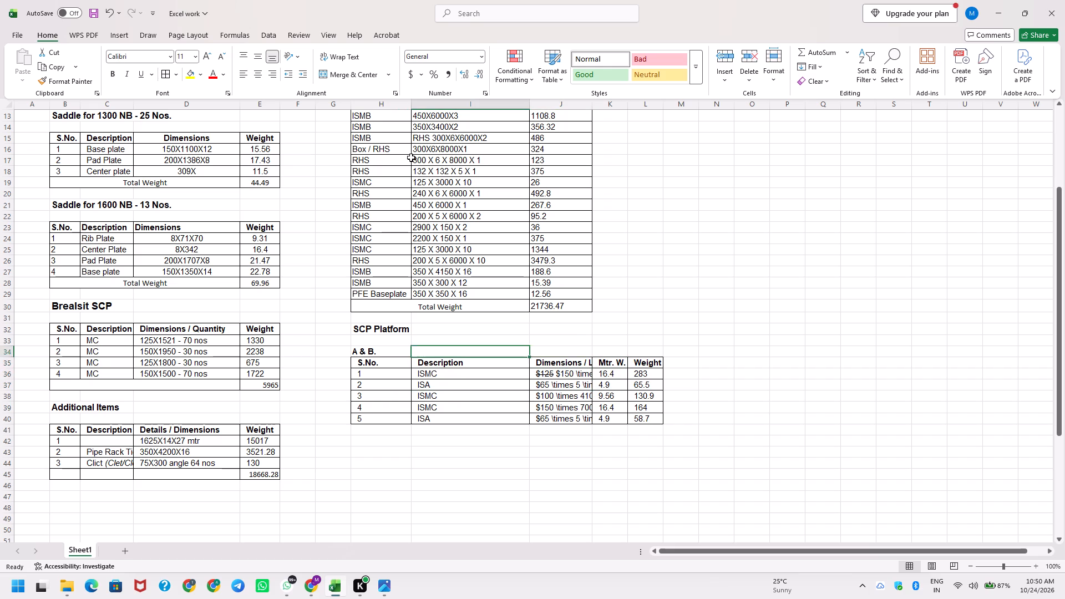
pyautogui.press('Up')
pyautogui.press('Left')
pyautogui.press('Down')
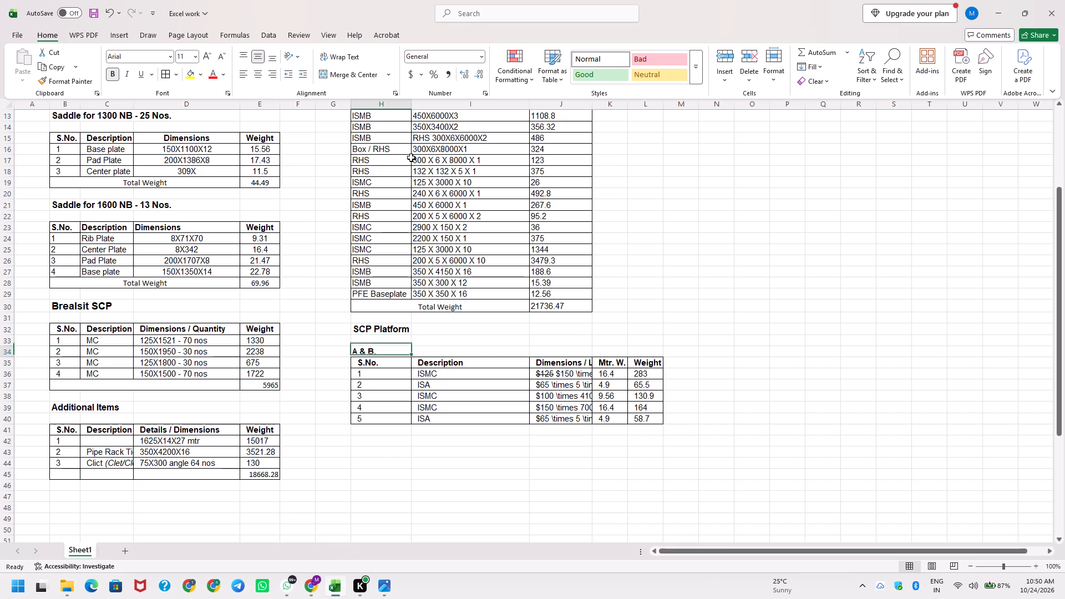
pyautogui.press('Down')
pyautogui.press('Up')
pyautogui.press('Up')
pyautogui.press('Up')
pyautogui.hotkey('ctrl', 'shift', 'Down')
pyautogui.hotkey('ctrl', 'shift', 'Down')
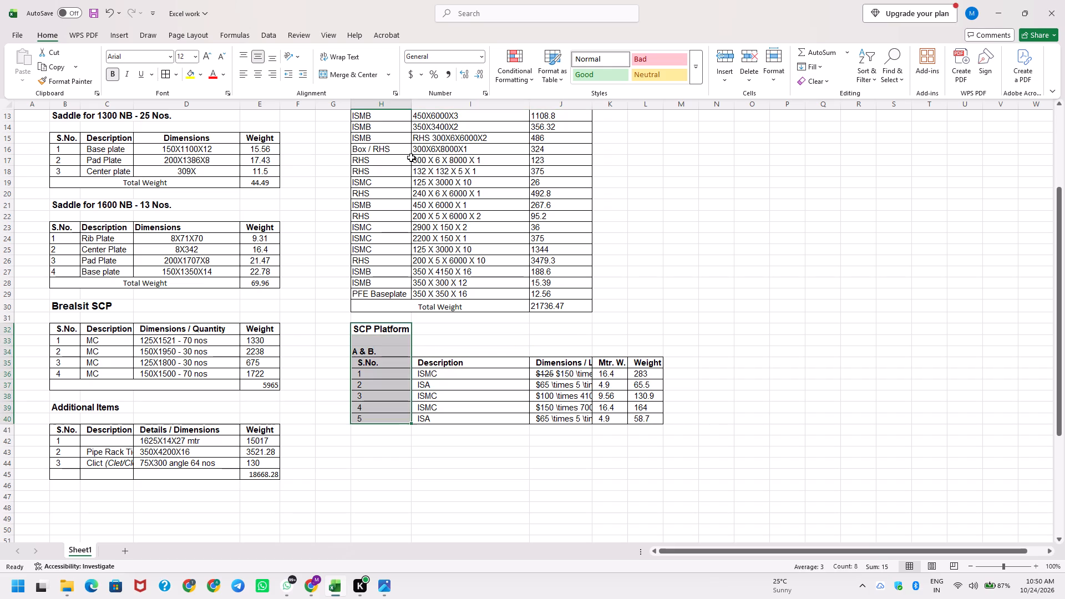
pyautogui.hotkey('shift', 'Right')
pyautogui.hotkey('shift', 'Right')
pyautogui.hotkey('shift', 'Right')
pyautogui.hotkey('shift', 'Right')
pyautogui.hotkey('ctrl', 'x')
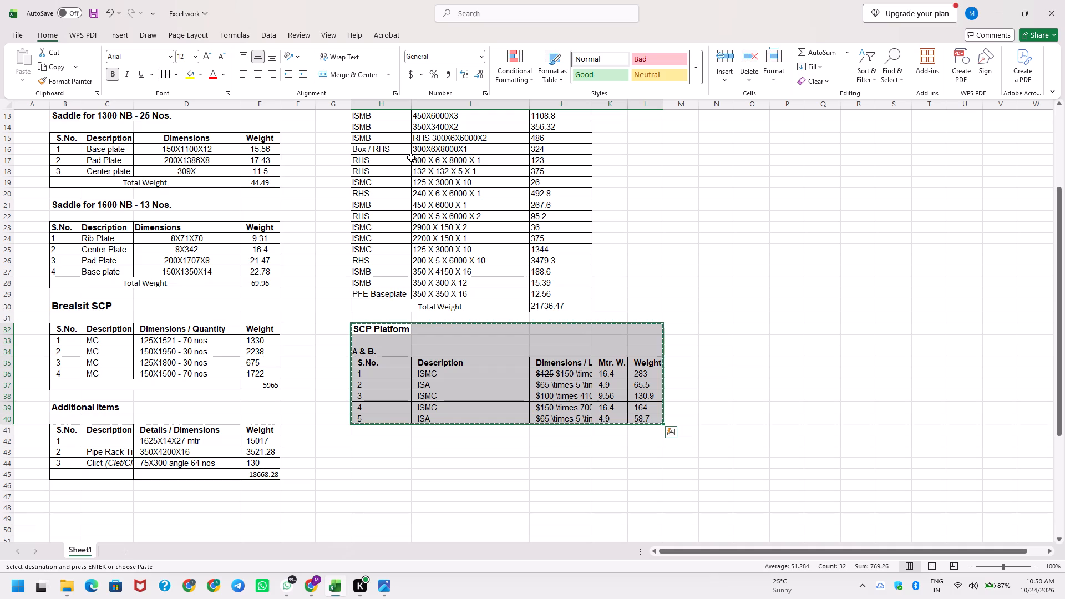
pyautogui.press('Left')
pyautogui.press('Return')
# Autofit column I to the item 5 dimension entry of the SCP Platform table.
pyautogui.press('Down')
pyautogui.press('Right')
pyautogui.press('Right')
pyautogui.press('Down')
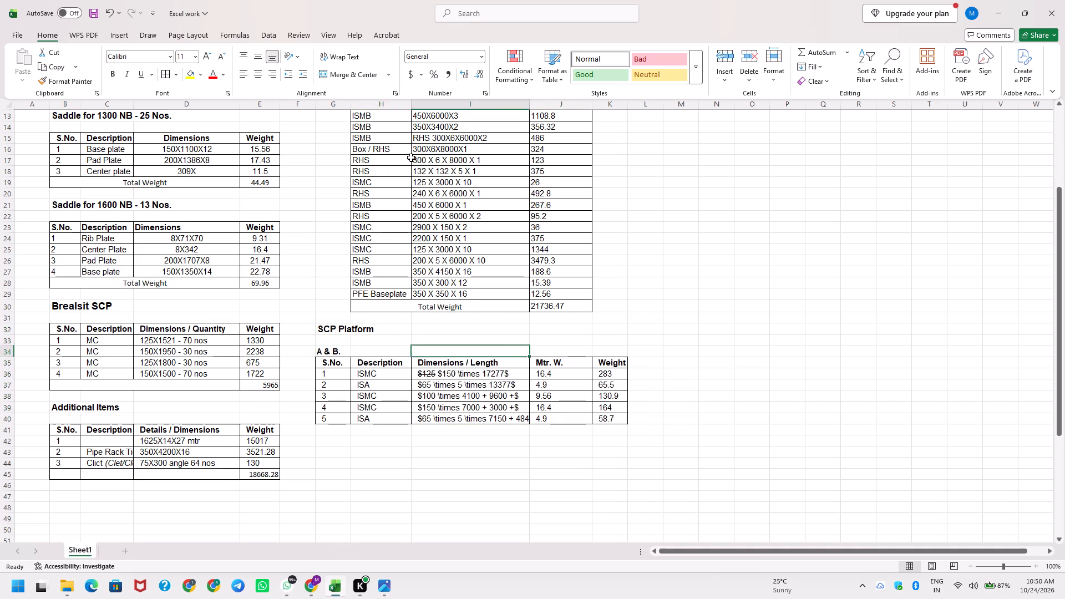
pyautogui.press('Down')
pyautogui.press('Down')
pyautogui.press('Down')
pyautogui.hotkey('ctrl', 'Down')
pyautogui.press('Down')
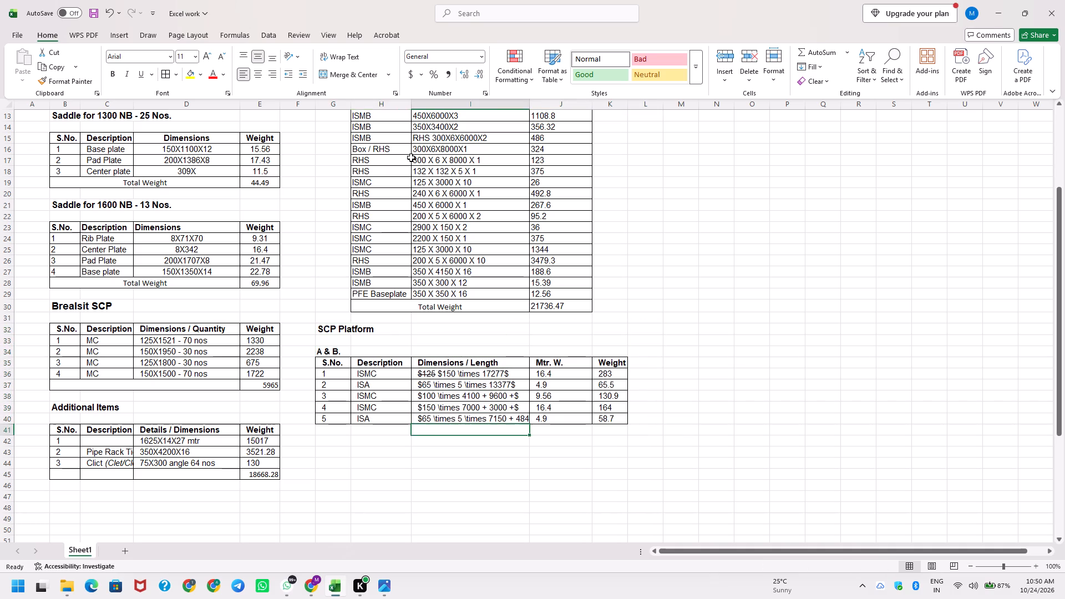
pyautogui.press('Up')
pyautogui.write('OCA')
pyautogui.press('Down')
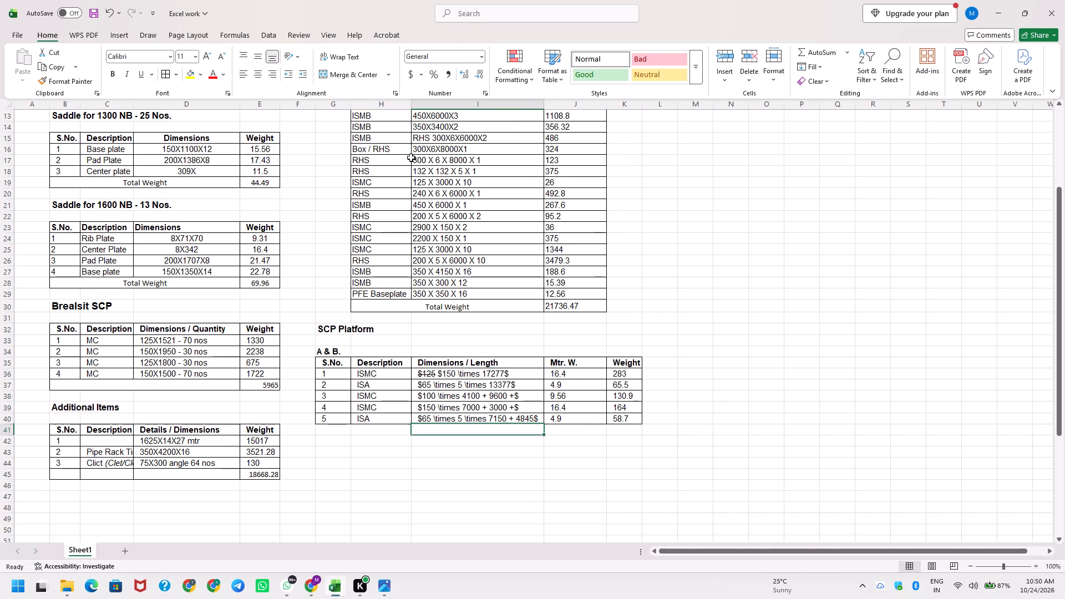
# Enter the clean item 1 dimension 150X17277 in I41, directly below the SCP Platform table.
pyautogui.press('Down')
pyautogui.press('Up')
pyautogui.press('+')
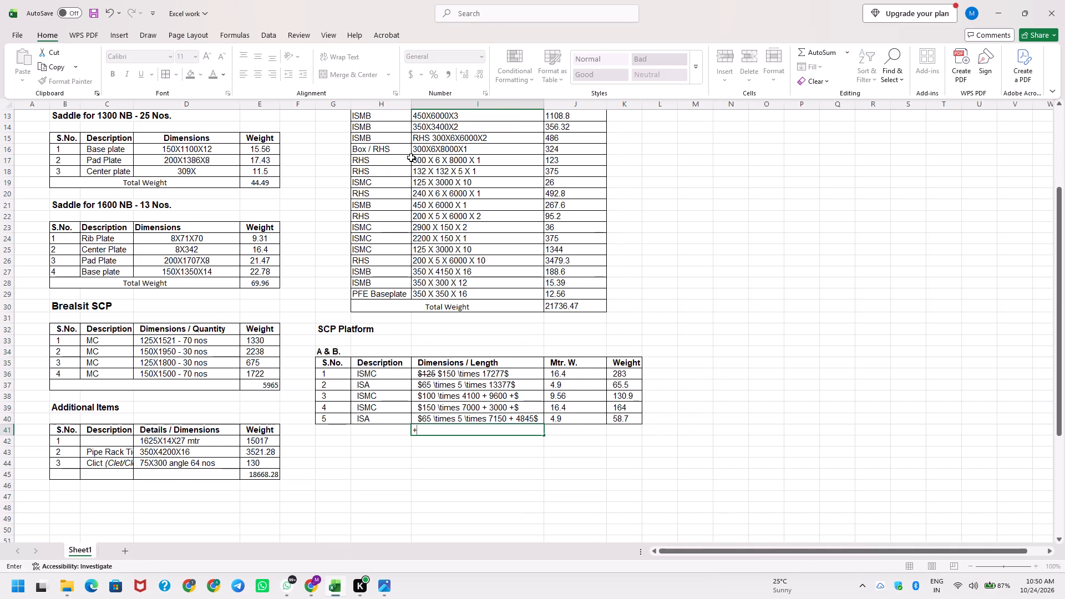
pyautogui.press('Escape')
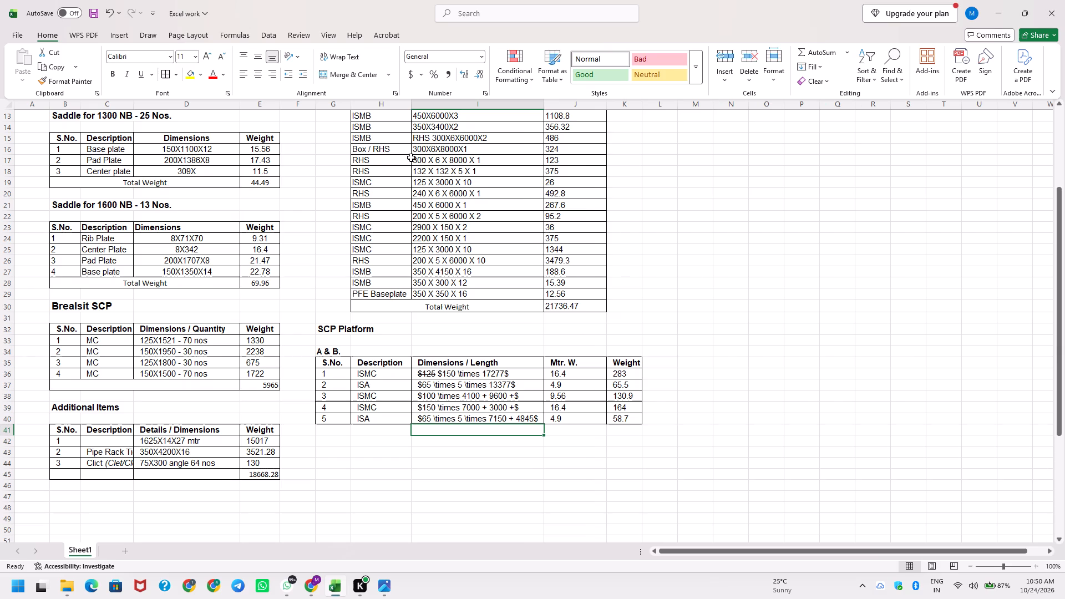
pyautogui.write('150X')
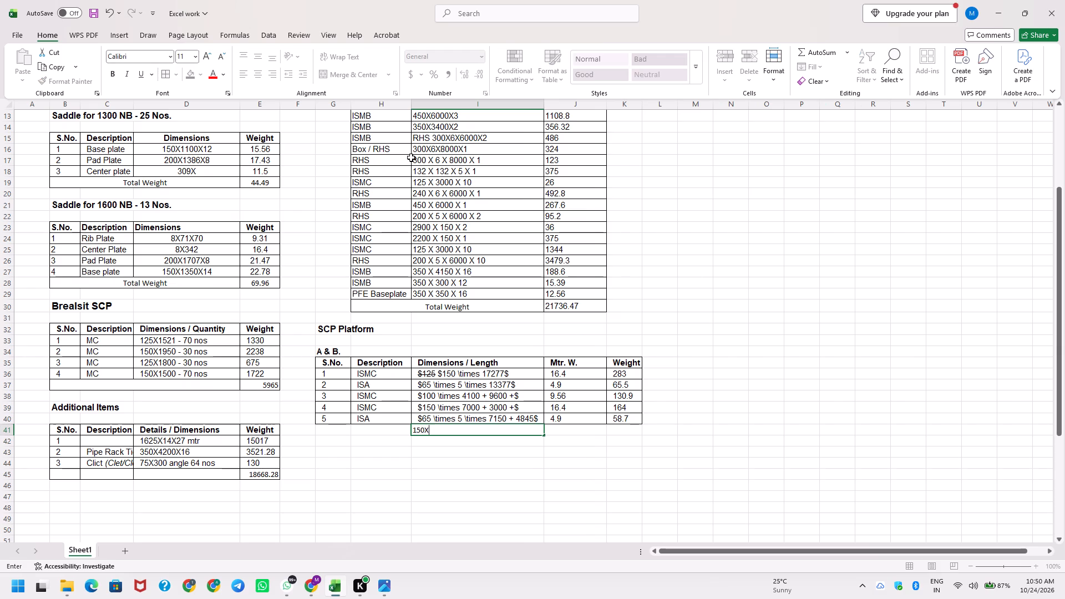
pyautogui.write('17')
pyautogui.write('277')
pyautogui.press('Return')
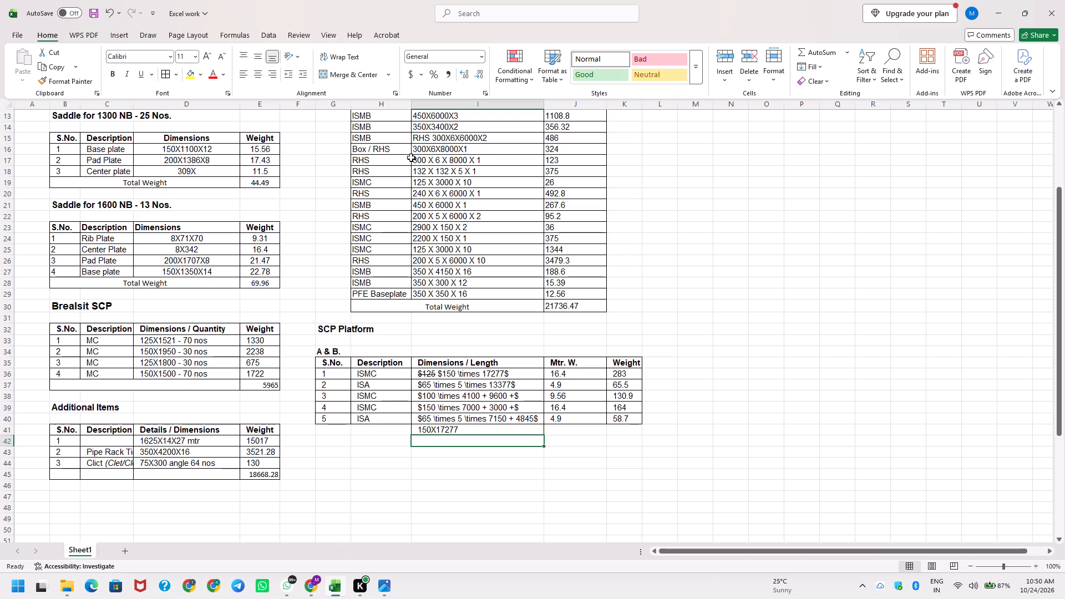
# Check the handwritten SCP Platform note in Photos and enter the item 2 dimension 65X5X13377 in I42 of the workbook.
pyautogui.hotkey('alt', 'Tab')
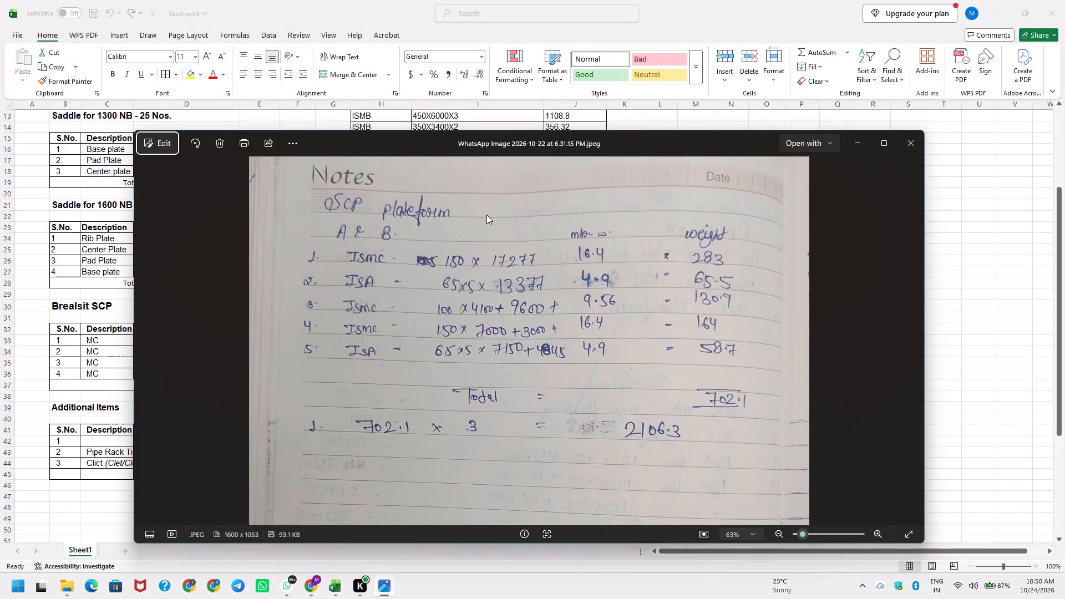
pyautogui.hotkey('alt', 'Tab')
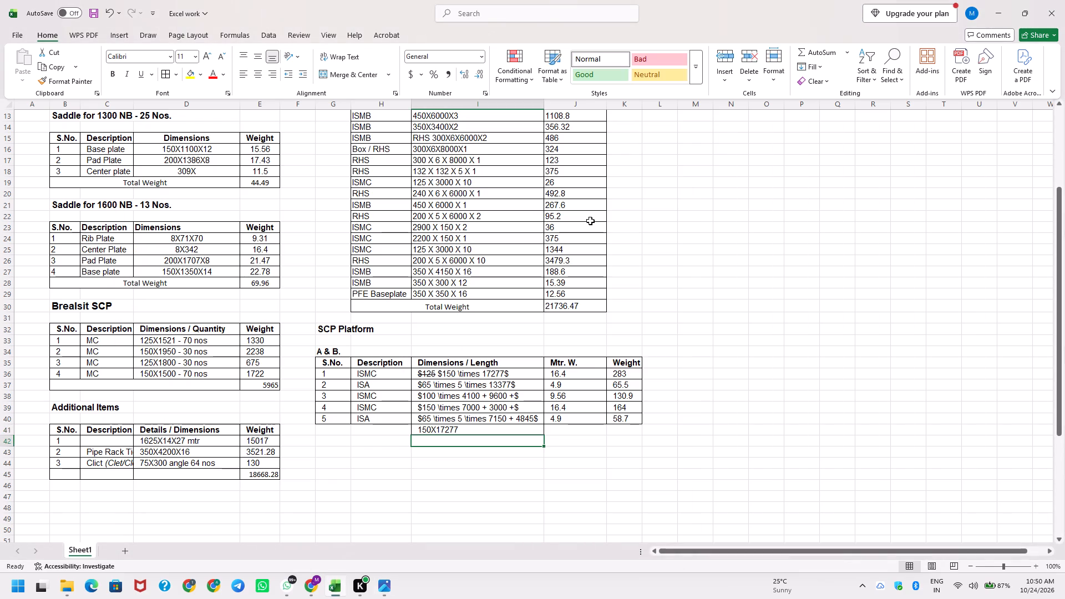
pyautogui.hotkey('alt', 'Tab')
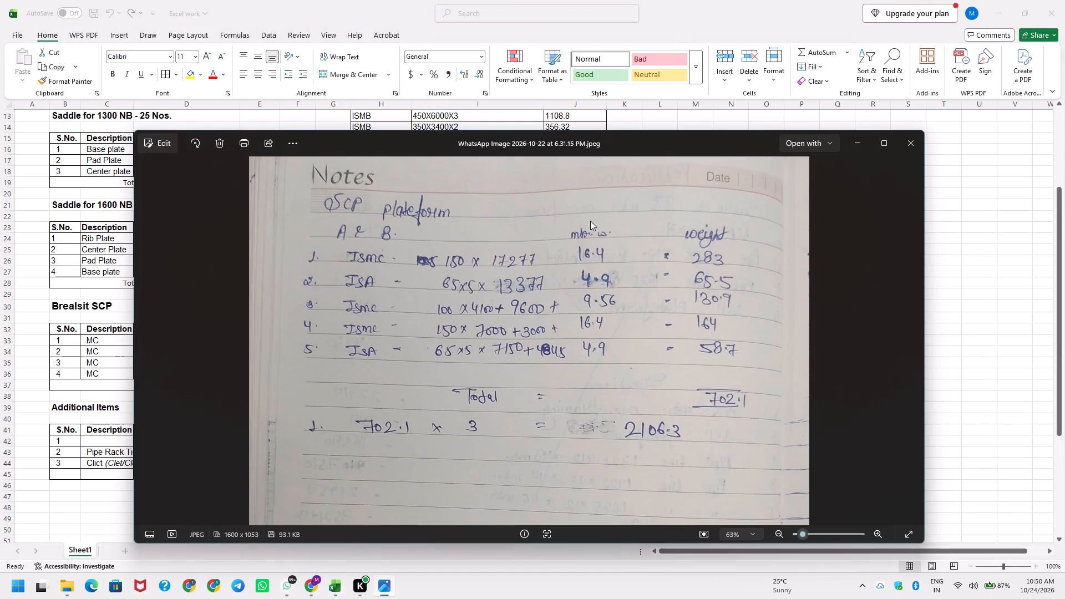
pyautogui.hotkey('alt', 'Tab')
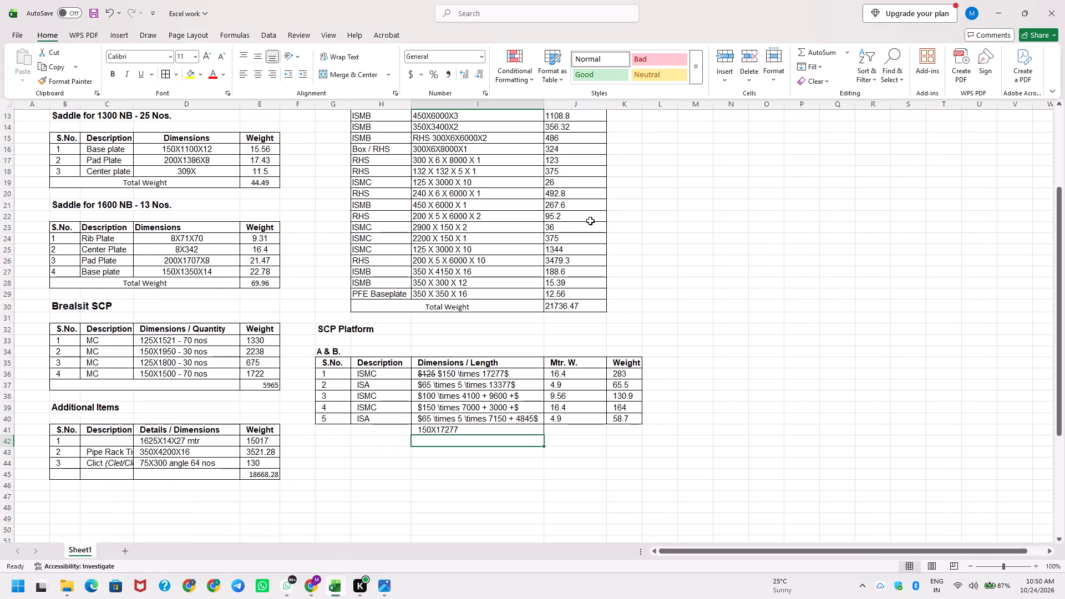
pyautogui.write('65')
pyautogui.write('X5X')
pyautogui.write('13377')
pyautogui.press('Return')
# Check the handwritten note in Photos again and enter 100X4100X9600 for item 3 in I43 of the workbook.
pyautogui.hotkey('alt', 'Tab')
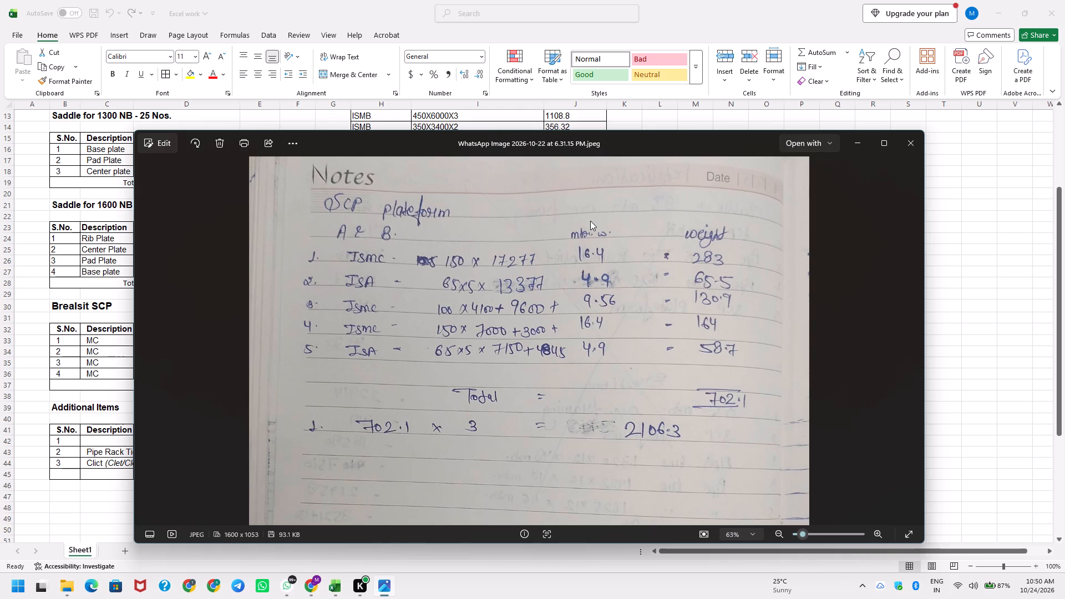
pyautogui.hotkey('alt', 'Tab')
pyautogui.write('100X4100X')
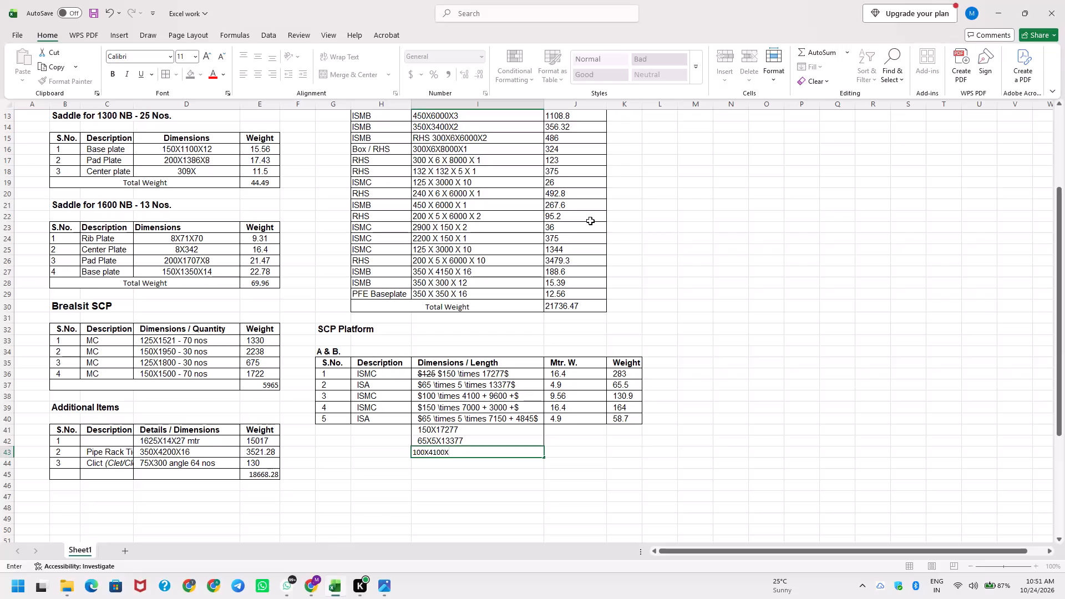
pyautogui.write('9600')
pyautogui.press('Return')
# Enter the clean item 4 dimension 150X7000X3000 in I44, below the other corrected SCP Platform dimensions.
pyautogui.press('x')
pyautogui.press('BackSpace')
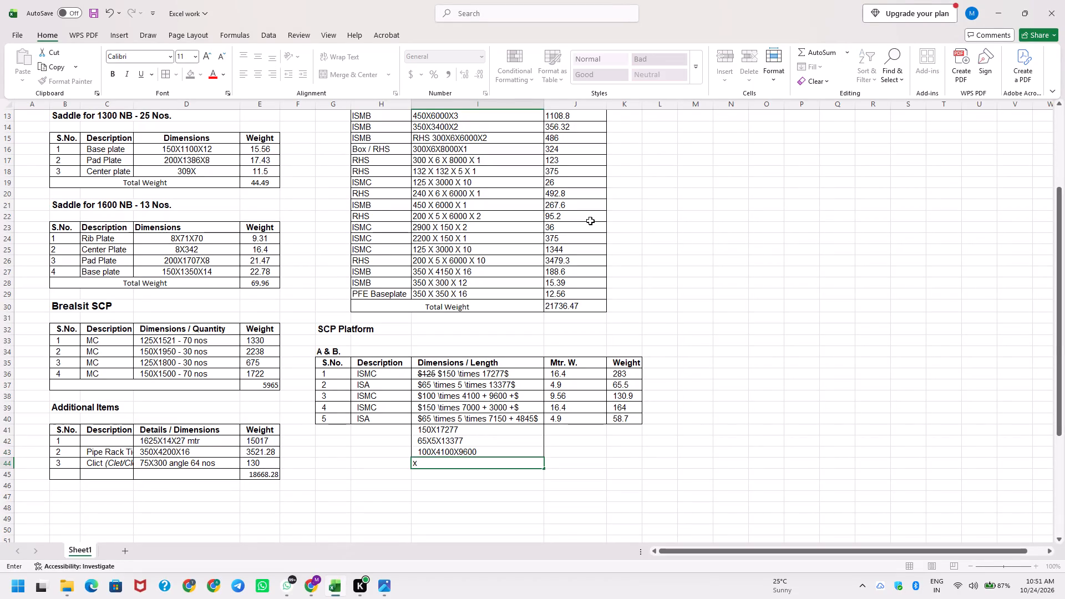
pyautogui.write('150')
pyautogui.press('x')
pyautogui.write('7000')
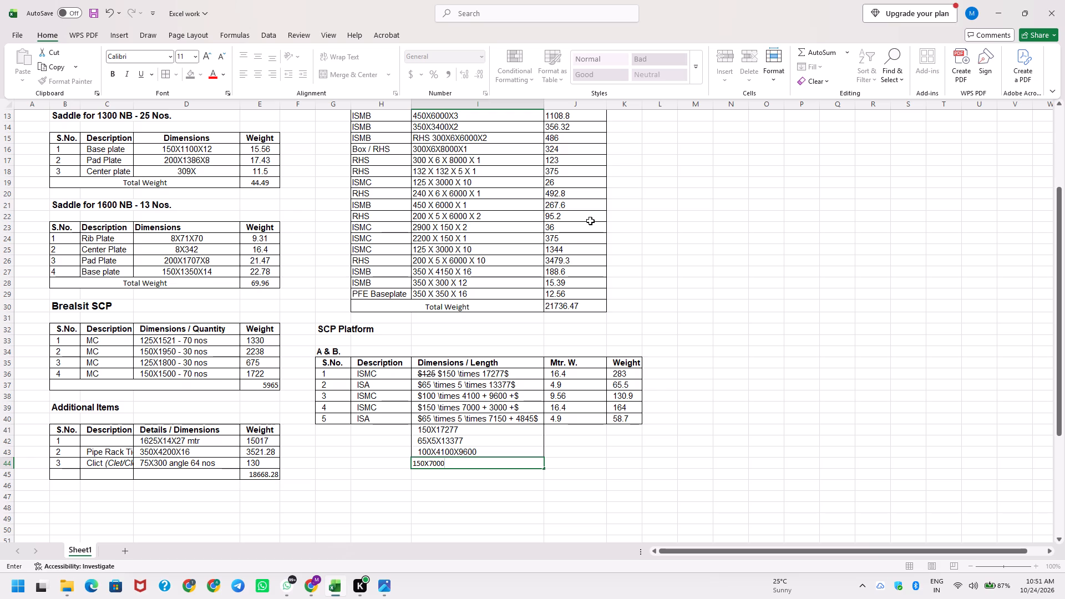
pyautogui.write('X3000')
pyautogui.press('Return')
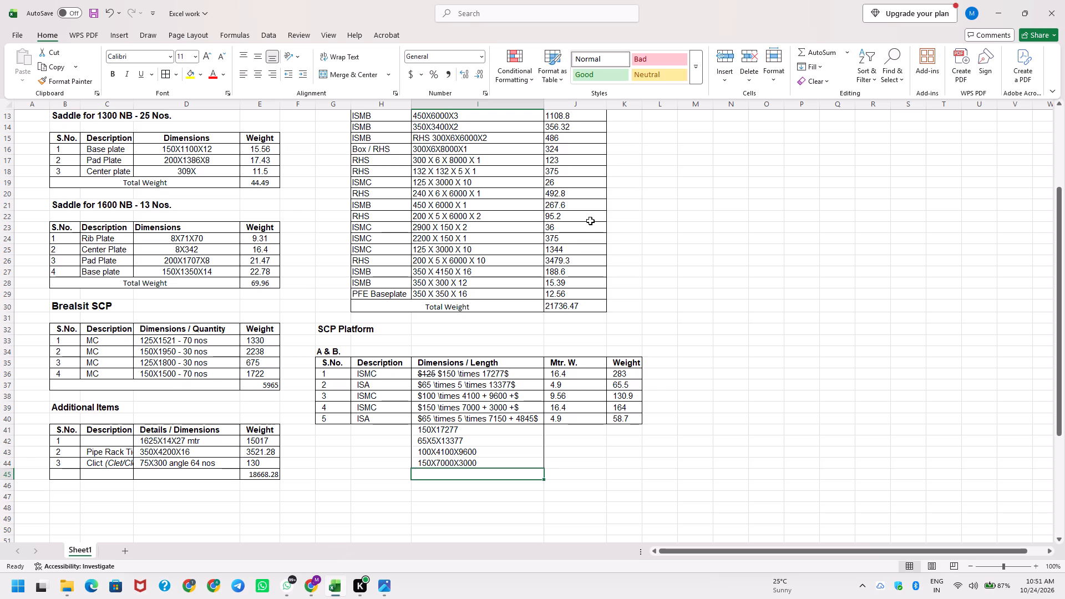
# Enter the item 5 dimension 65X5X7150+4845 in I45 and compare it with the handwritten SCP Platform note in Photos.
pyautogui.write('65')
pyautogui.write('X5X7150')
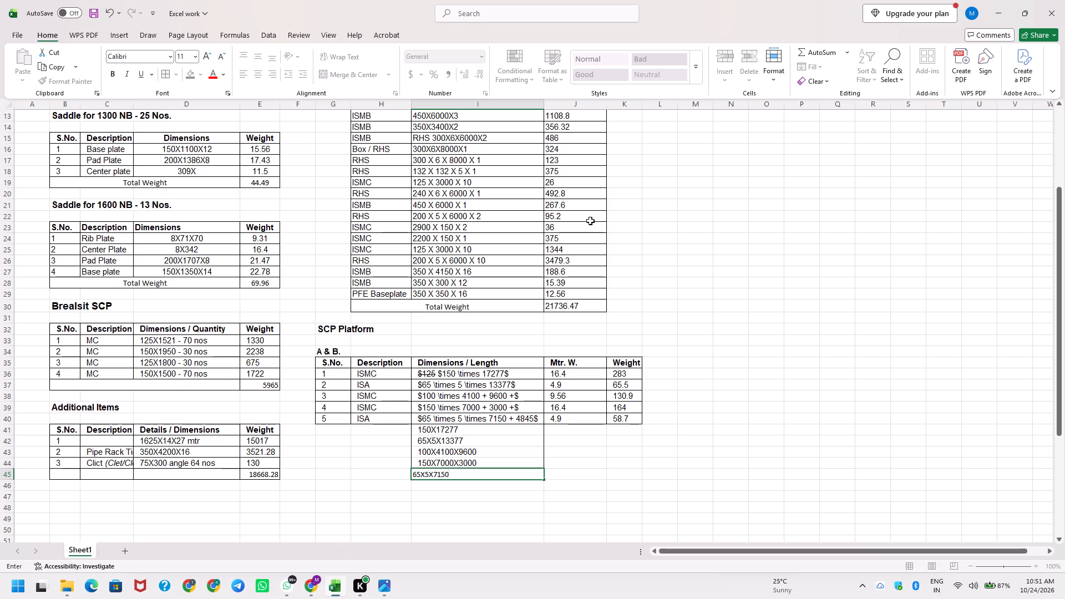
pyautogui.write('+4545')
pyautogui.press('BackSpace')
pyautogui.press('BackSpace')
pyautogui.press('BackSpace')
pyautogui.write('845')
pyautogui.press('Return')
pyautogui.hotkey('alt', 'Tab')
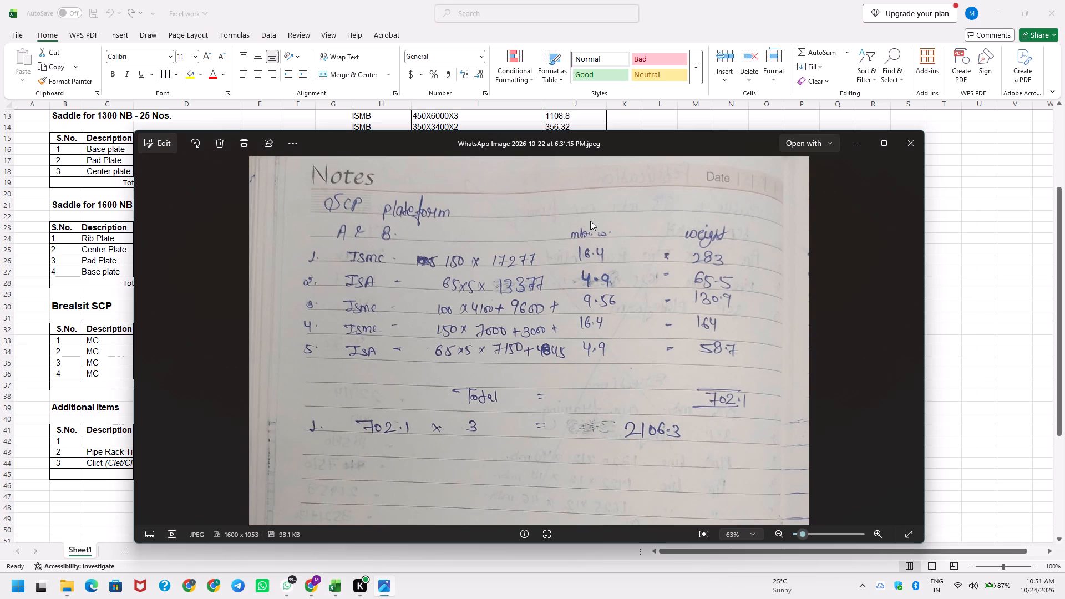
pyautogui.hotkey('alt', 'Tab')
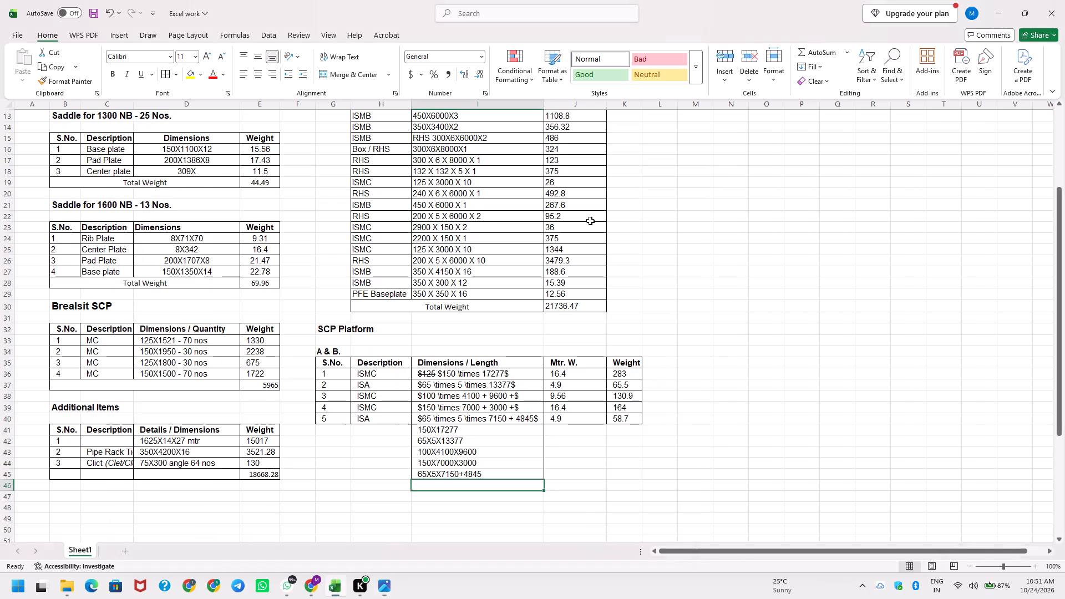
# Move the five clean dimensions from I41:I45 over the old Dimensions / Length entries in I36:I40 of the SCP Platform table.
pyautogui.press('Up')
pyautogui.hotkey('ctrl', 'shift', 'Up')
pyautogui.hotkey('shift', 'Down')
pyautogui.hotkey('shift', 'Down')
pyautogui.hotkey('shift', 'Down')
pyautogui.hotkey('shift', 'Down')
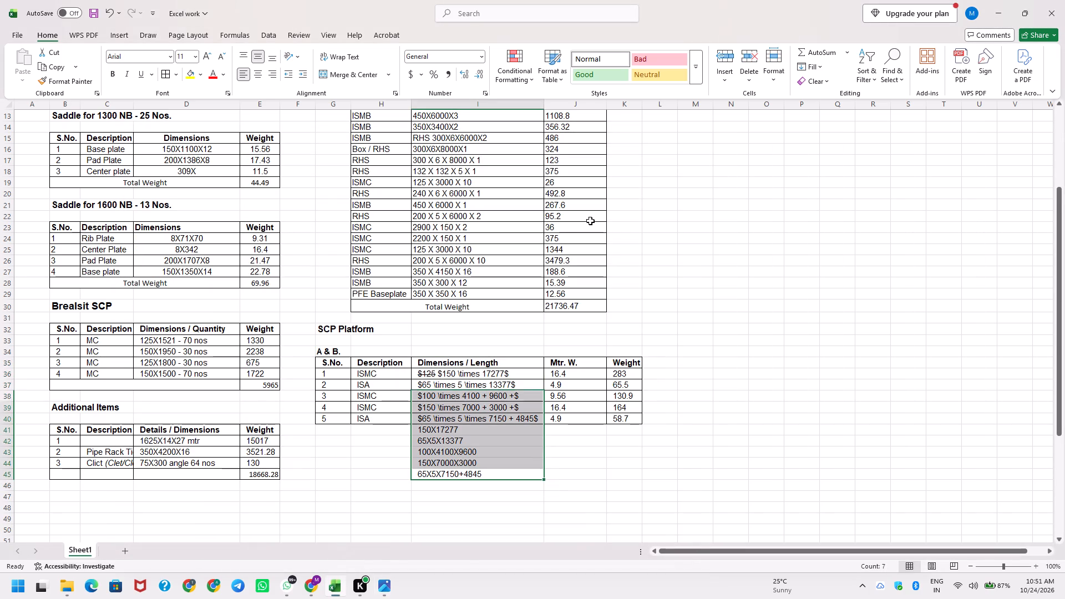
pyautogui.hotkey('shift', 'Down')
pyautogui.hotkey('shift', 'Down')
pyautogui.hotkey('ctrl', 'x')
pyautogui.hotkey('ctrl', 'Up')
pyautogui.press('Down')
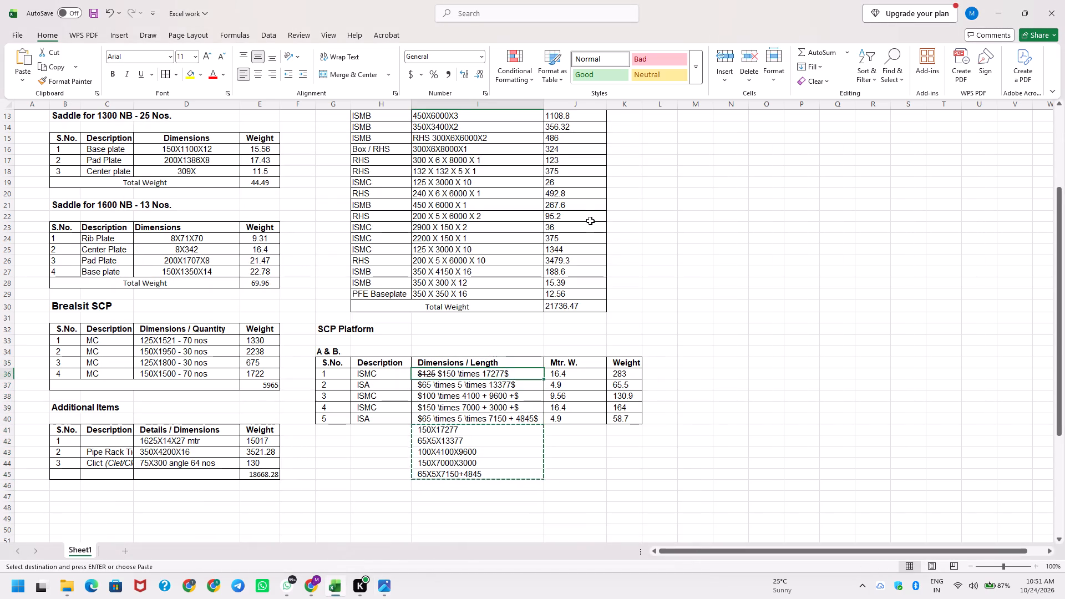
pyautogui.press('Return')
# Apply all borders to the moved dimension cells I36:I40.
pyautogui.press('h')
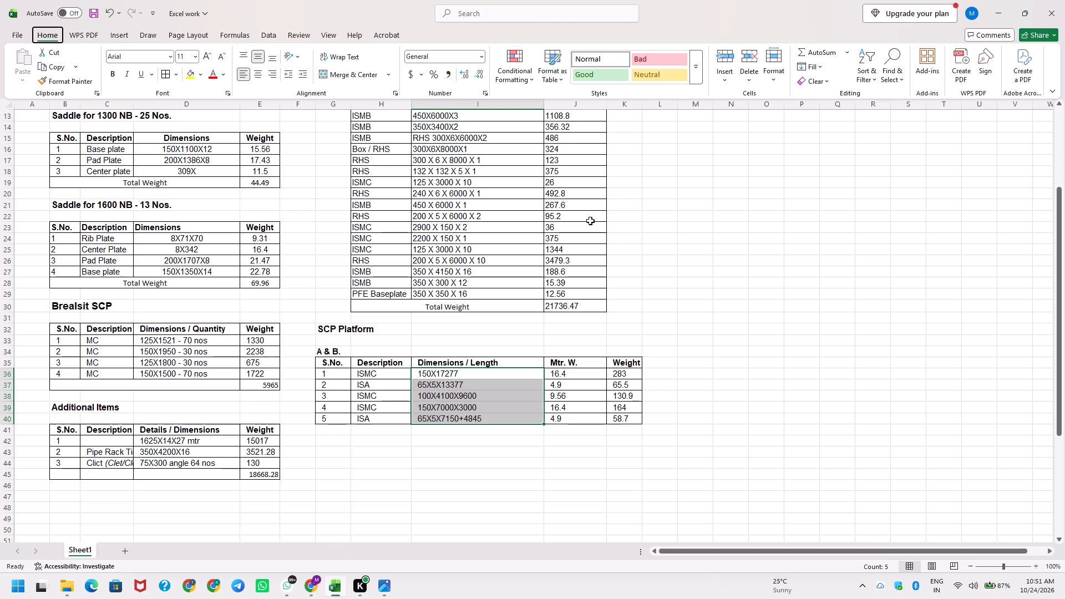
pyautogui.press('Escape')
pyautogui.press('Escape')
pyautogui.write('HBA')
# Check the note's total in Photos and add an AutoSum of the SCP Platform Weight column in K41.
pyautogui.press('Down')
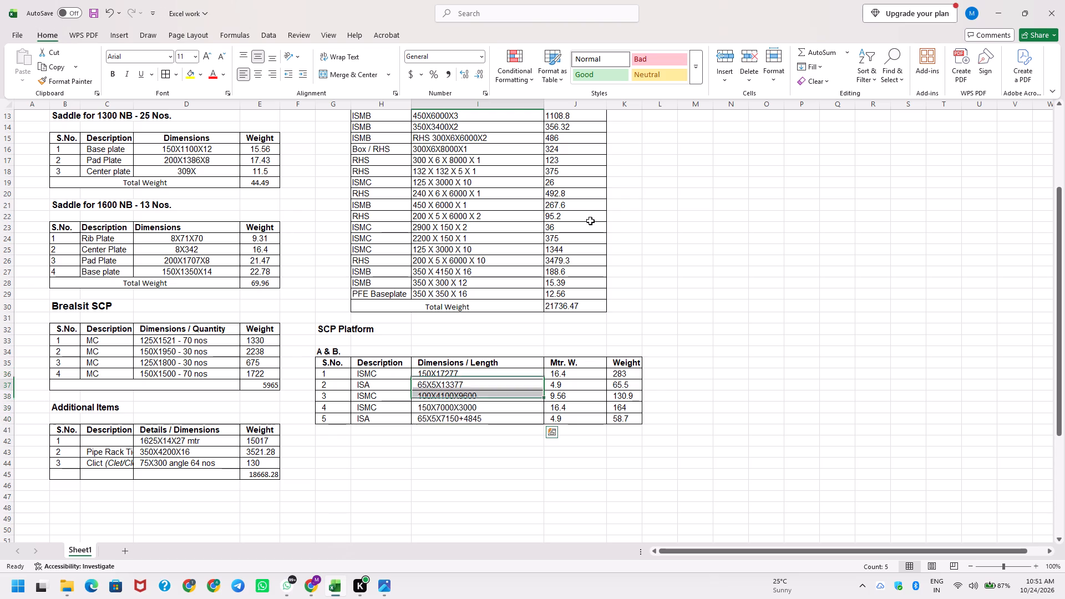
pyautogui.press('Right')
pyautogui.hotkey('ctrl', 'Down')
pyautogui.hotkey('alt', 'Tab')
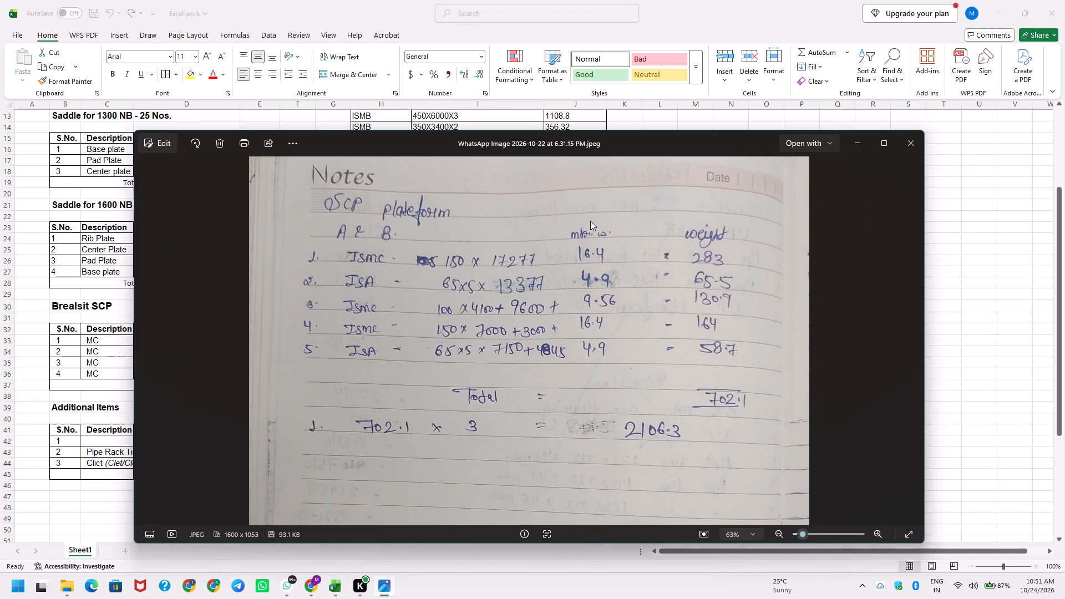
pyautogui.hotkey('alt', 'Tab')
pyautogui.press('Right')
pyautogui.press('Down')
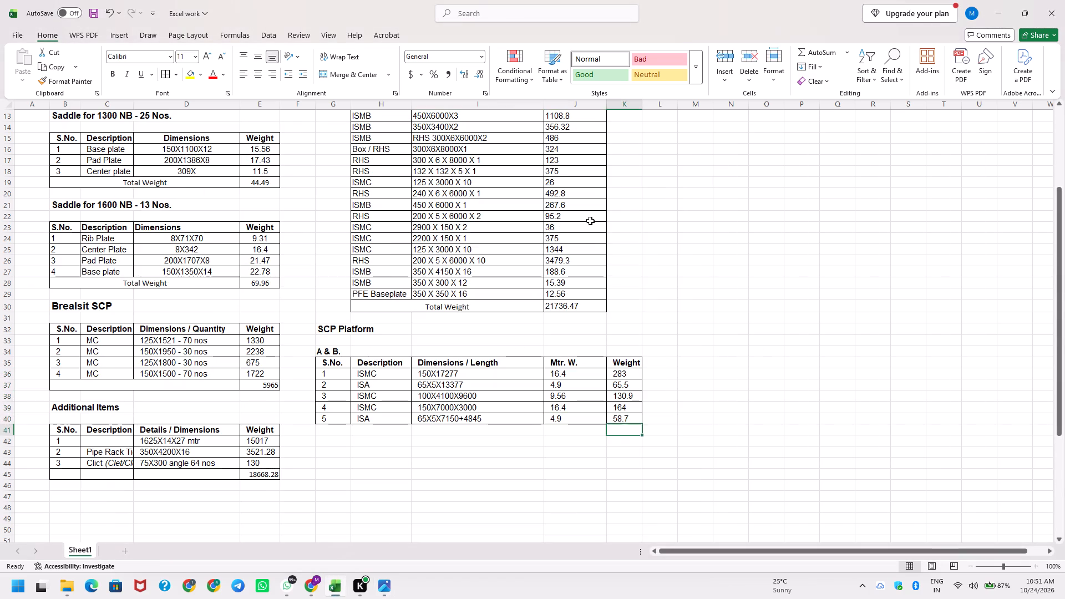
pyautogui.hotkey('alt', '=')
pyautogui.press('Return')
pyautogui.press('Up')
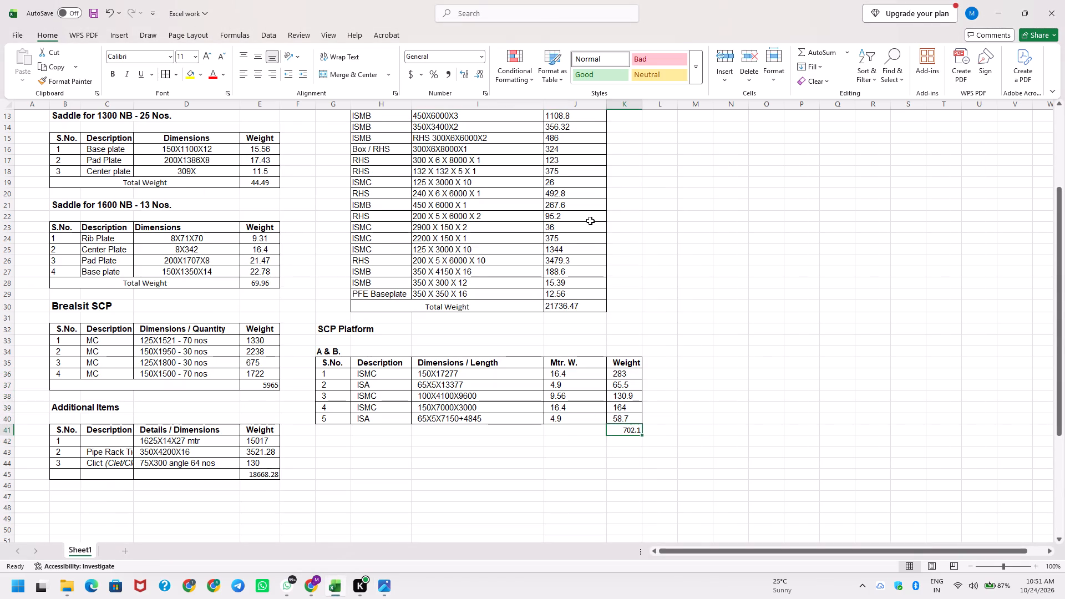
# Merge and center the SCP Platform total row across G41:K41.
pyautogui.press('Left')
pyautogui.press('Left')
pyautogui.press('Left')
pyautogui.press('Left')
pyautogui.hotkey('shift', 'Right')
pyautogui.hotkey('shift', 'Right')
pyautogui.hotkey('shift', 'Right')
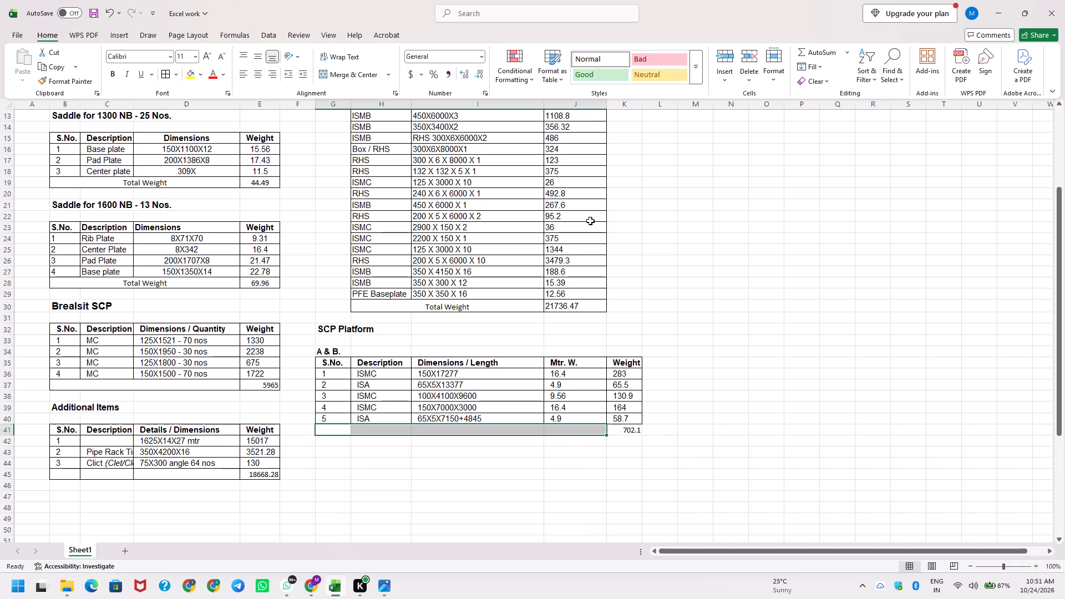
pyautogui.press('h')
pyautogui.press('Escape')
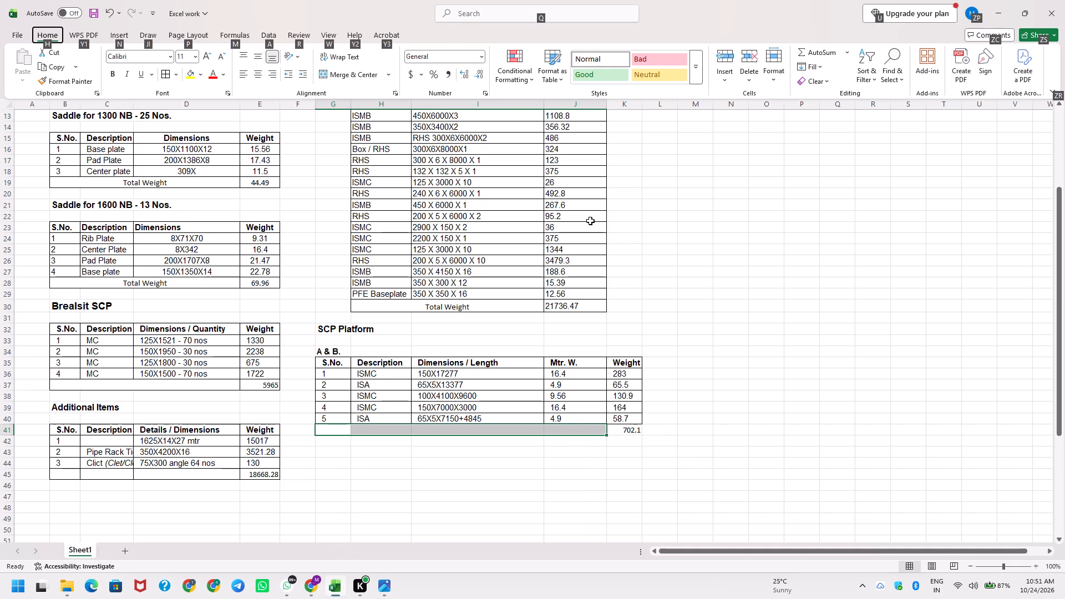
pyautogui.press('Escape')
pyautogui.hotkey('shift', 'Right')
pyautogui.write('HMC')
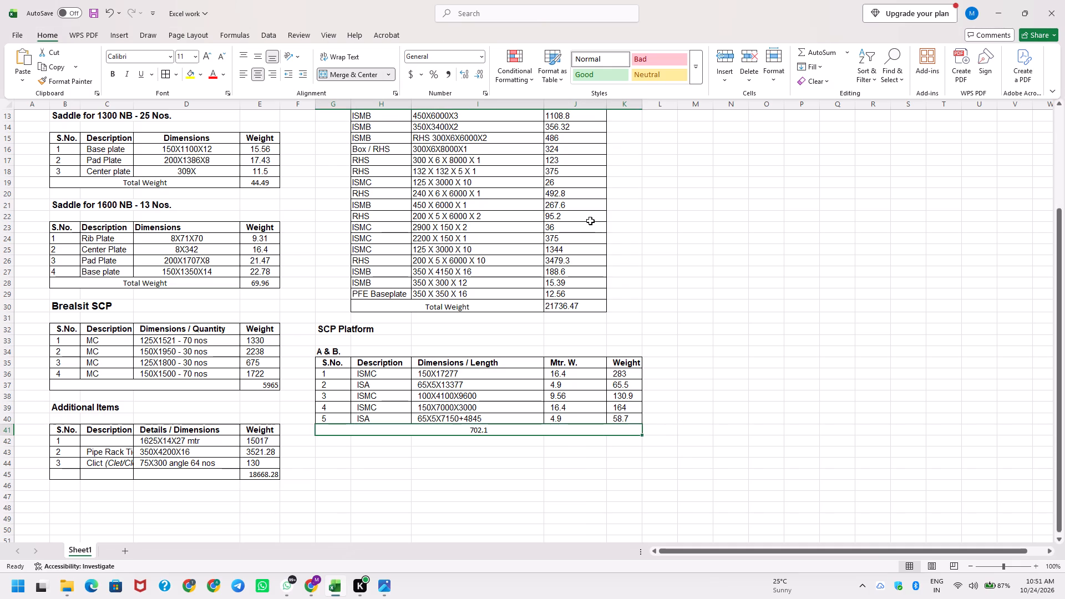
# Undo the merge across the SCP Platform total row and keep the weight total in K41.
pyautogui.hotkey('shift', 'Left')
pyautogui.press('z')
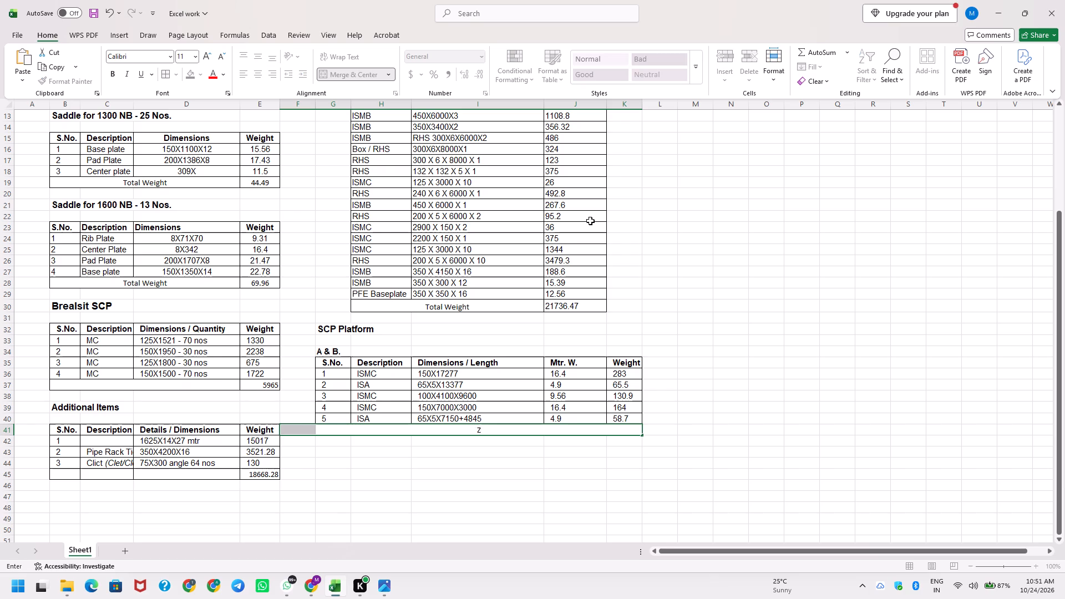
pyautogui.hotkey('ctrl', 'z')
pyautogui.press('Escape')
pyautogui.press('Escape')
pyautogui.hotkey('ctrl', 'z')
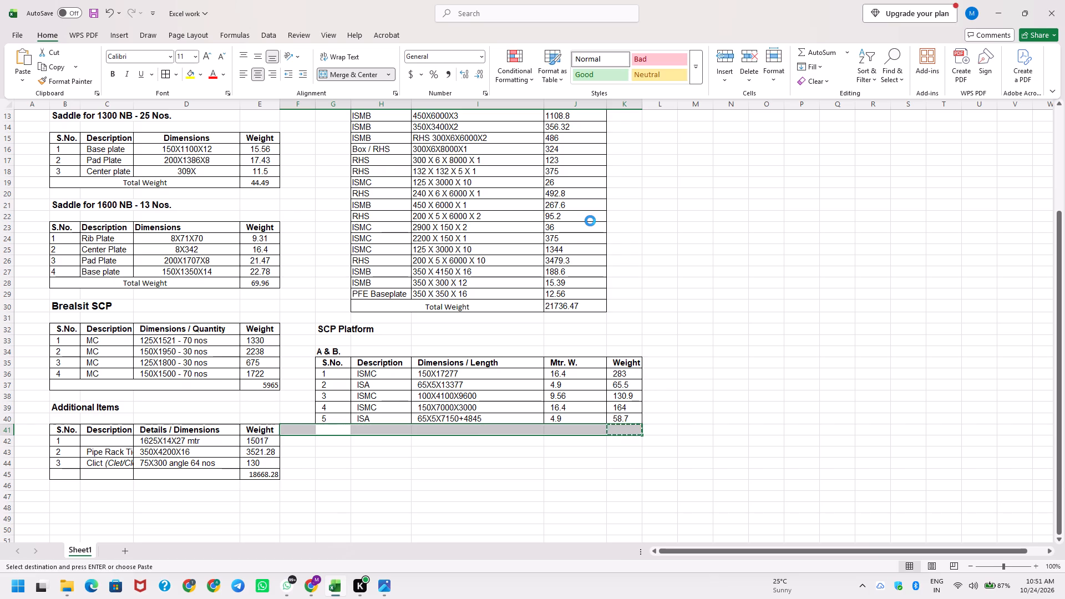
pyautogui.hotkey('ctrl', 'z')
pyautogui.press('Down')
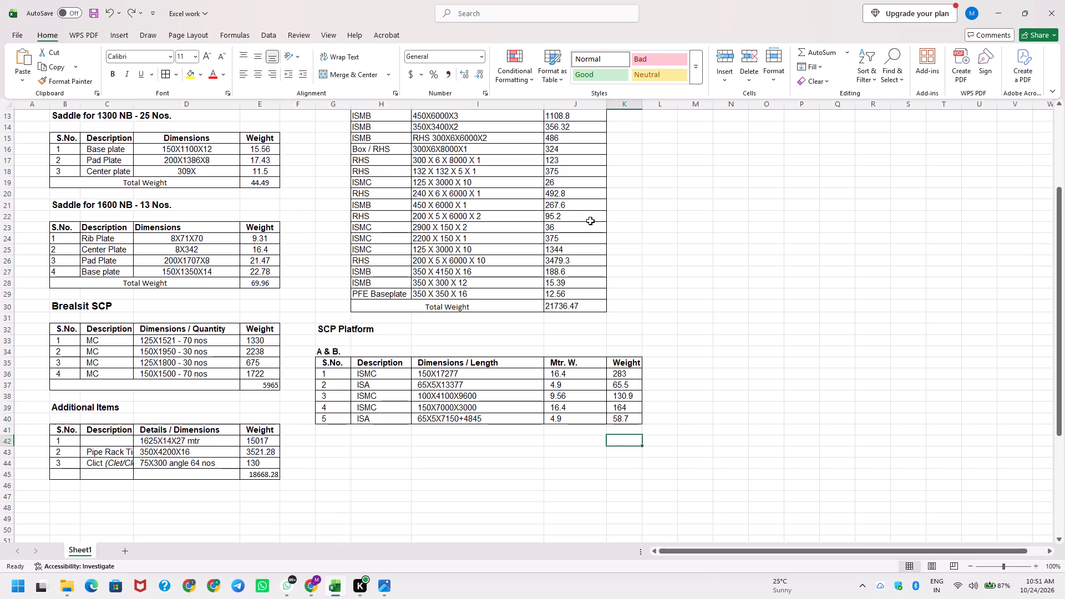
pyautogui.hotkey('ctrl', 'y')
# Merge and centre G41:J41 in the SCP Platform total row and apply all borders to G41:K41.
pyautogui.press('Left')
pyautogui.hotkey('shift', 'Left')
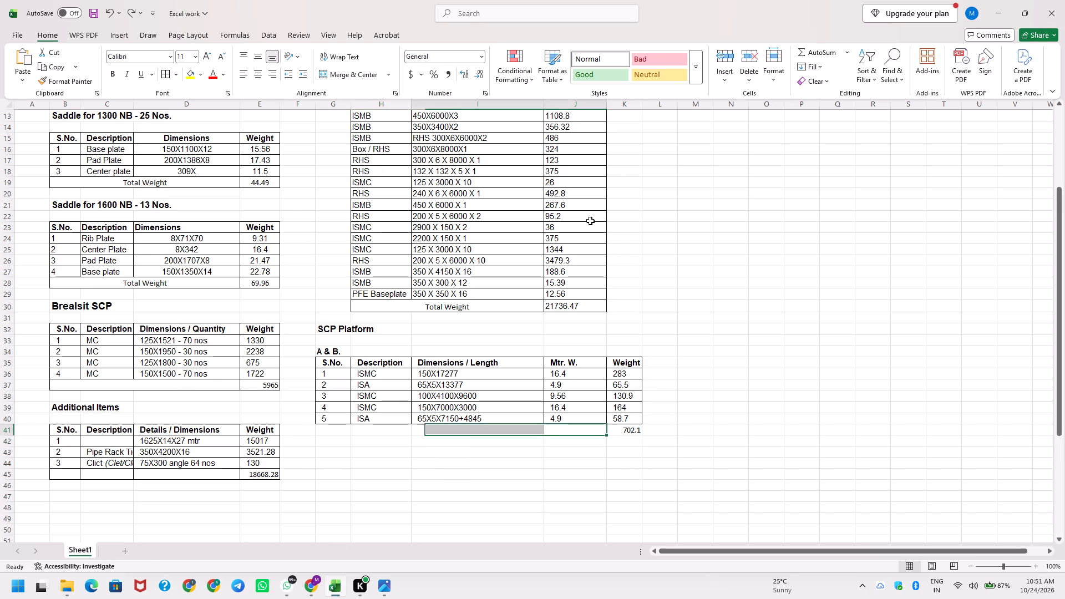
pyautogui.hotkey('shift', 'Left')
pyautogui.hotkey('shift', 'Left')
pyautogui.write('HM')
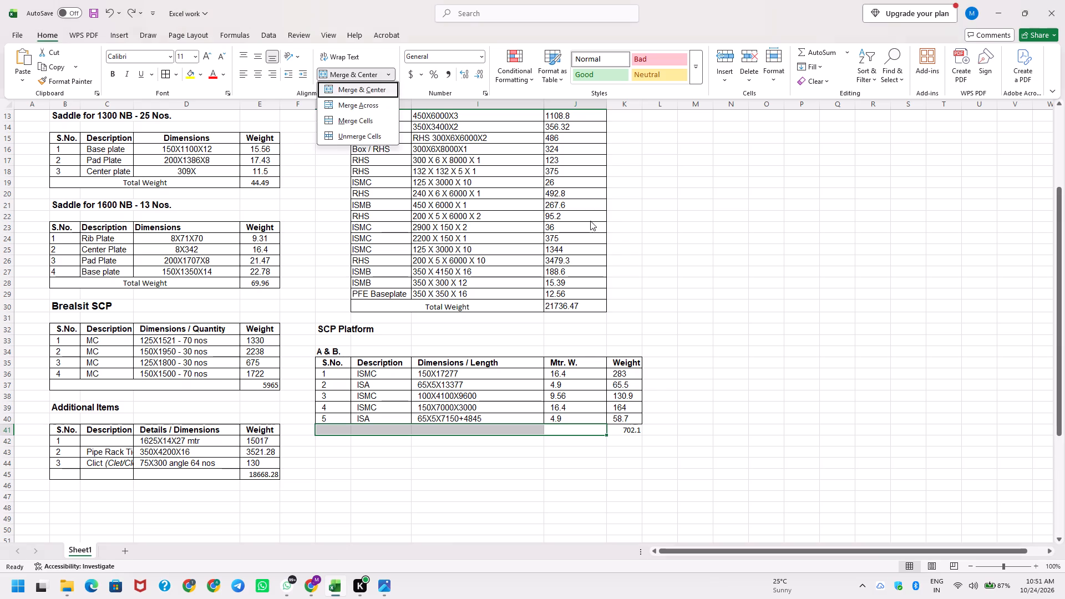
pyautogui.press('c')
pyautogui.hotkey('shift', 'Right')
pyautogui.write('HBA')
# Label the merged cell G41 of the SCP Platform total row Total Weight.
pyautogui.press('Down')
pyautogui.press('Right')
pyautogui.press('Up')
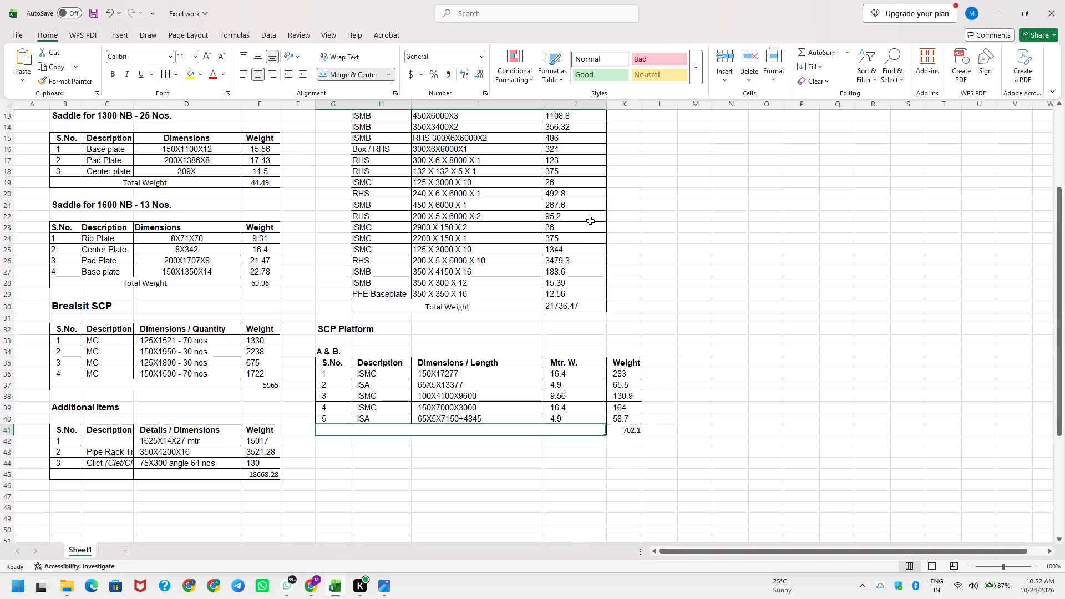
pyautogui.write('tO')
pyautogui.press('BackSpace')
pyautogui.press('BackSpace')
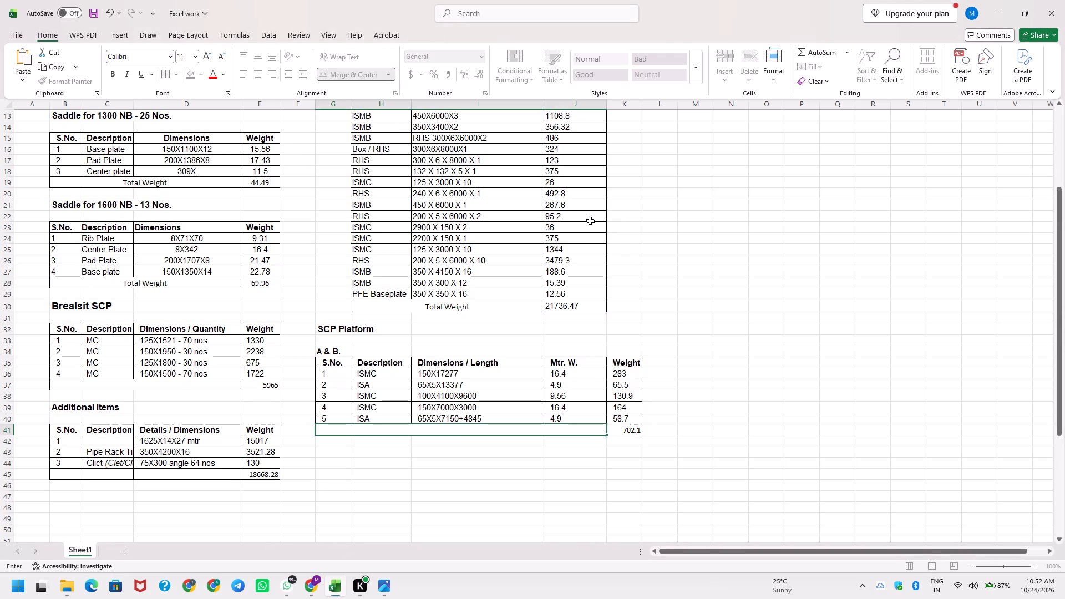
pyautogui.write('TO')
pyautogui.press('BackSpace')
pyautogui.write('otl')
pyautogui.press('BackSpace')
pyautogui.press('a')
pyautogui.write('l W')
pyautogui.write('eight')
pyautogui.press('Return')
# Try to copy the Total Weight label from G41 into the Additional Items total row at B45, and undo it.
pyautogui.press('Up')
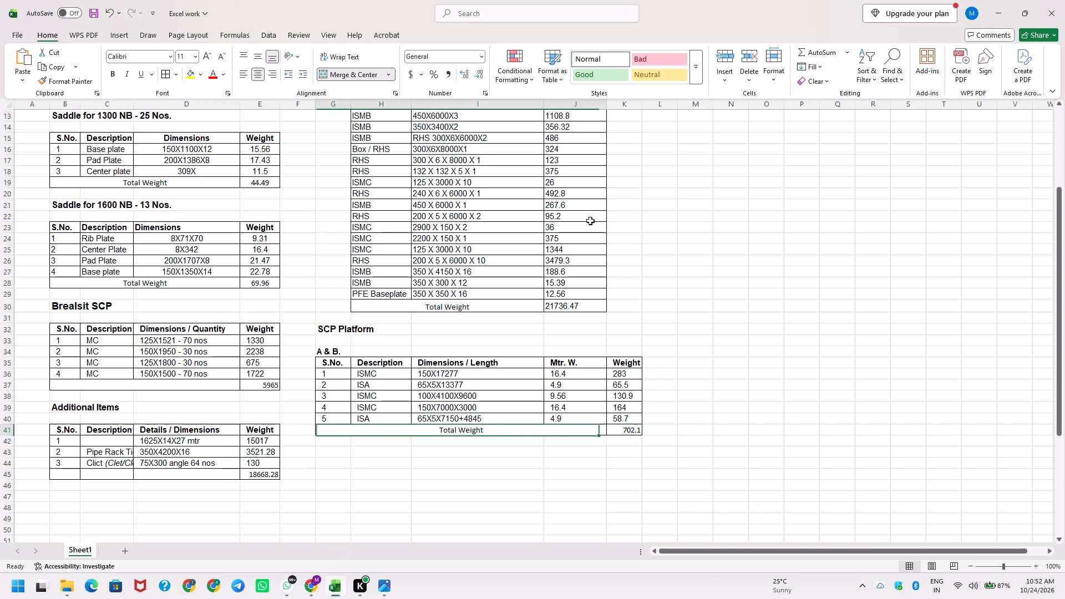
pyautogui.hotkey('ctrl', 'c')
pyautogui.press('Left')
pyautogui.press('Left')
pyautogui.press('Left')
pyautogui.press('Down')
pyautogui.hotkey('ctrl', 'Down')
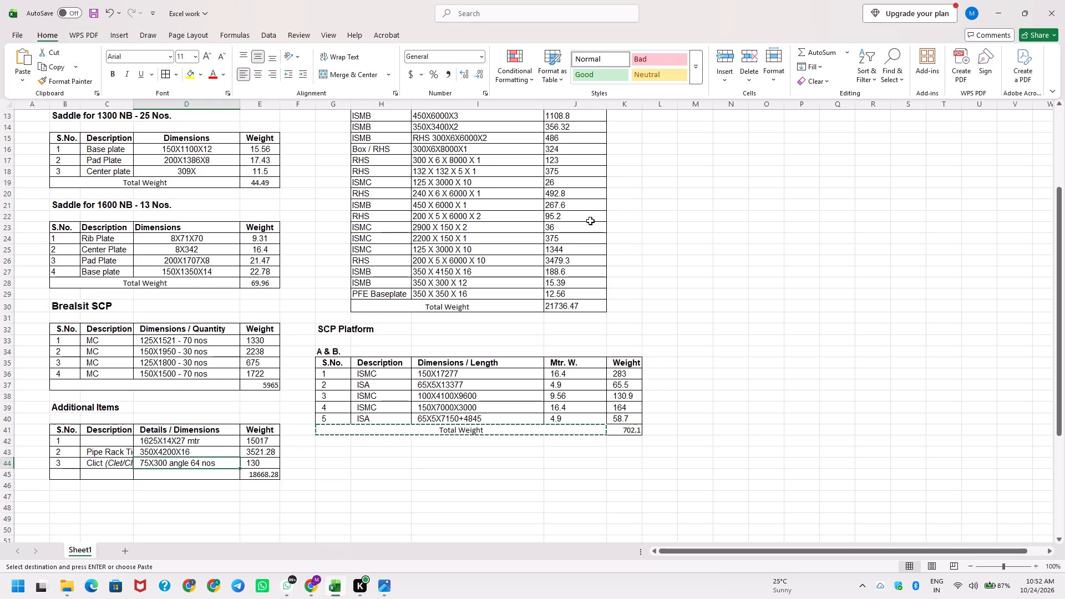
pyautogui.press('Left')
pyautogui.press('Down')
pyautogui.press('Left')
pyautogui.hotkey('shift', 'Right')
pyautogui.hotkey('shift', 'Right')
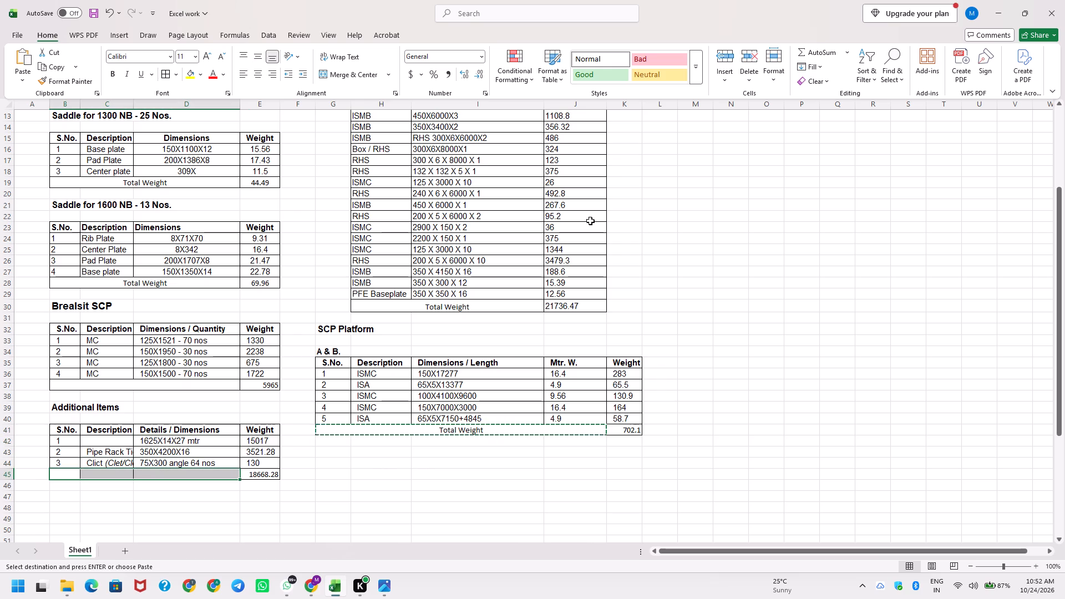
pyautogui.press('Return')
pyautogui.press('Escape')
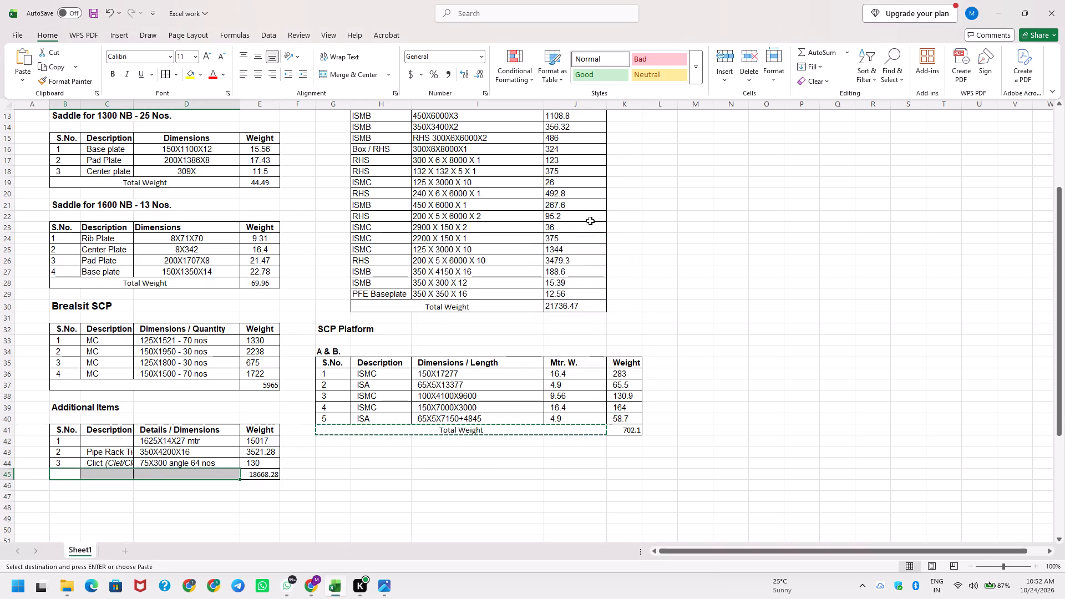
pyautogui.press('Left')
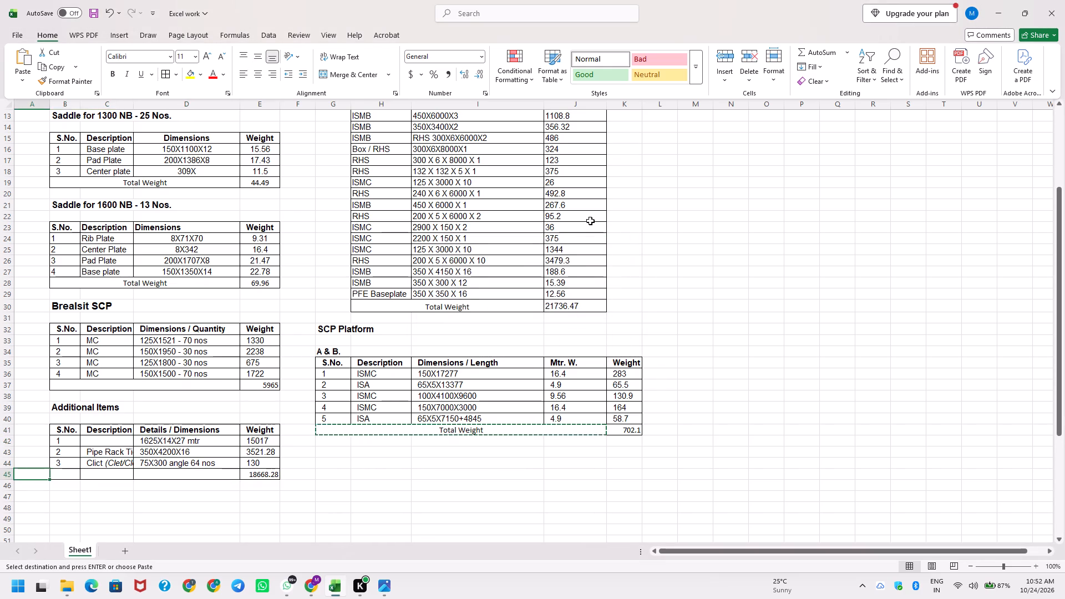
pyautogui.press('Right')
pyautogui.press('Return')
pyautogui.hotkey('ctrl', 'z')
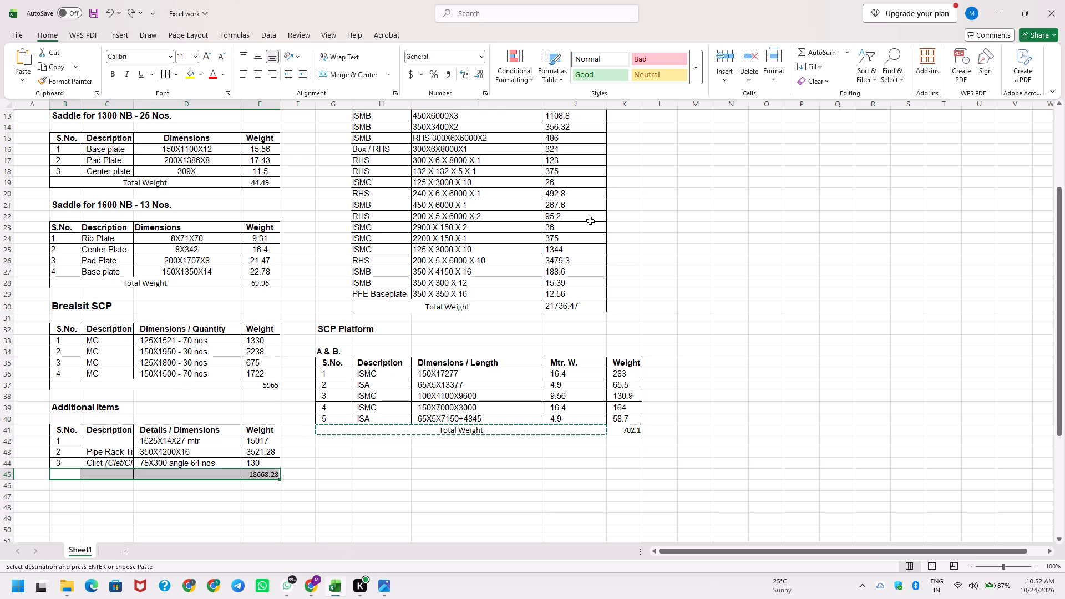
# Merge and centre B45:D45 in the Additional Items total row and label it Total Weight.
pyautogui.press('Left')
pyautogui.press('Right')
pyautogui.hotkey('shift', 'Right')
pyautogui.hotkey('shift', 'Right')
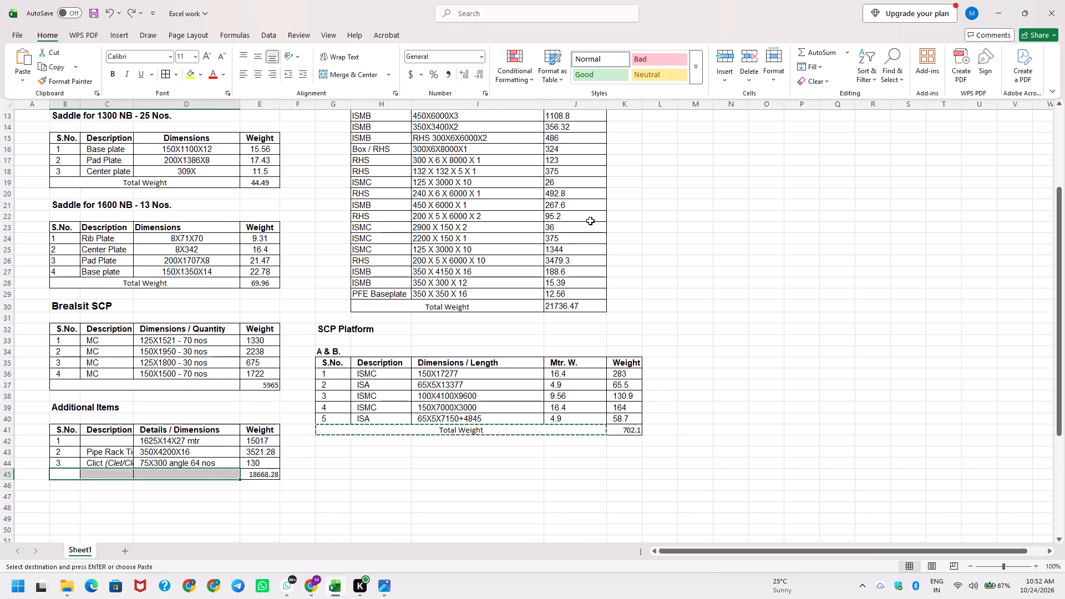
pyautogui.write('hmc')
pyautogui.write('Tor')
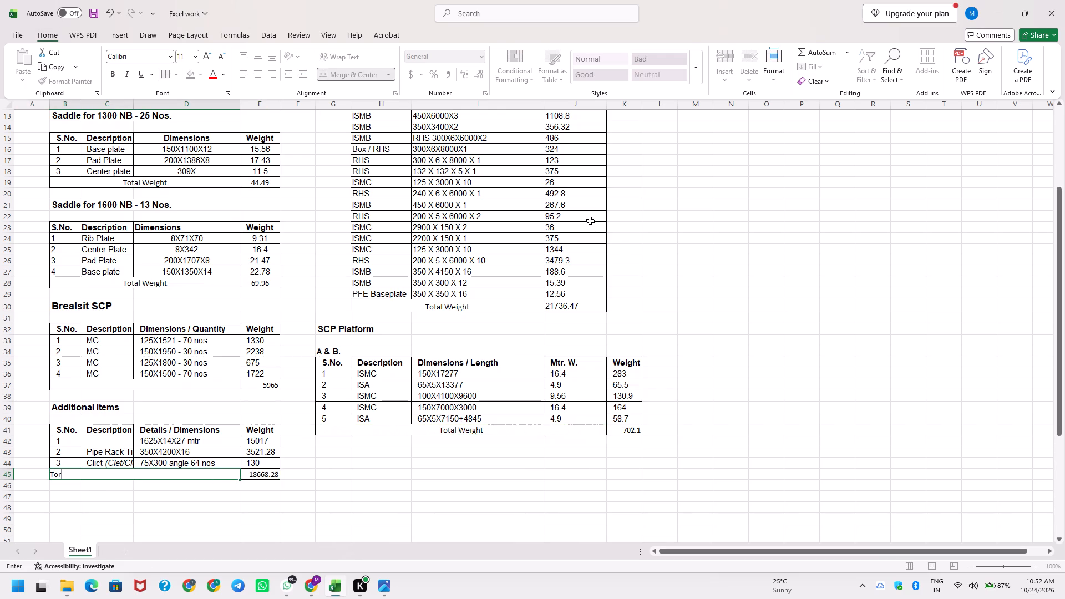
pyautogui.press('BackSpace')
pyautogui.write('tal')
pyautogui.press('space')
pyautogui.write('Weight')
pyautogui.press('Return')
# Copy the Total Weight label from B45 into the Brealsit SCP total row at B37.
pyautogui.press('Up')
pyautogui.hotkey('ctrl', 'c')
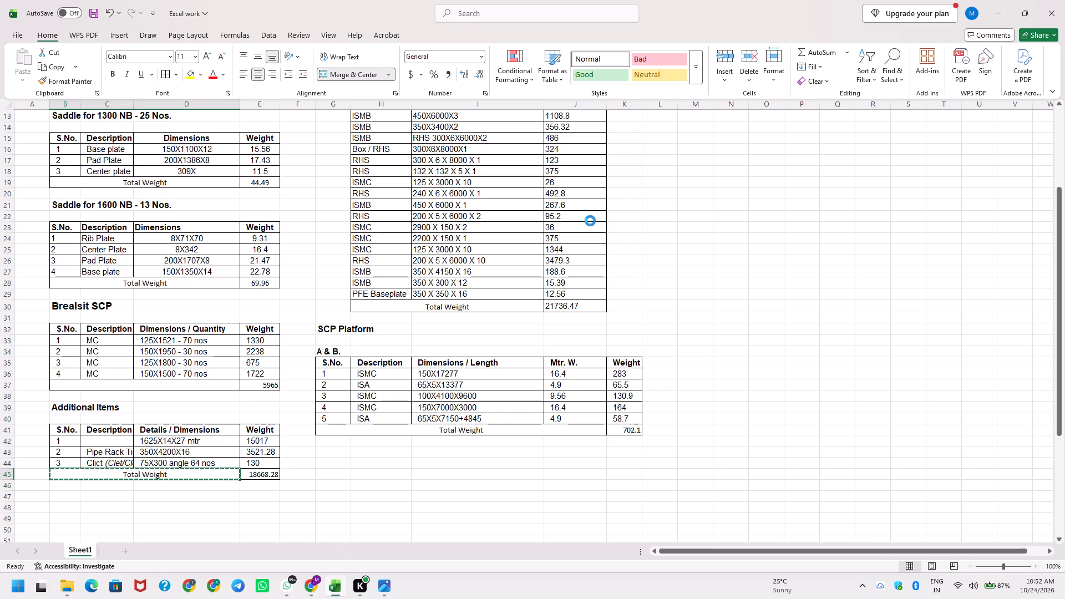
pyautogui.press('Up')
pyautogui.press('Up')
pyautogui.press('Up')
pyautogui.press('Up')
pyautogui.press('Up')
pyautogui.press('Up')
pyautogui.press('Up')
pyautogui.press('Up')
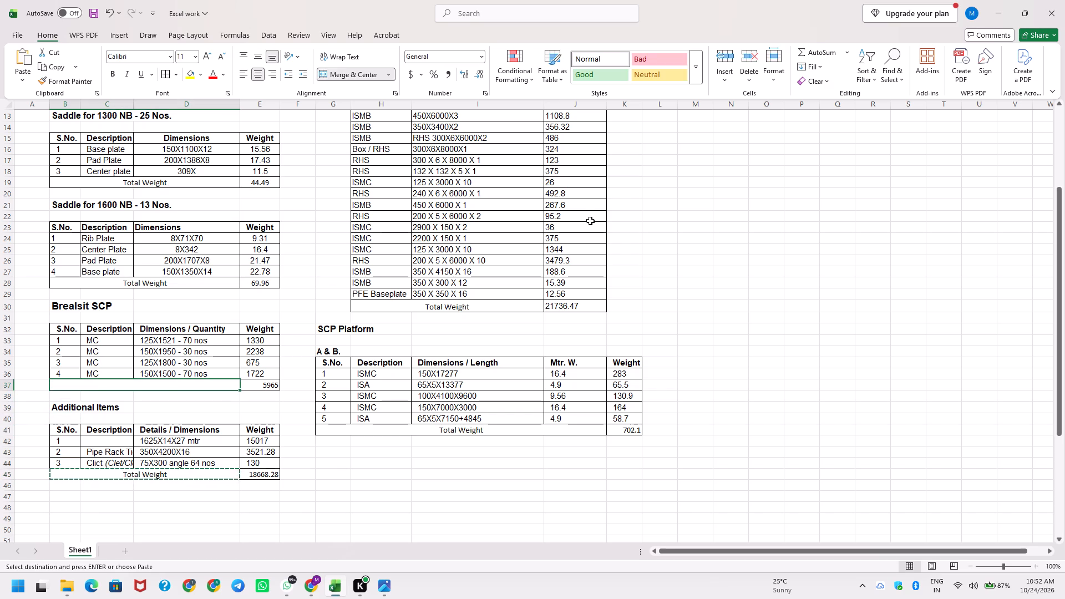
pyautogui.press('Return')
# Autofit column C to the Additional Items descriptions in C43:C44.
pyautogui.press('Down')
pyautogui.press('Down')
pyautogui.press('Down')
pyautogui.press('Down')
pyautogui.press('Down')
pyautogui.press('Down')
pyautogui.press('Down')
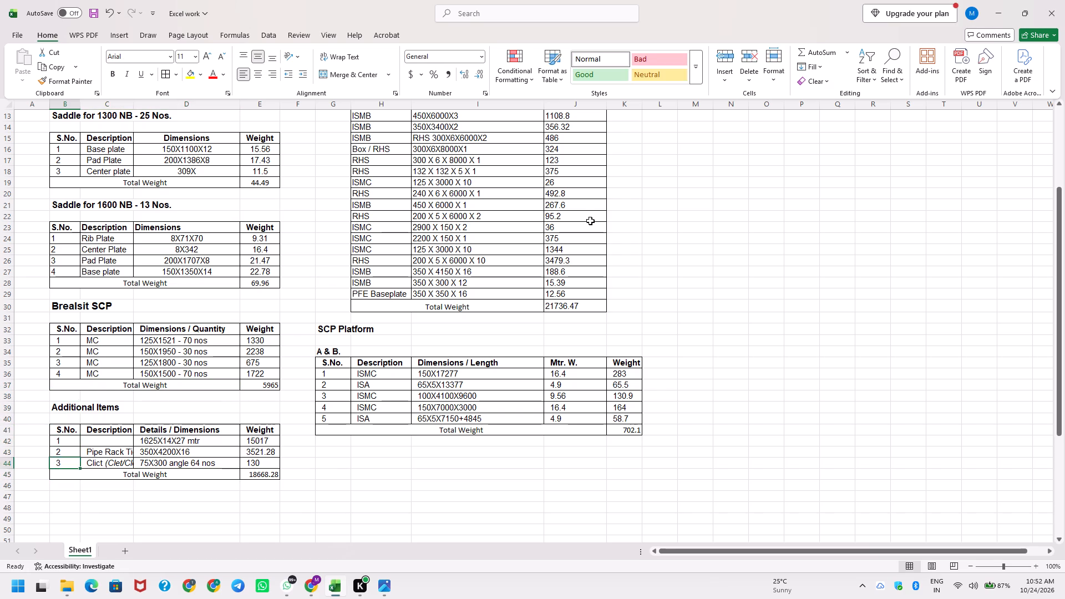
pyautogui.press('Up')
pyautogui.press('Right')
pyautogui.hotkey('shift', 'Down')
pyautogui.write('oca')
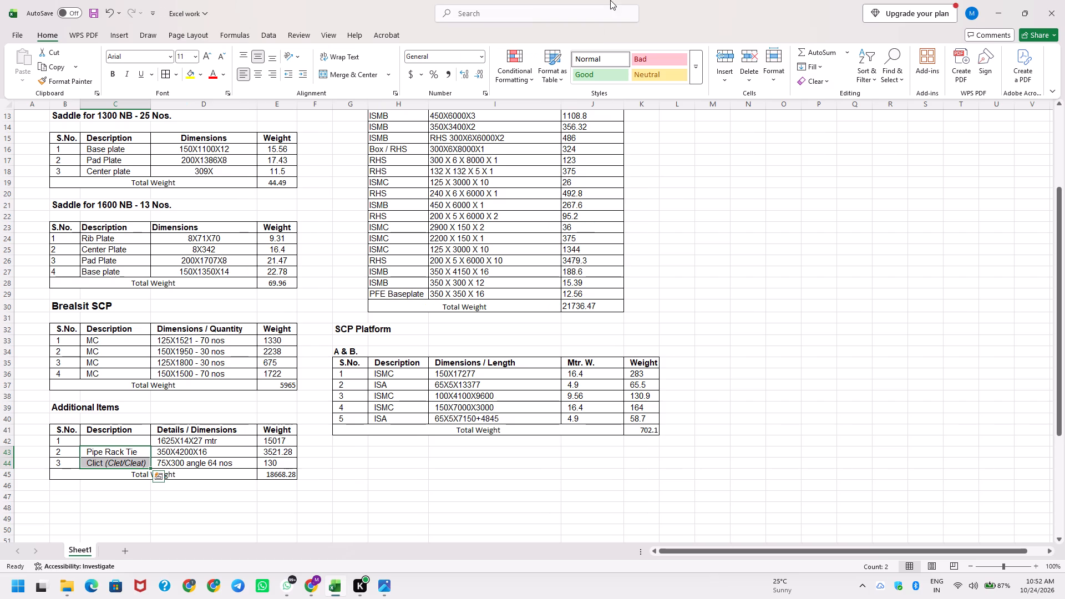
# Left-align the Additional Items descriptions in C43:C44.
pyautogui.click(255, 75)
pyautogui.click(236, 73)
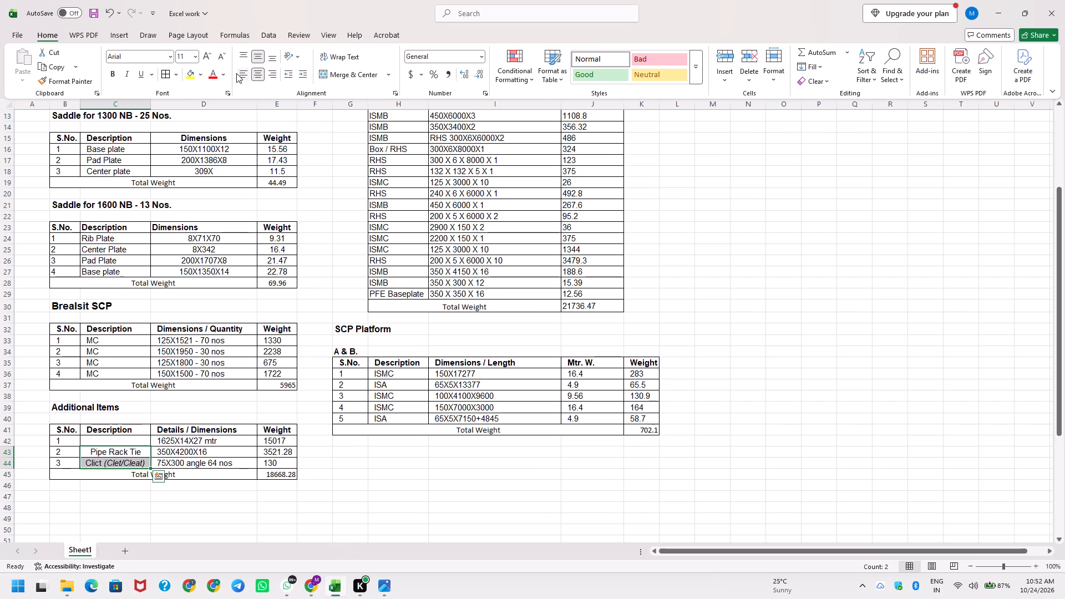
pyautogui.click(242, 74)
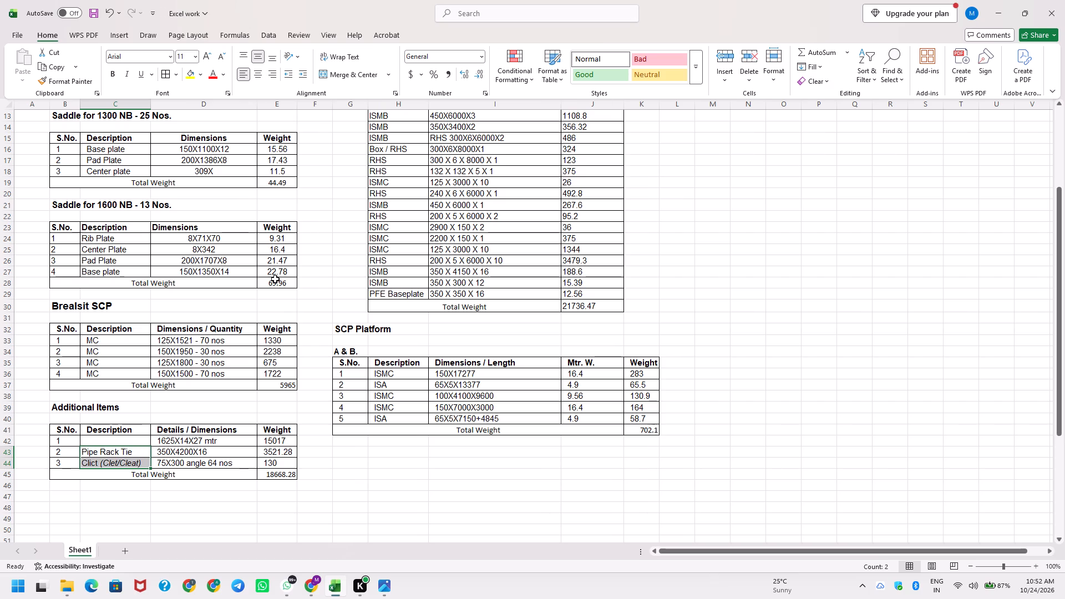
# Select the S.No. cells B41:B44 of the Additional Items table.
pyautogui.click(66, 440)
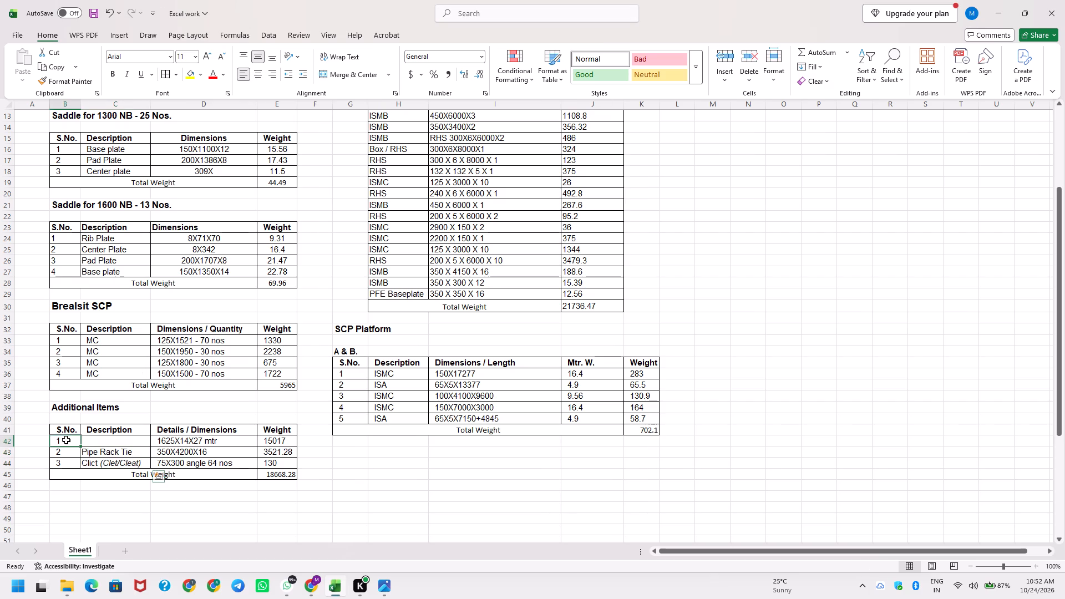
pyautogui.press('Up')
pyautogui.hotkey('ctrl', 'shift', 'Down')
pyautogui.hotkey('shift', 'Up')
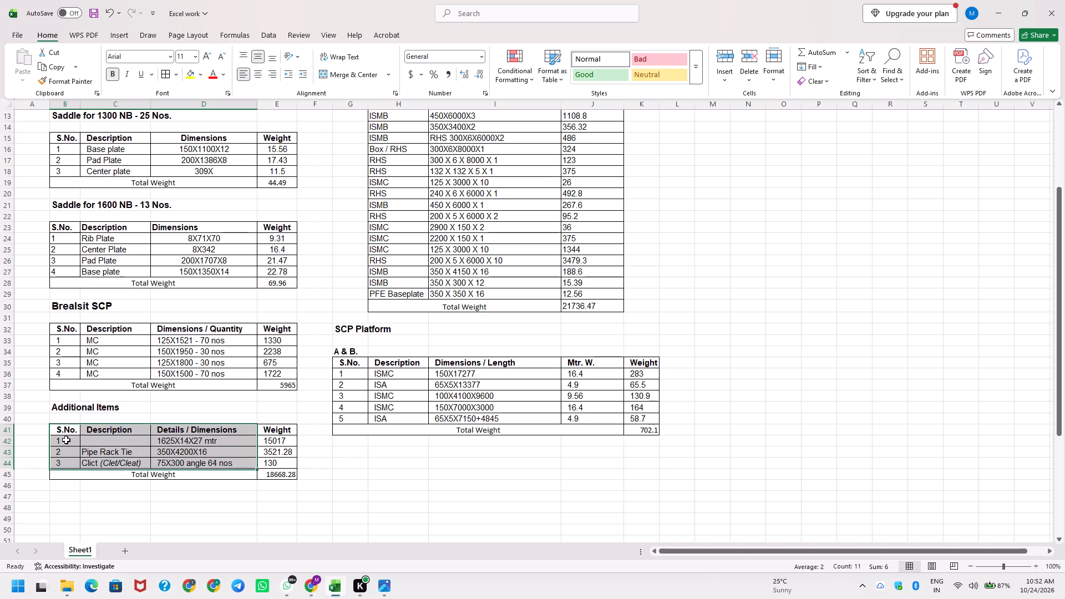
# Left-align the S.No. and Description columns of the Additional Items table, B41:C44.
pyautogui.hotkey('shift', 'Left')
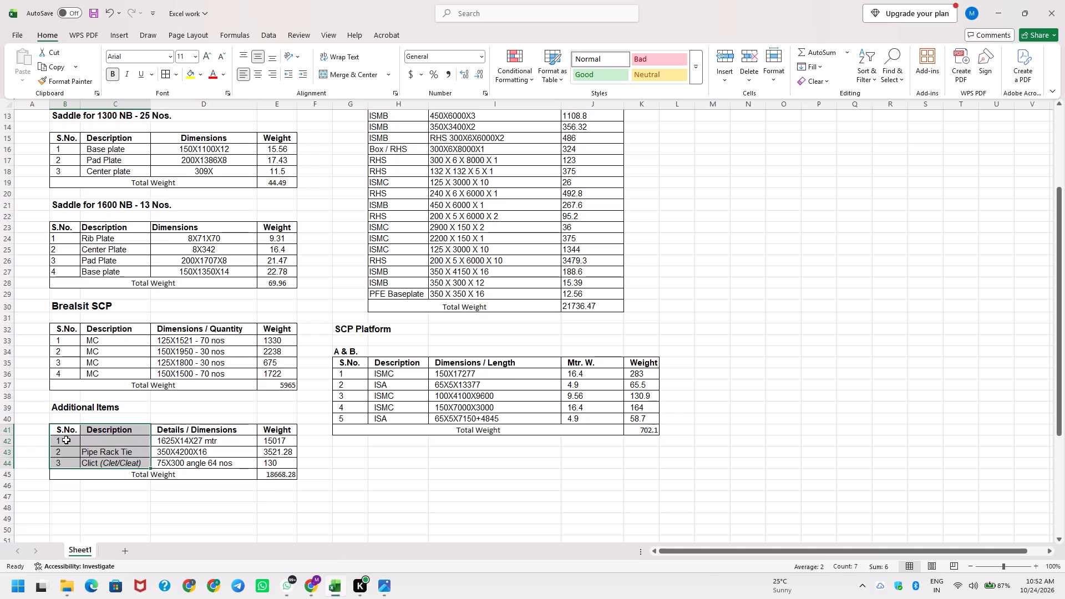
pyautogui.click(256, 77)
pyautogui.click(243, 76)
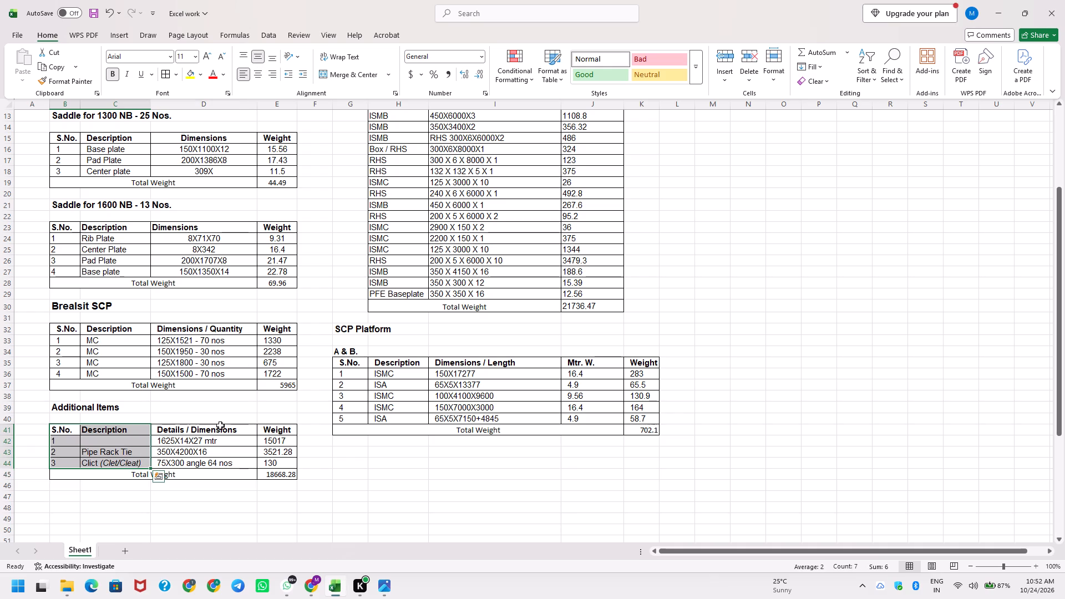
# Save the workbook.
pyautogui.click(205, 458)
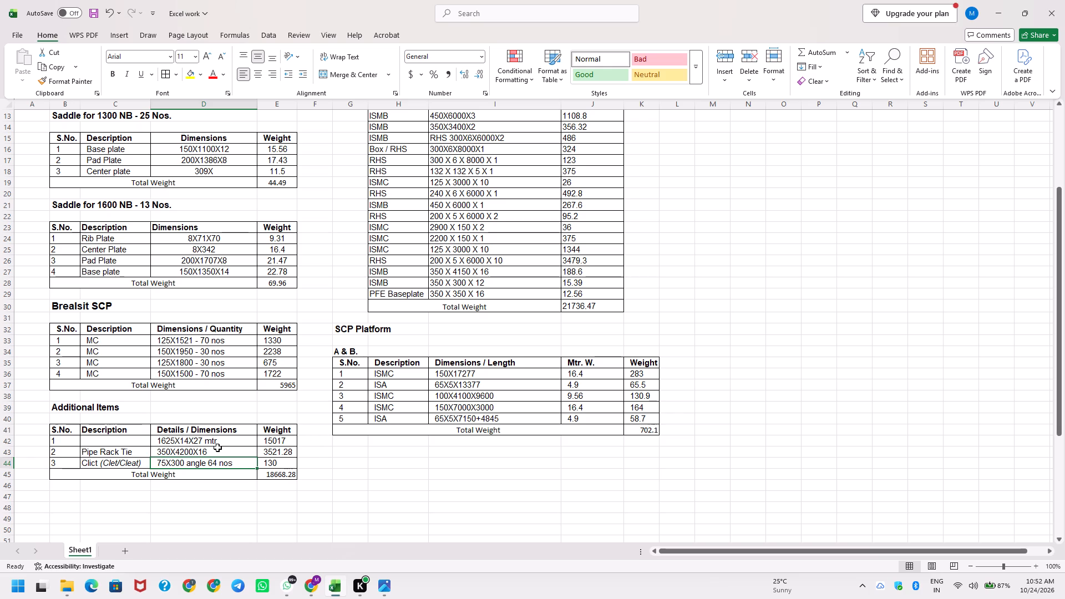
pyautogui.click(217, 448)
pyautogui.hotkey('ctrl', 's')
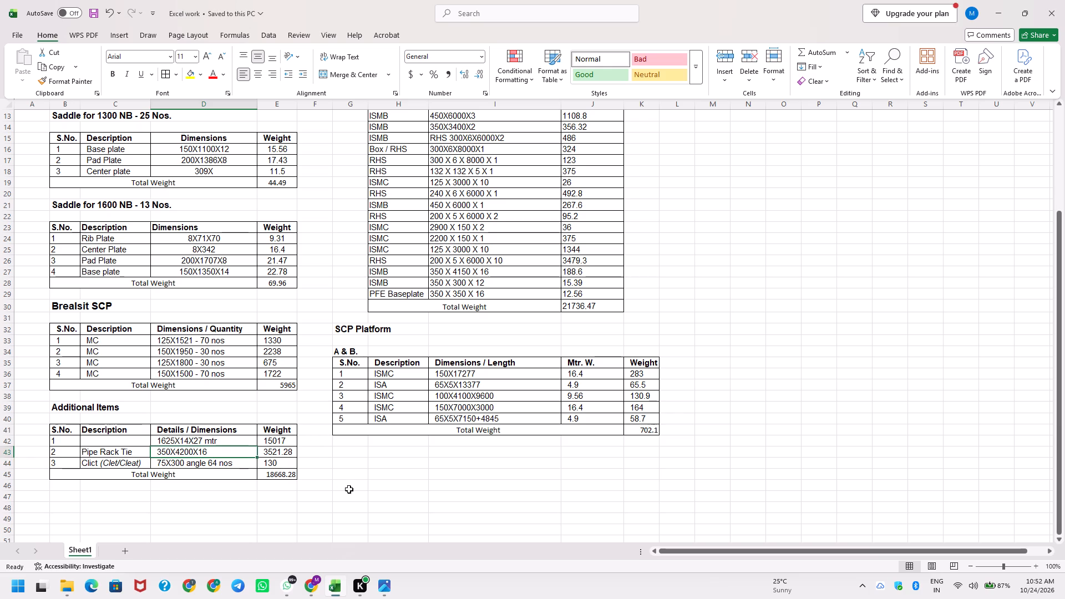
# Following the handwritten notes, multiply the SCP Platform total weight in K41 by 3 in cell K42.
pyautogui.press('Right')
pyautogui.press('Right')
pyautogui.press('Right')
pyautogui.hotkey('alt', 'Tab')
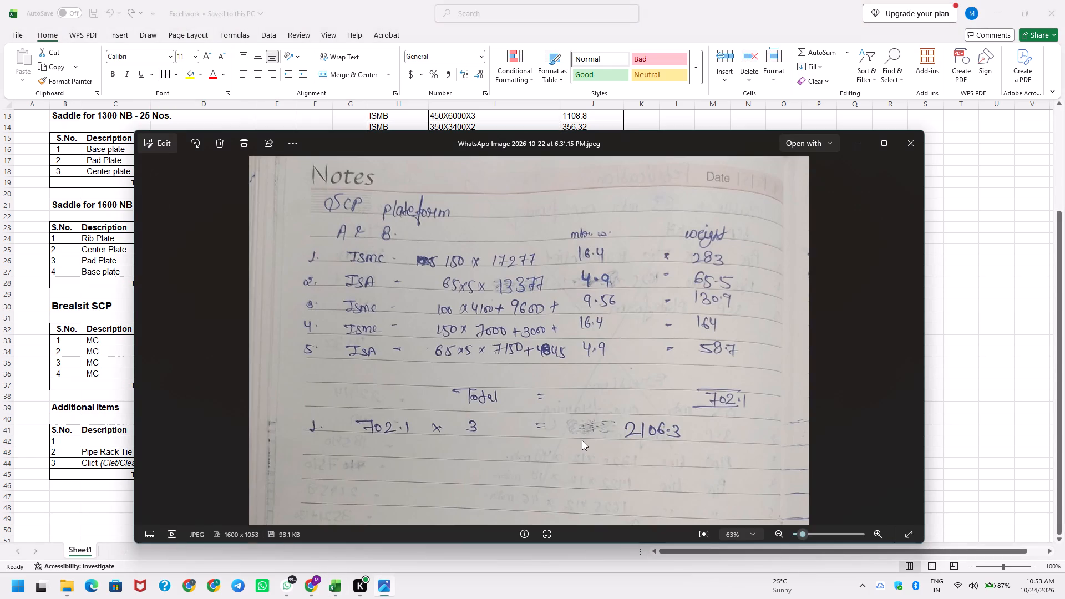
pyautogui.hotkey('alt', 'Tab')
pyautogui.press('Down')
pyautogui.press('Up')
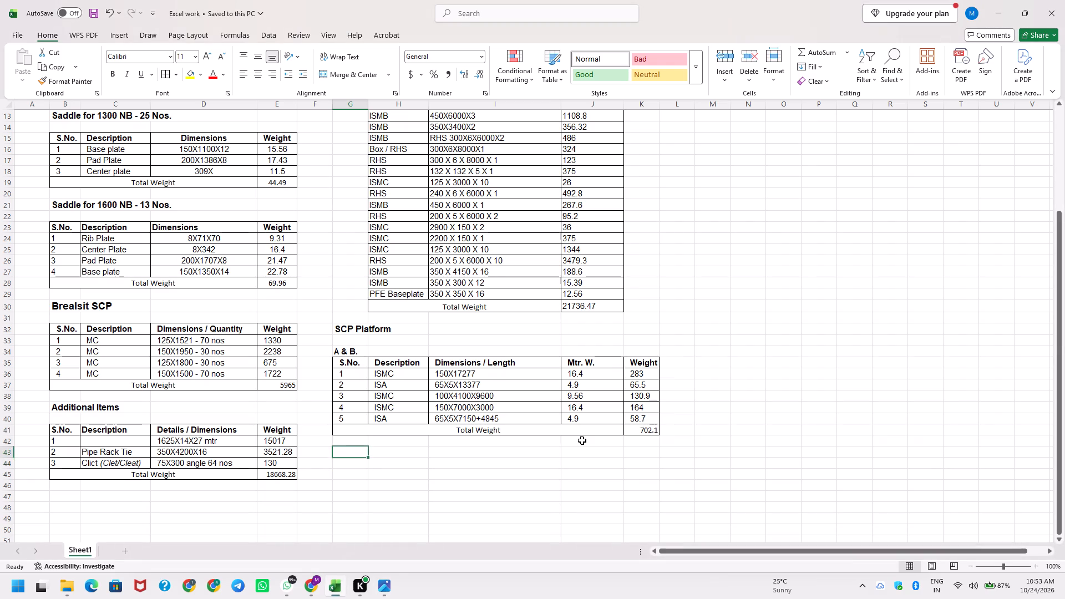
pyautogui.press('Up')
pyautogui.press('Right')
pyautogui.press('Right')
pyautogui.press('Right')
pyautogui.press('Right')
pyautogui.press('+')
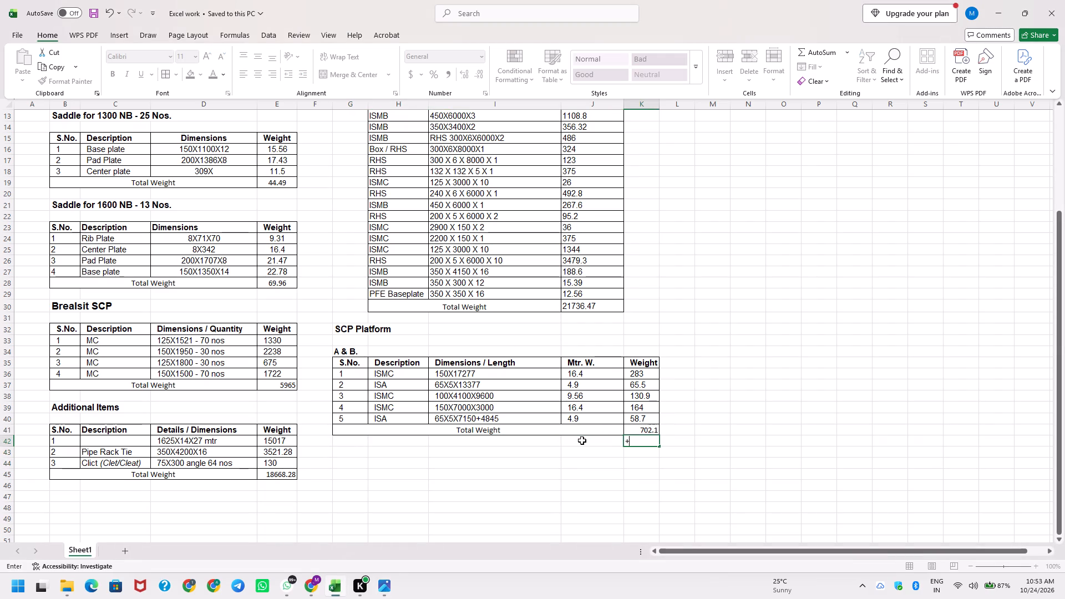
pyautogui.press('Up')
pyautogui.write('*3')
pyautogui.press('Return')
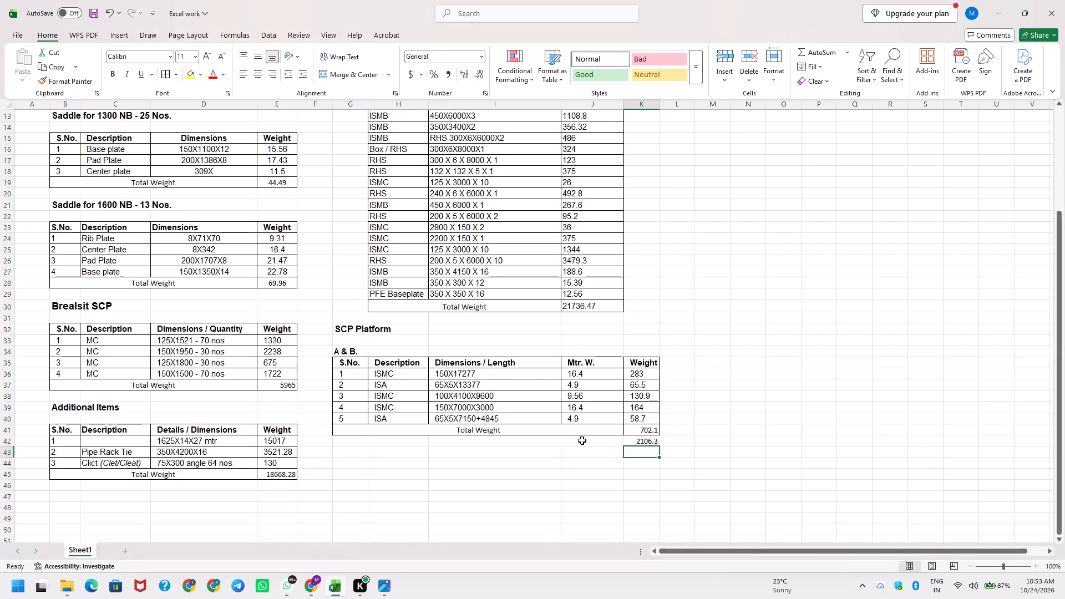
# Compare the multiplied SCP Platform weight with the handwritten notes image.
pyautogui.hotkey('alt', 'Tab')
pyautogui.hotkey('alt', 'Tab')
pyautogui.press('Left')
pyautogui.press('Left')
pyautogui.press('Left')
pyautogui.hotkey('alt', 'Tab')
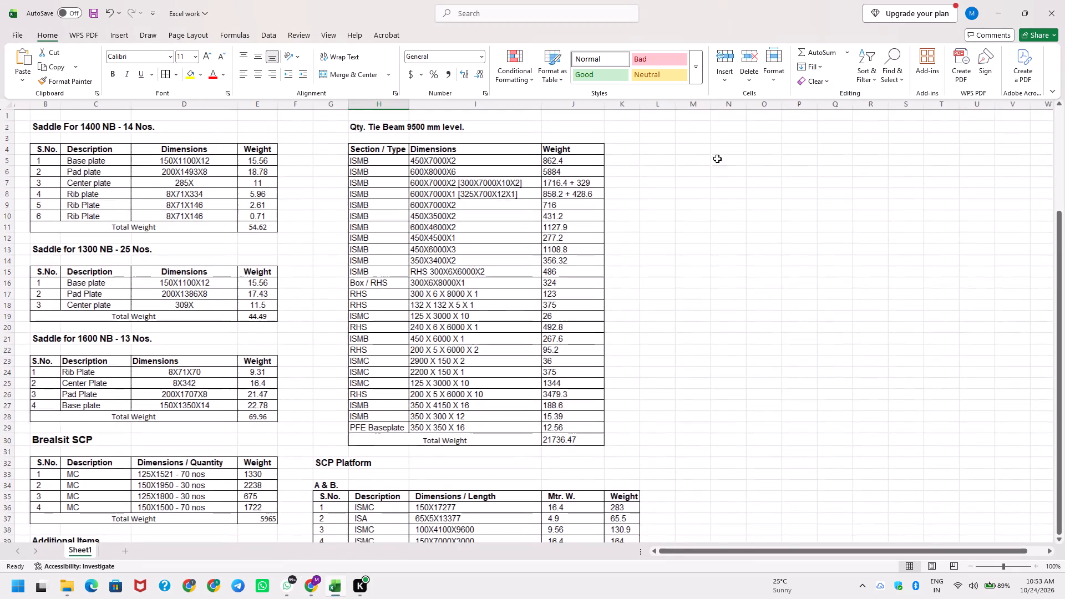
pyautogui.click(677, 135)
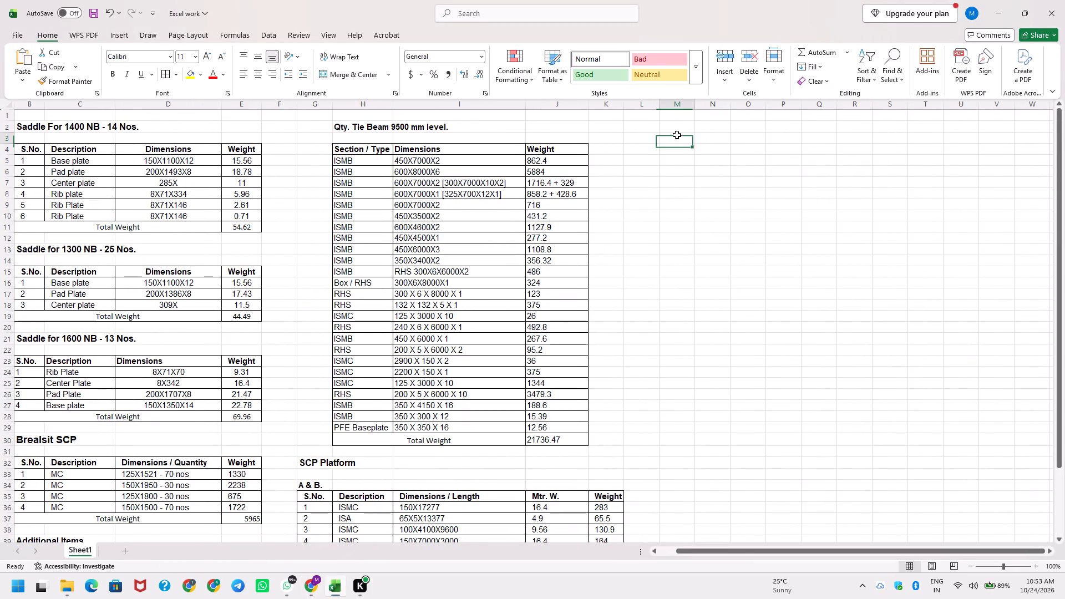
pyautogui.press('Up')
pyautogui.hotkey('ctrl', 'v')
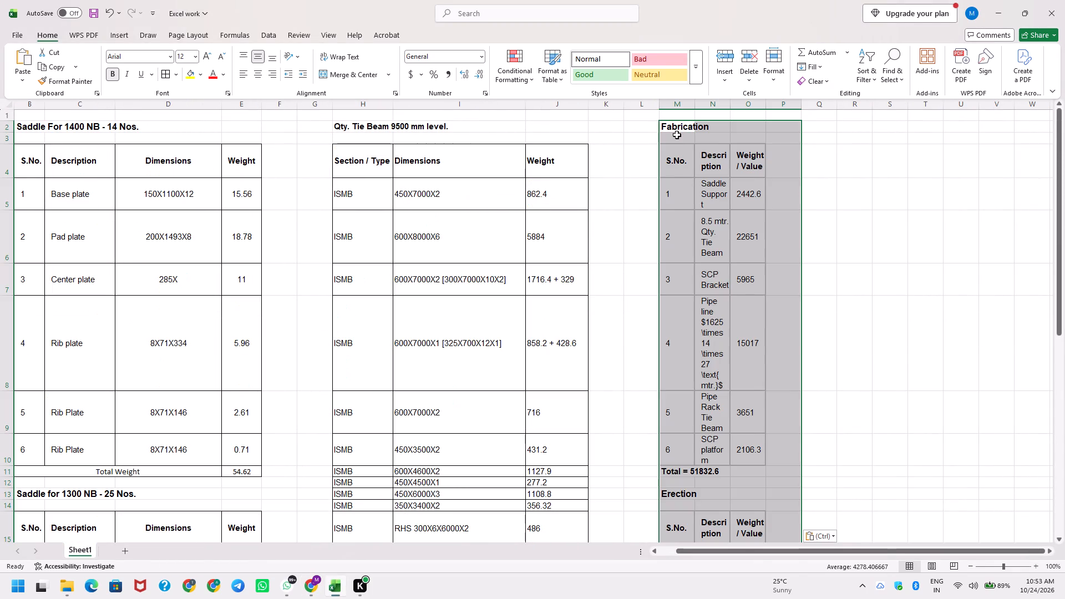
# Turn off text wrapping for the pasted tables in M2:P30.
pyautogui.write('hw')
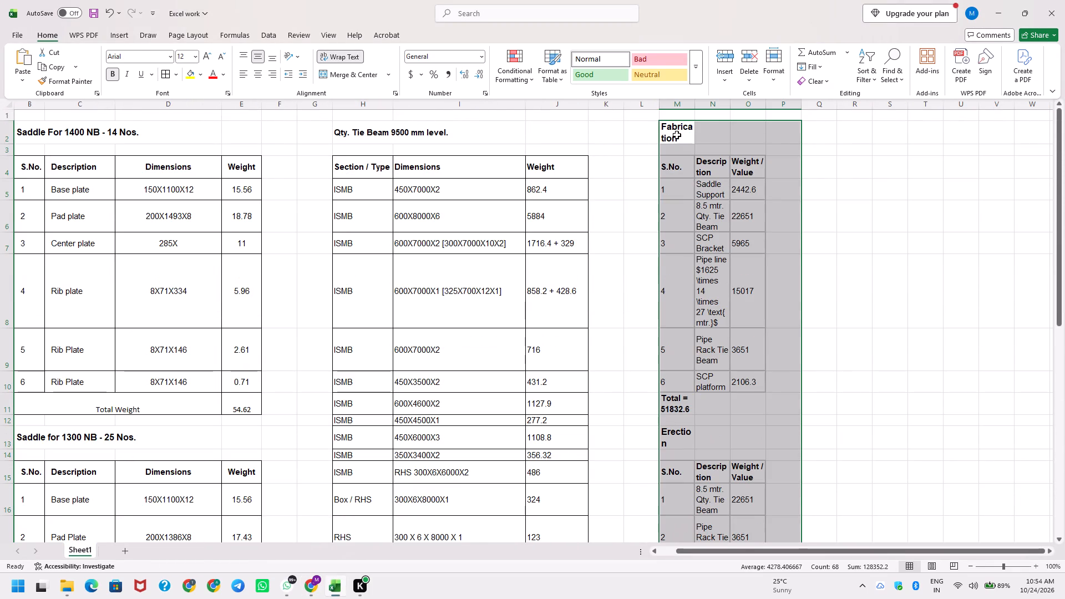
pyautogui.write('hw')
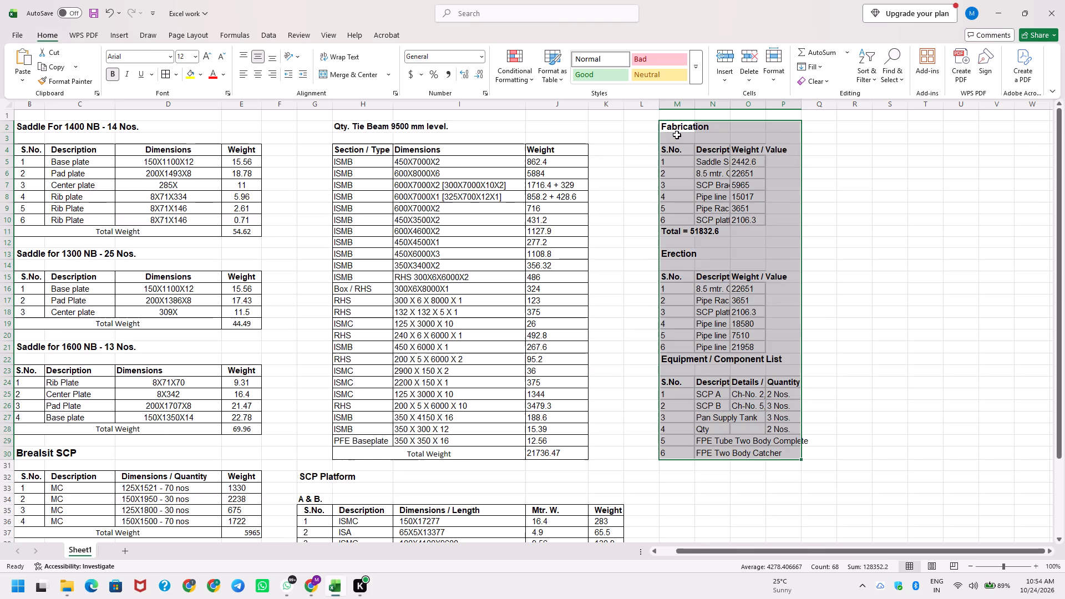
# Insert blank cells at M22:P22 above the Equipment / Component List heading, shifting the existing cells down.
pyautogui.press('Down')
pyautogui.press('Down')
pyautogui.press('Down')
pyautogui.press('Down')
pyautogui.press('Down')
pyautogui.press('Down')
pyautogui.press('Down')
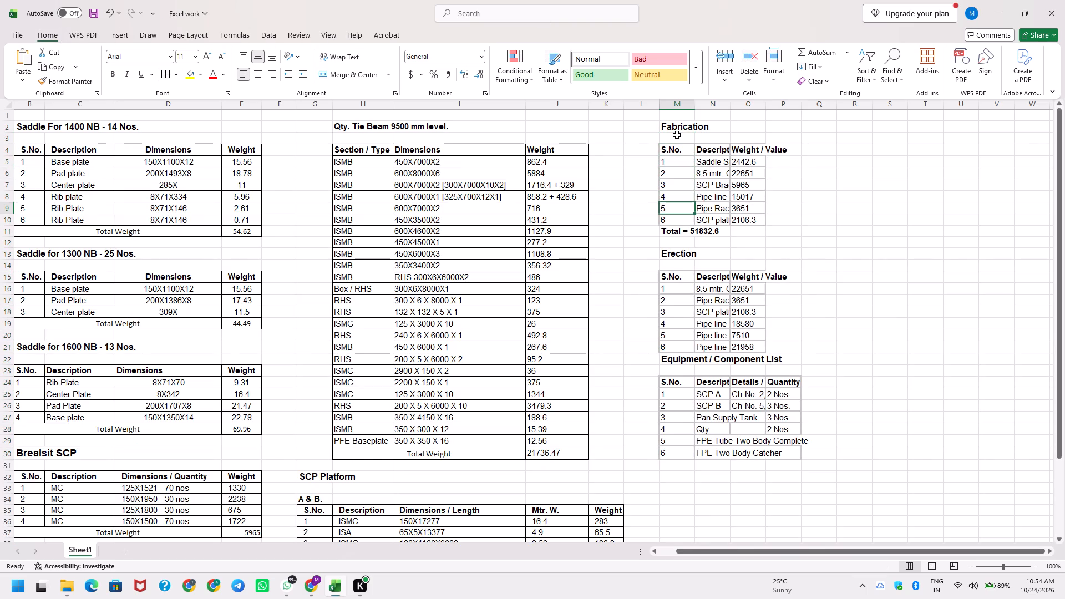
pyautogui.press('Down')
pyautogui.press('Down')
pyautogui.press('Down')
pyautogui.press('Down')
pyautogui.press('Down')
pyautogui.press('Down')
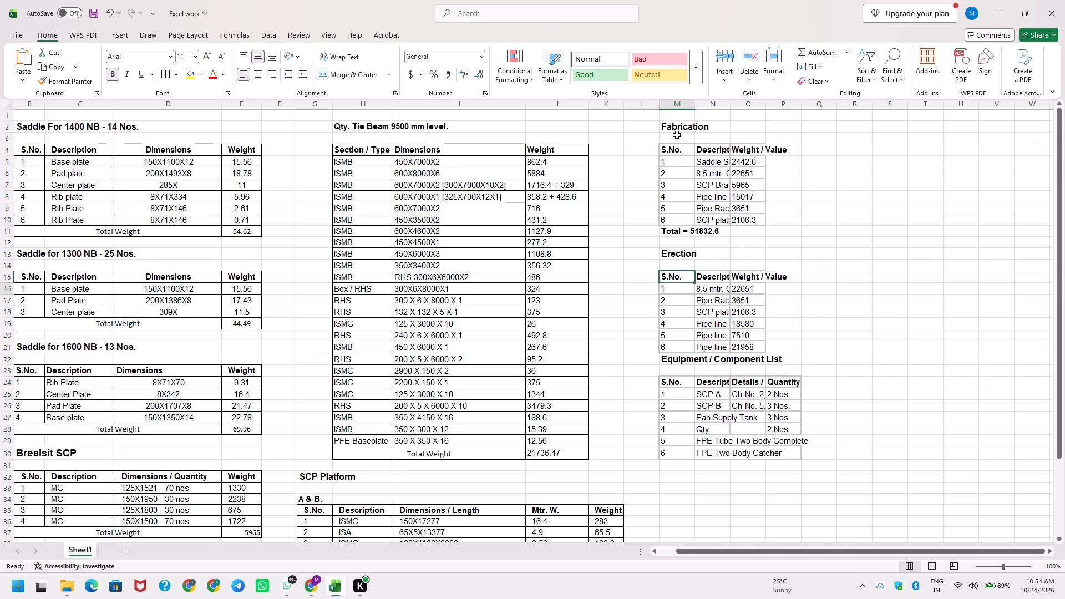
pyautogui.press('Down')
pyautogui.press('Down')
pyautogui.press('Down')
pyautogui.press('Down')
pyautogui.press('Down')
pyautogui.press('Down')
pyautogui.press('Down')
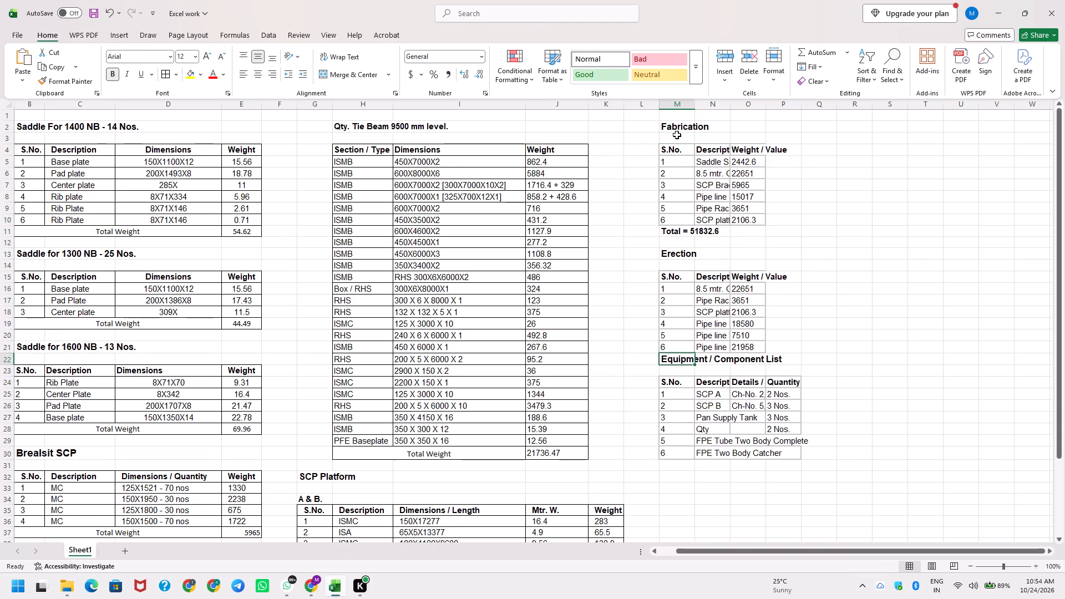
pyautogui.hotkey('shift', 'Right')
pyautogui.hotkey('shift', 'Right')
pyautogui.hotkey('shift', 'Right')
pyautogui.hotkey('ctrl', '+')
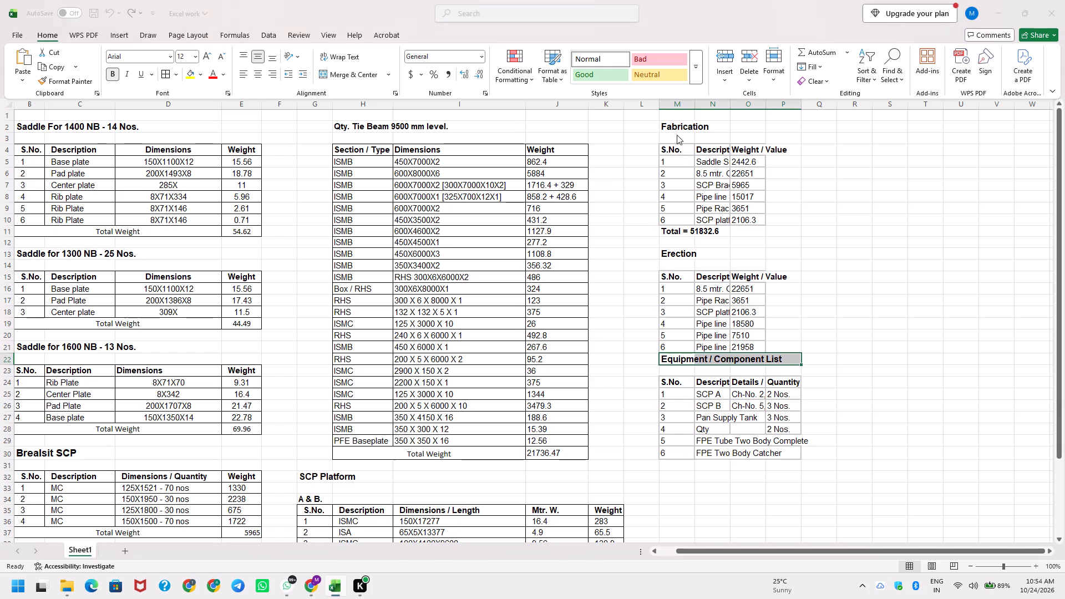
pyautogui.press('Down')
pyautogui.press('Return')
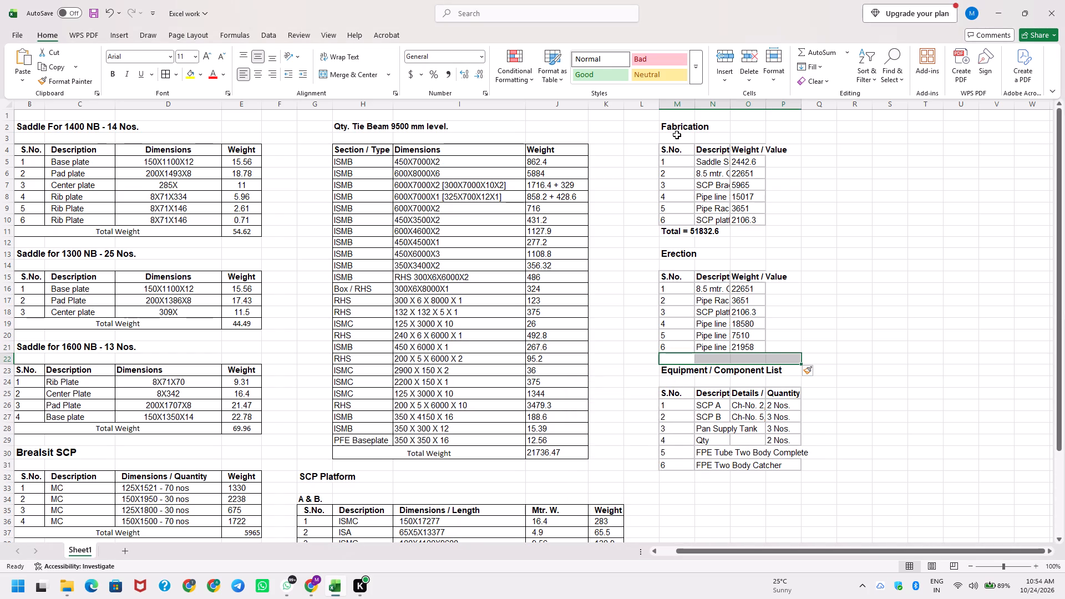
# Autofit columns N to P to the contents of the pasted tables in N4:P31.
pyautogui.press('Up')
pyautogui.press('Up')
pyautogui.hotkey('ctrl', 'Up')
pyautogui.hotkey('ctrl', 'Up')
pyautogui.hotkey('ctrl', 'Up')
pyautogui.press('Up')
pyautogui.press('Up')
pyautogui.press('Up')
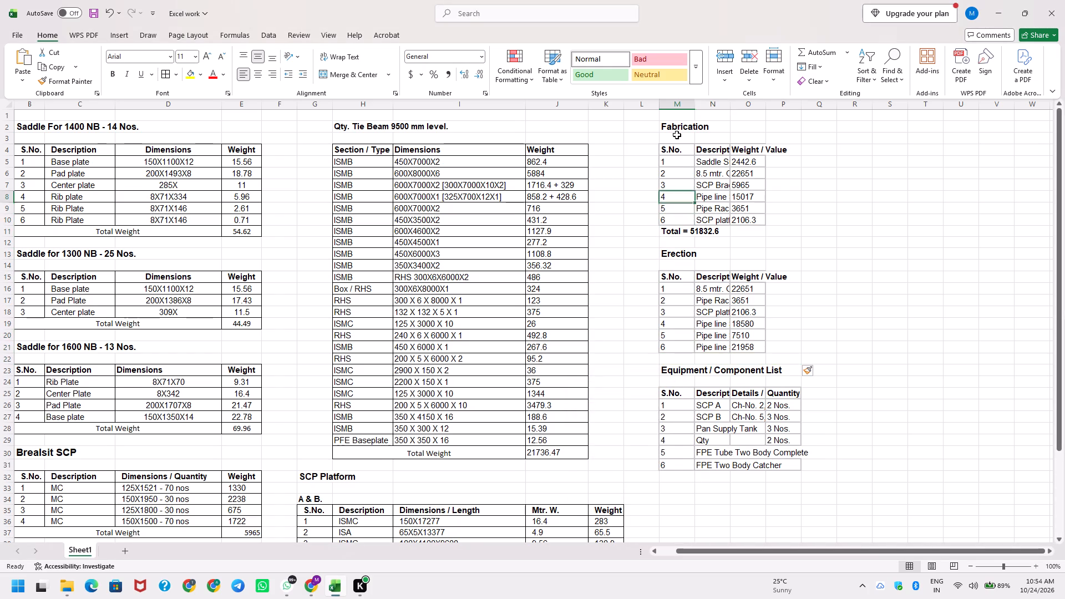
pyautogui.press('Up')
pyautogui.press('Right')
pyautogui.press('Right')
pyautogui.press('Up')
pyautogui.press('Up')
pyautogui.press('Up')
pyautogui.press('Left')
pyautogui.hotkey('ctrl', 'shift', 'Down')
pyautogui.hotkey('ctrl', 'shift', 'Down')
pyautogui.hotkey('ctrl', 'shift', 'Down')
pyautogui.hotkey('ctrl', 'shift', 'Down')
pyautogui.hotkey('ctrl', 'shift', 'Down')
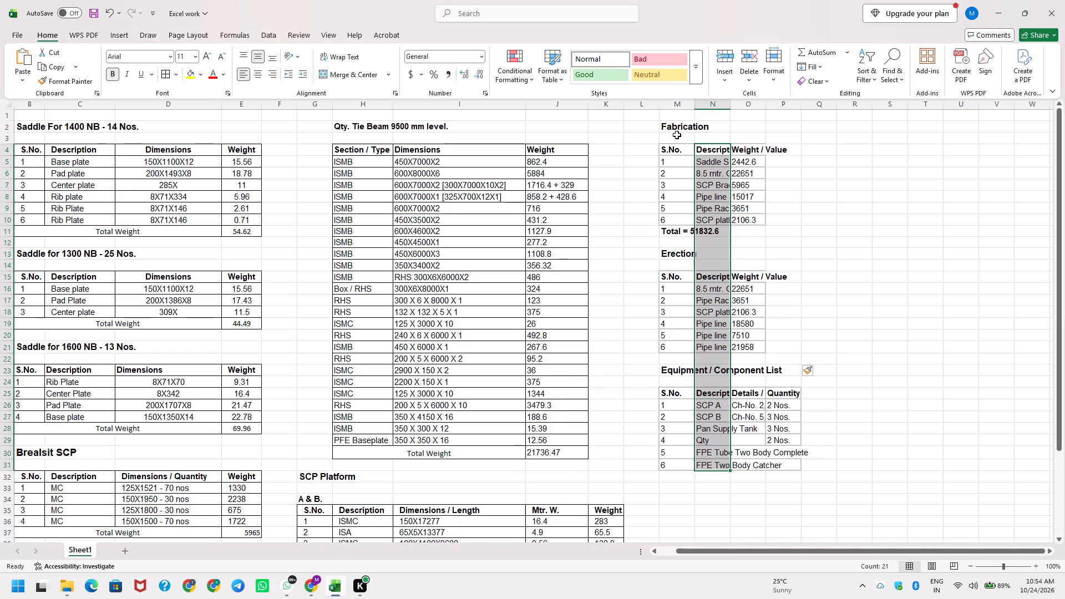
pyautogui.hotkey('shift', 'Right')
pyautogui.hotkey('shift', 'Right')
pyautogui.write('oca')
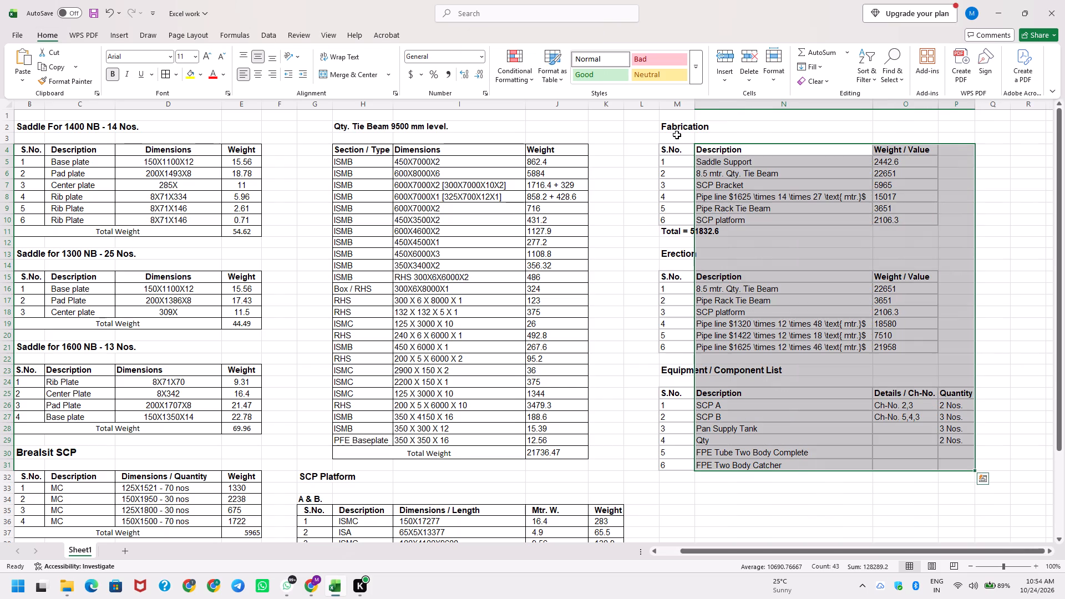
# Delete the "Total = 51832.6" text from cell M11 below the Fabrication table.
pyautogui.press('Down')
pyautogui.press('Down')
pyautogui.press('Down')
pyautogui.press('Down')
pyautogui.press('Down')
pyautogui.press('Down')
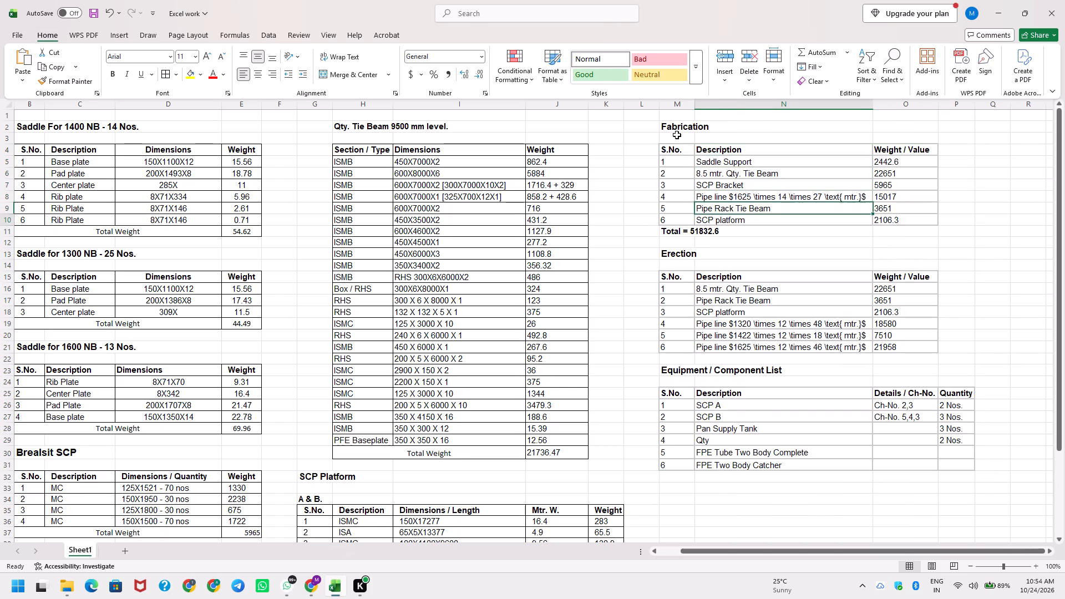
pyautogui.press('Down')
pyautogui.press('Left')
pyautogui.press('Delete')
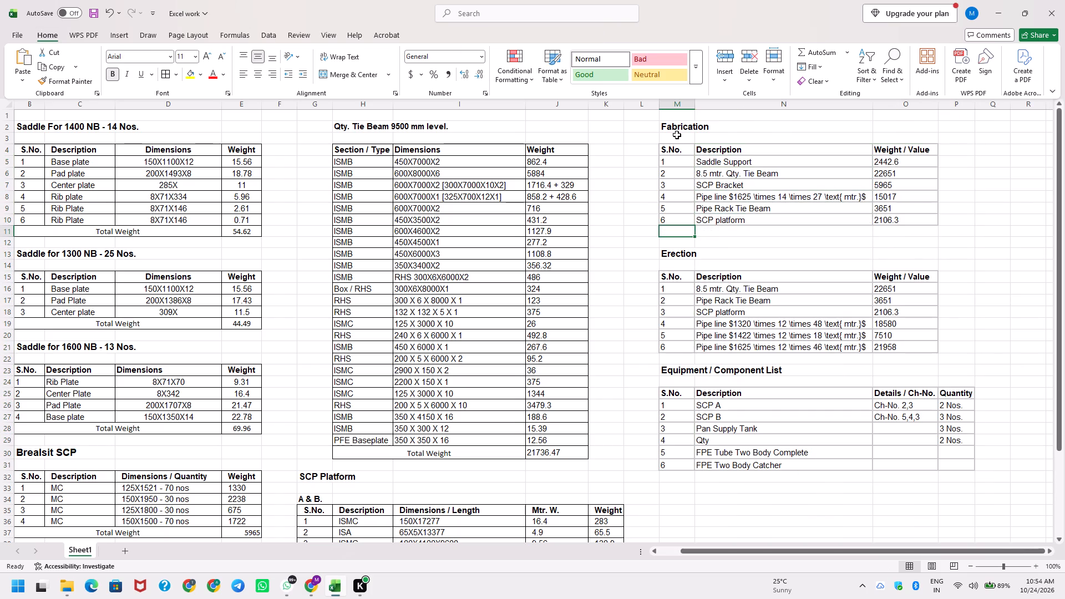
# Remove the "\text{" code and trailing "}$" around "mtr." in the Fabrication pipe line description in N8.
pyautogui.press('Right')
pyautogui.press('Right')
pyautogui.press('Up')
pyautogui.press('Up')
pyautogui.press('Up')
pyautogui.press('Left')
pyautogui.press('Left')
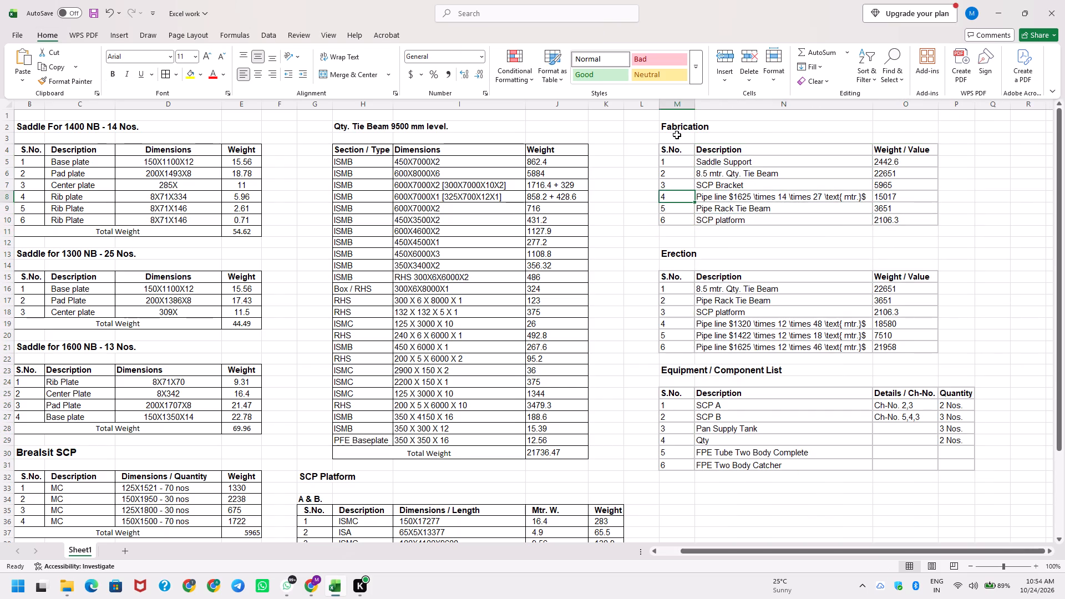
pyautogui.press('Right')
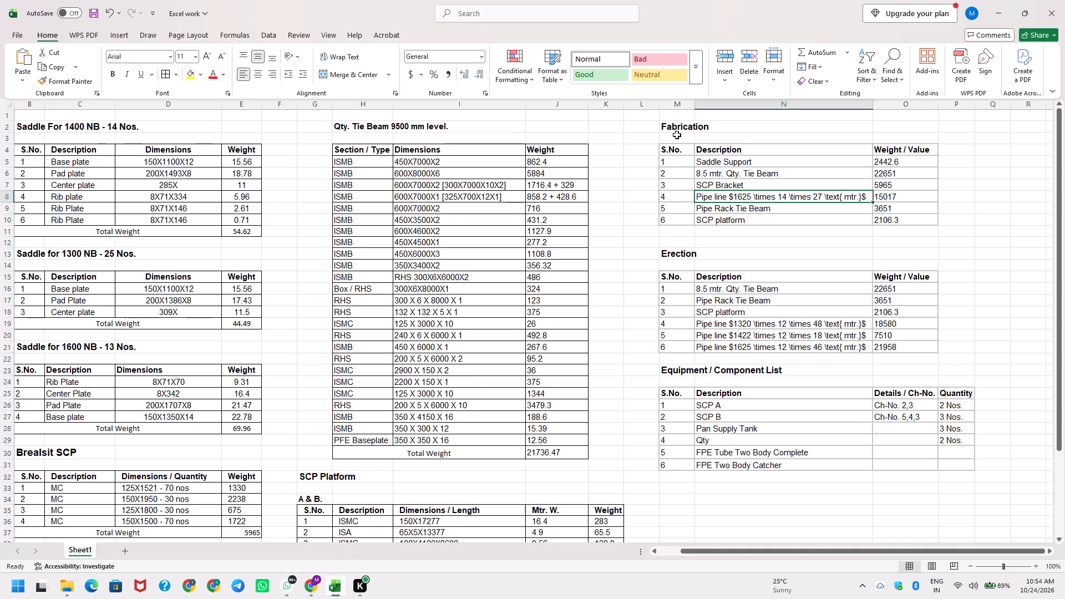
pyautogui.press('F2')
pyautogui.hotkey('ctrl', 'Left')
pyautogui.hotkey('ctrl', 'Left')
pyautogui.hotkey('ctrl', 'Left')
pyautogui.hotkey('ctrl', 'Left')
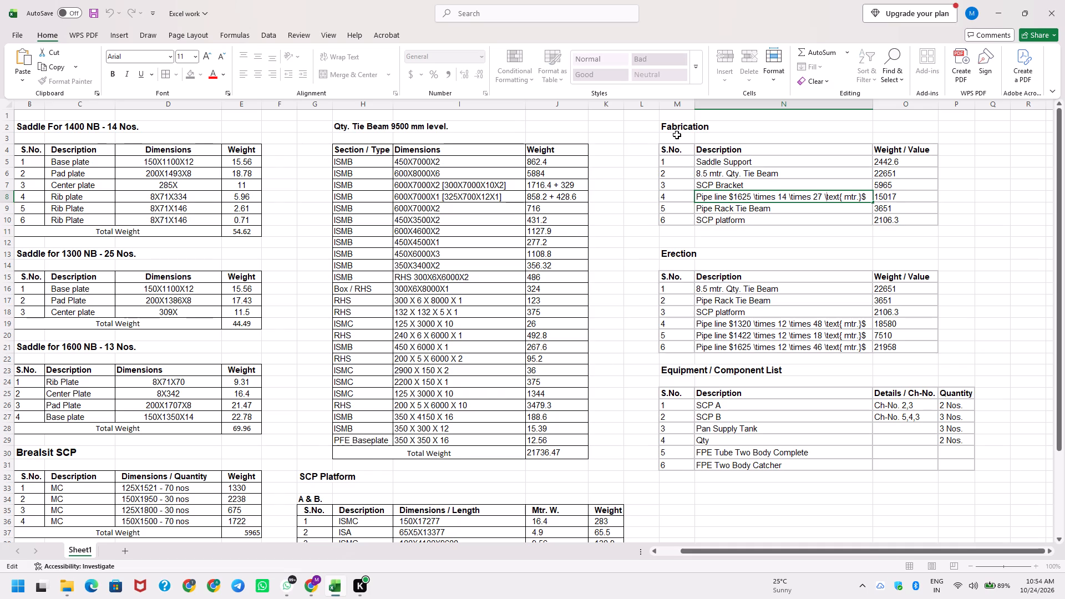
pyautogui.hotkey('ctrl', 'Right')
pyautogui.hotkey('shift', 'Left')
pyautogui.hotkey('shift', 'Left')
pyautogui.hotkey('shift', 'Left')
pyautogui.hotkey('shift', 'Left')
pyautogui.hotkey('shift', 'Left')
pyautogui.press('BackSpace')
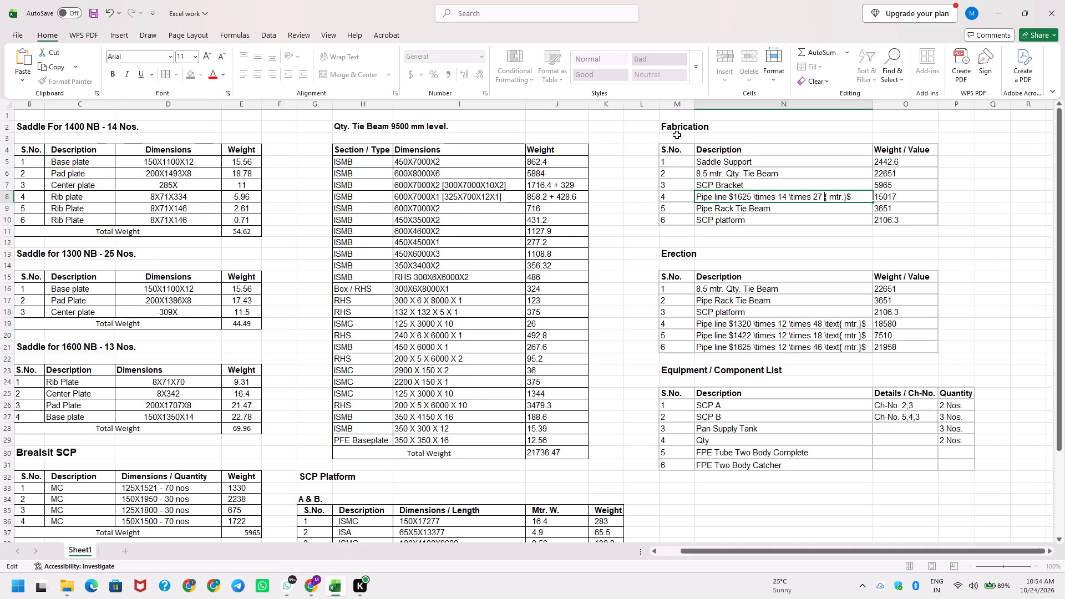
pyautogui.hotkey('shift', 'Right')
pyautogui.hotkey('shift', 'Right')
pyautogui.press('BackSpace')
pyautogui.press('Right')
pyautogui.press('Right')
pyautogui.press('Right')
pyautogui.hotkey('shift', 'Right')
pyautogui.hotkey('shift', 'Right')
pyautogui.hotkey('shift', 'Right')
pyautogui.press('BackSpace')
# Finish cleaning "mtr." in the Fabrication pipe line description in N8 and replace the "\times" code between 14 and 27 with X.
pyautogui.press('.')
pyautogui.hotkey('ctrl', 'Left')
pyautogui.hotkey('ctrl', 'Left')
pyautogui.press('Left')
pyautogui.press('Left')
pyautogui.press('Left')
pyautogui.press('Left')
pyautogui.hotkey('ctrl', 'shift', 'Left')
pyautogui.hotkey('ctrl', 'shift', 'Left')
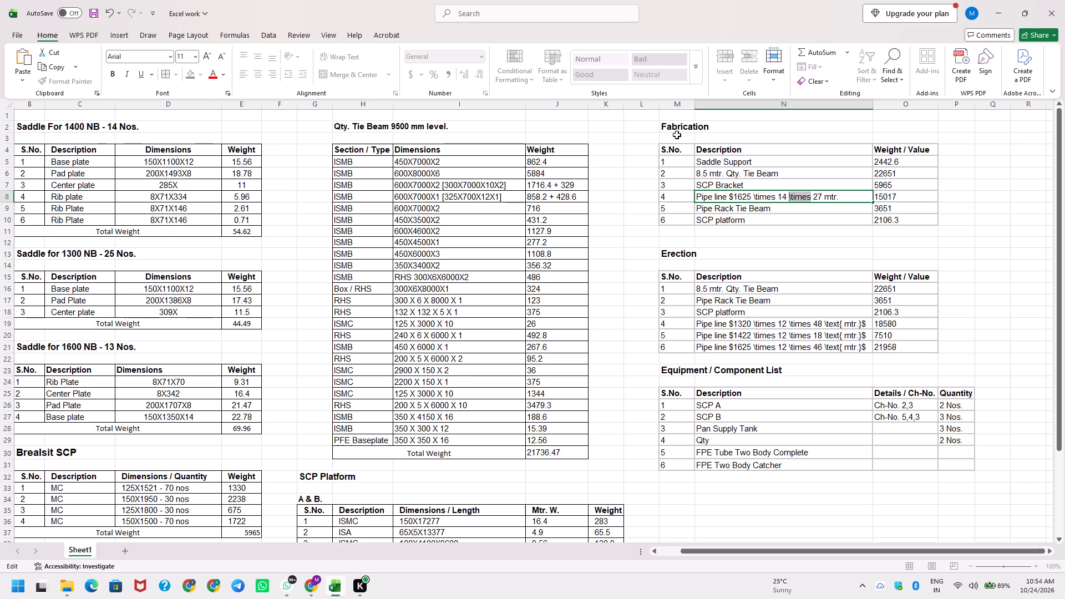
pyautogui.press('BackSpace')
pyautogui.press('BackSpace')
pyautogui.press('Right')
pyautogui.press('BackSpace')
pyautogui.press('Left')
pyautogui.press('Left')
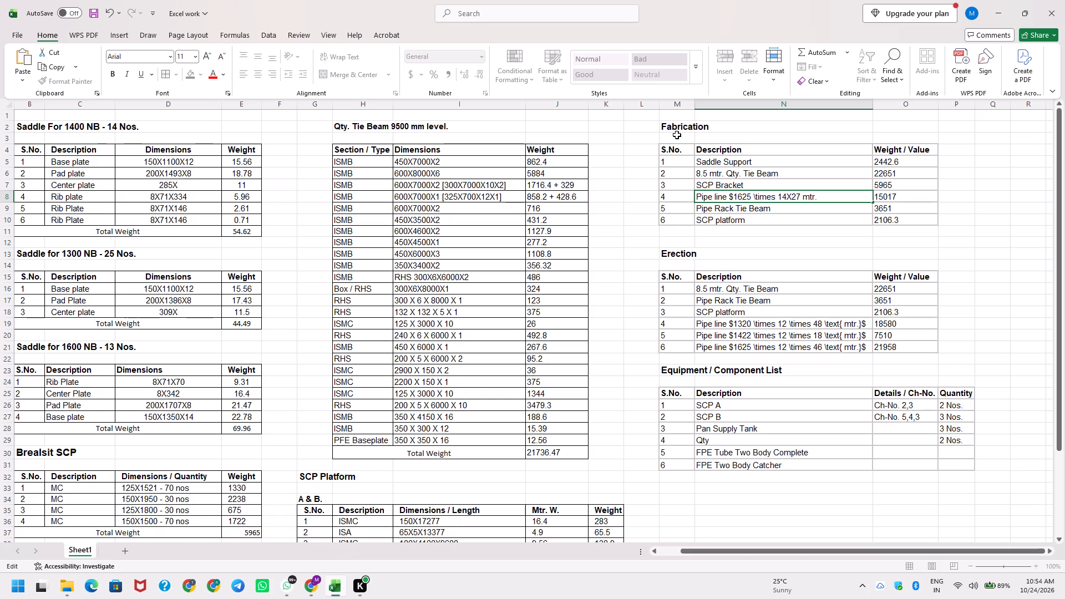
# Replace the remaining "\times" with X and remove the "$" in N8, making it "Pipe line 1625X14X27 mtr.".
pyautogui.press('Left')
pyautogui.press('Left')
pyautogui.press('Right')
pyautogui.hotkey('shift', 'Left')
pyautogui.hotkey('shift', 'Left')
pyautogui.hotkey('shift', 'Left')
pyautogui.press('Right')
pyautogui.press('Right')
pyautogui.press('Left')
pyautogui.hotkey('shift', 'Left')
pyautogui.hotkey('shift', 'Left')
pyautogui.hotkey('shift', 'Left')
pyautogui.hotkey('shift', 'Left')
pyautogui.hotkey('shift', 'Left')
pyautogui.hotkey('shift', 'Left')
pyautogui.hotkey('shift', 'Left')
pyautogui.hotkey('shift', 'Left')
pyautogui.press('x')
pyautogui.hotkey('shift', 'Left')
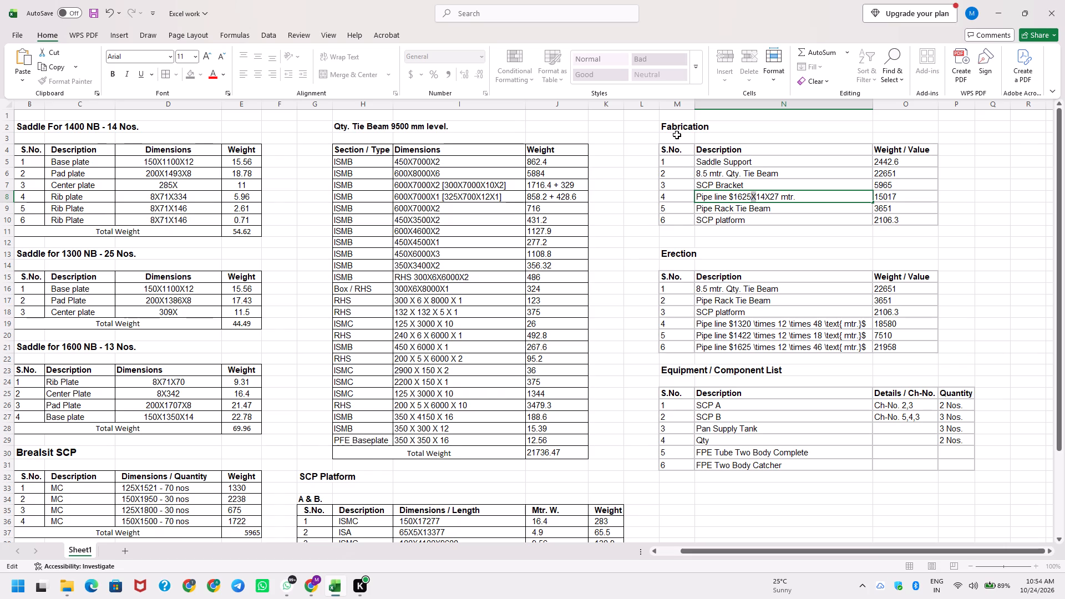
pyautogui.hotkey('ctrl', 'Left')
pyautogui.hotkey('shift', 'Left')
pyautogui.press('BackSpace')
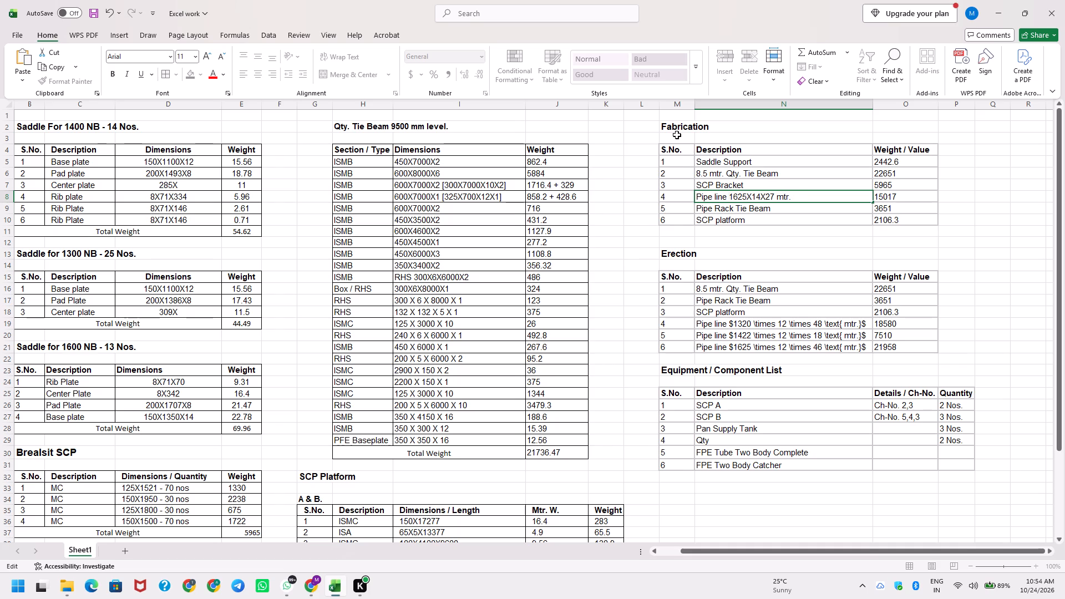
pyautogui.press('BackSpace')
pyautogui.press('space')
# Open the 6.33.06 PM WhatsApp photo from File Explorer and compare the handwritten Fabrication notes with the sheet.
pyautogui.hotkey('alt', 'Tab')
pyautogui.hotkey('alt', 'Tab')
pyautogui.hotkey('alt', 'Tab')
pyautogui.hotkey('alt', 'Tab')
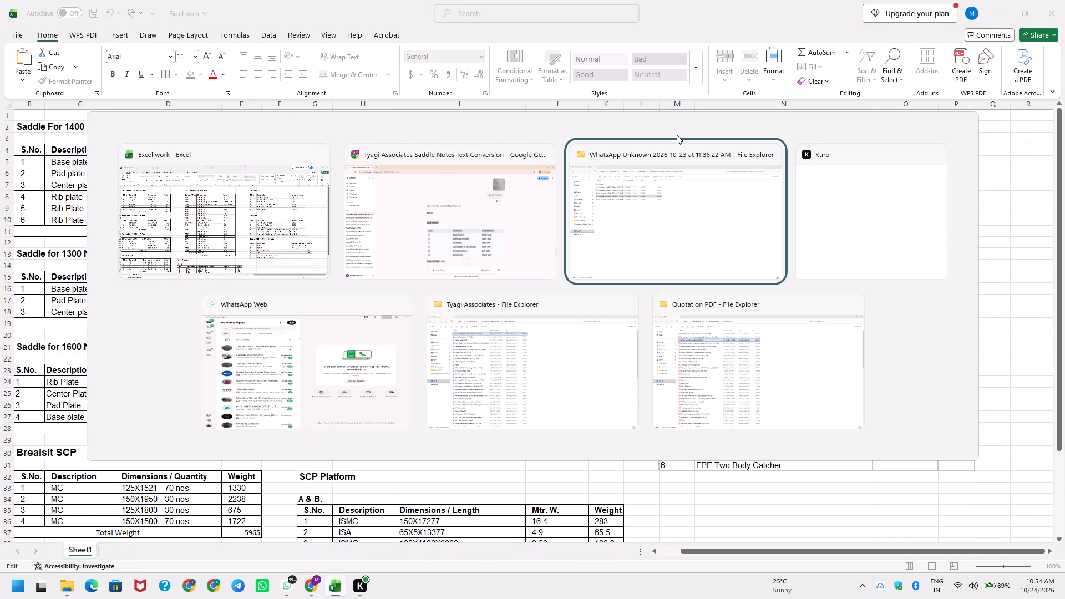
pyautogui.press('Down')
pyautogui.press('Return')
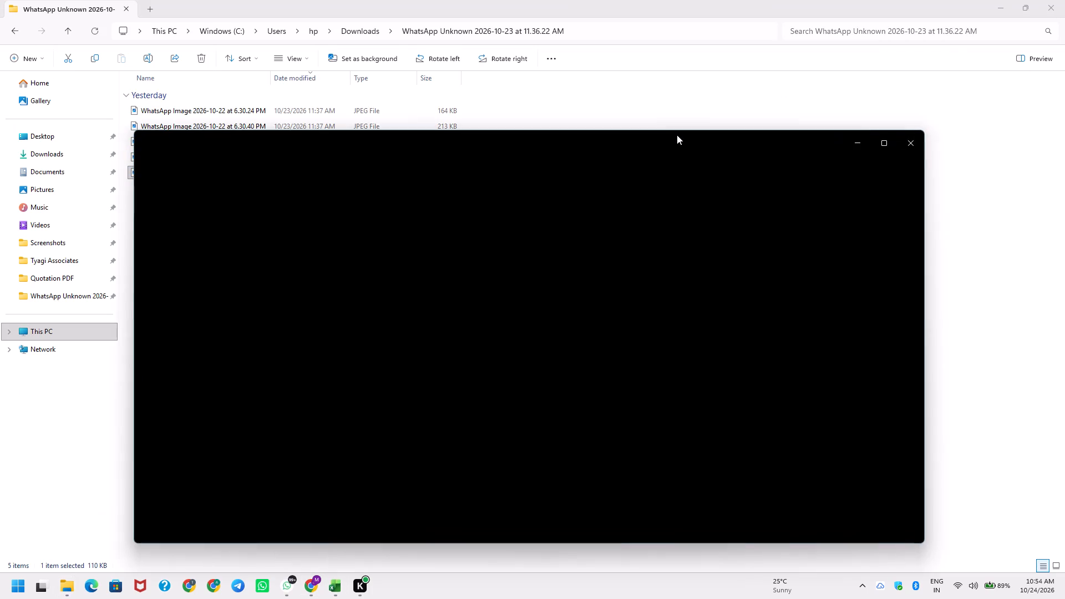
pyautogui.keyDown('ctrl'); pyautogui.scroll(5, 569, 270); pyautogui.keyUp('ctrl')
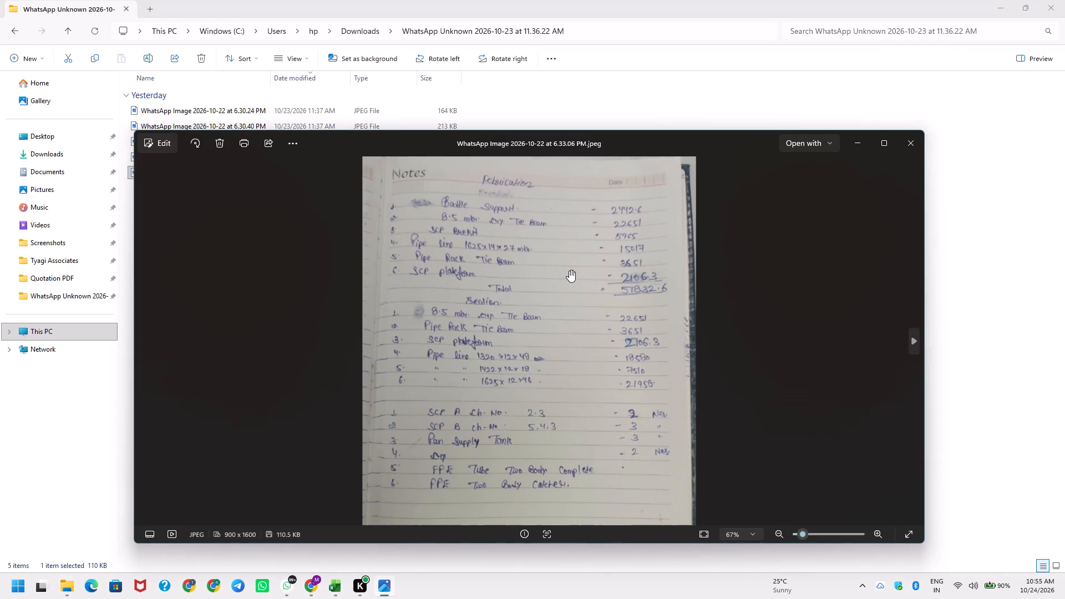
pyautogui.keyDown('ctrl'); pyautogui.scroll(1, 569, 270); pyautogui.keyUp('ctrl')
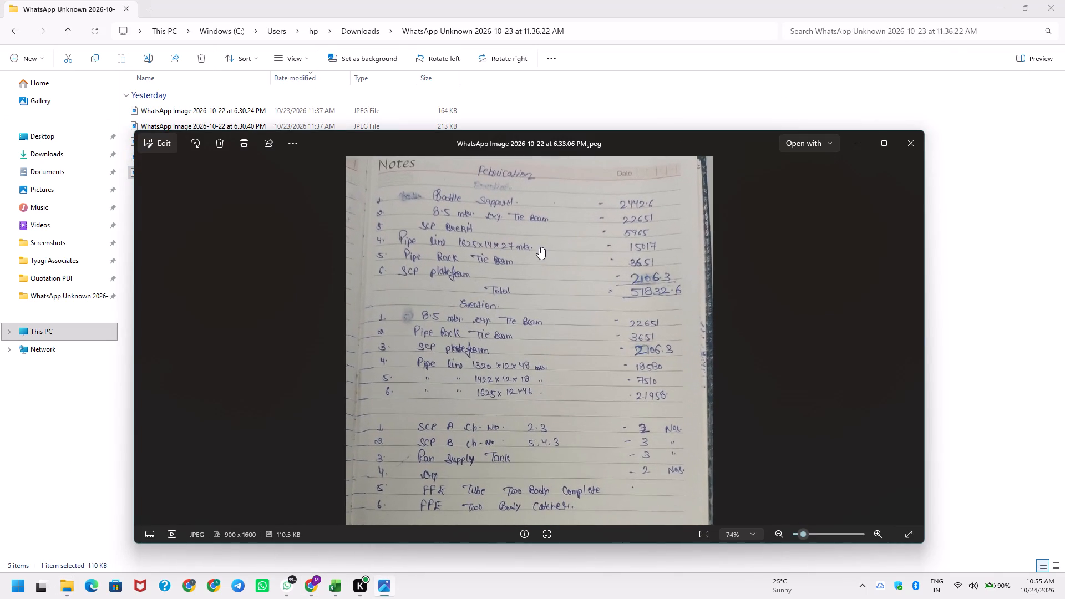
pyautogui.moveTo(539, 247); pyautogui.dragTo(544, 318)
pyautogui.hotkey('alt', 'Tab')
pyautogui.hotkey('alt', 'Tab')
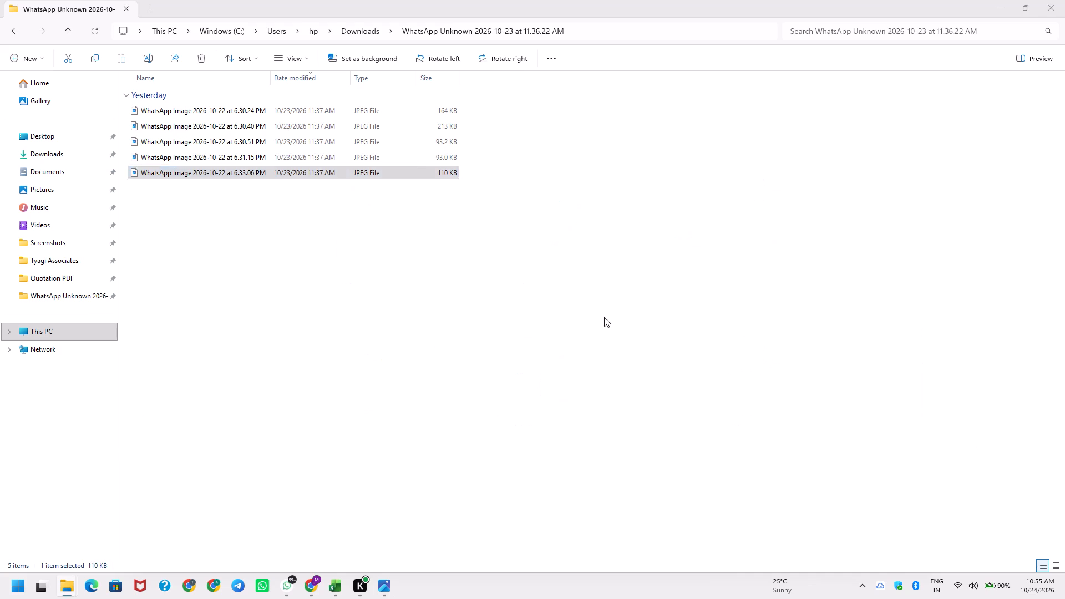
pyautogui.hotkey('alt', 'Tab')
pyautogui.hotkey('alt', 'Tab')
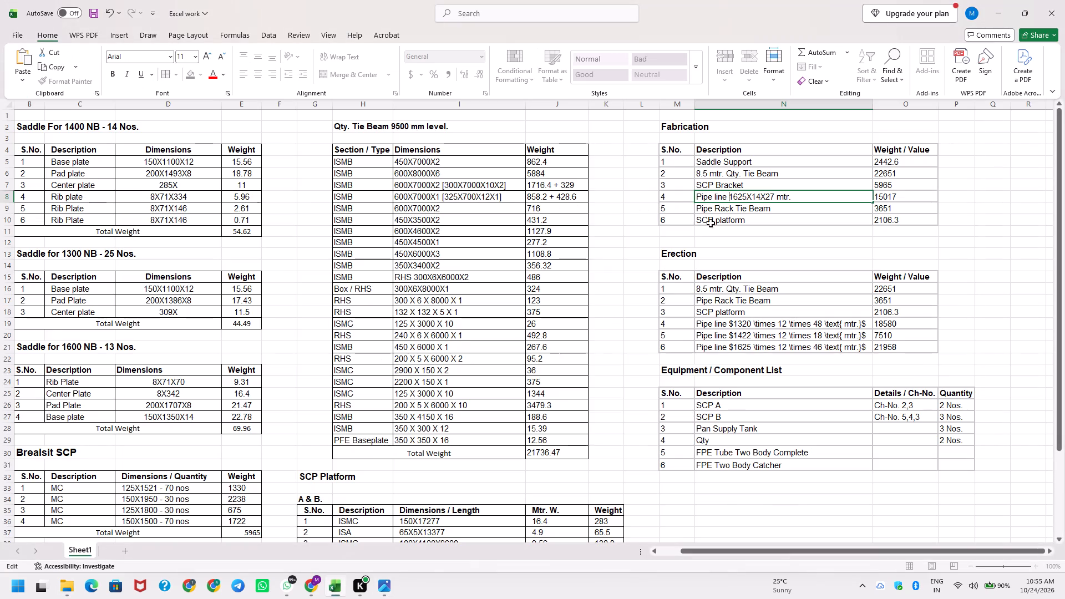
pyautogui.hotkey('alt', 'Tab')
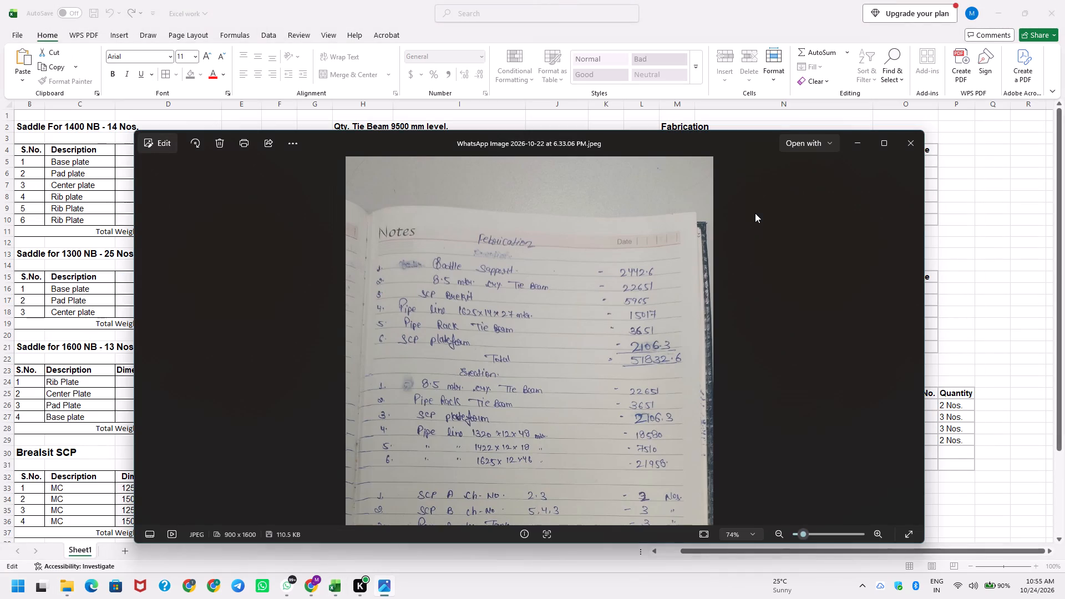
pyautogui.hotkey('alt', 'Tab')
# Sum the Fabrication weights O5:O10 in cell O11 and compare the total with the handwritten notes photo.
pyautogui.press('Return')
pyautogui.press('Up')
pyautogui.press('Up')
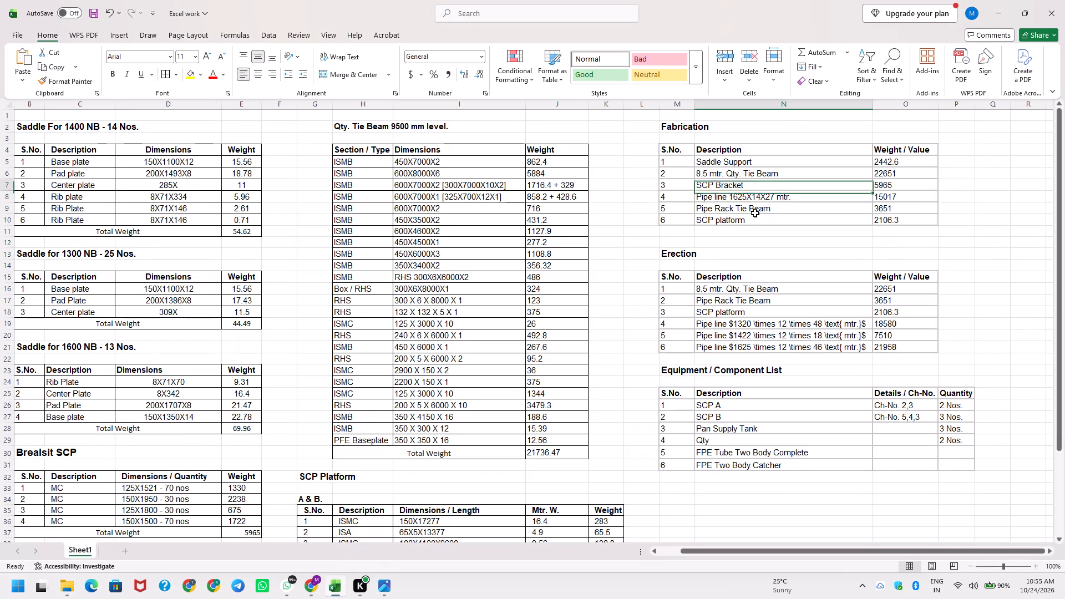
pyautogui.press('Up')
pyautogui.press('Down')
pyautogui.press('Down')
pyautogui.press('Up')
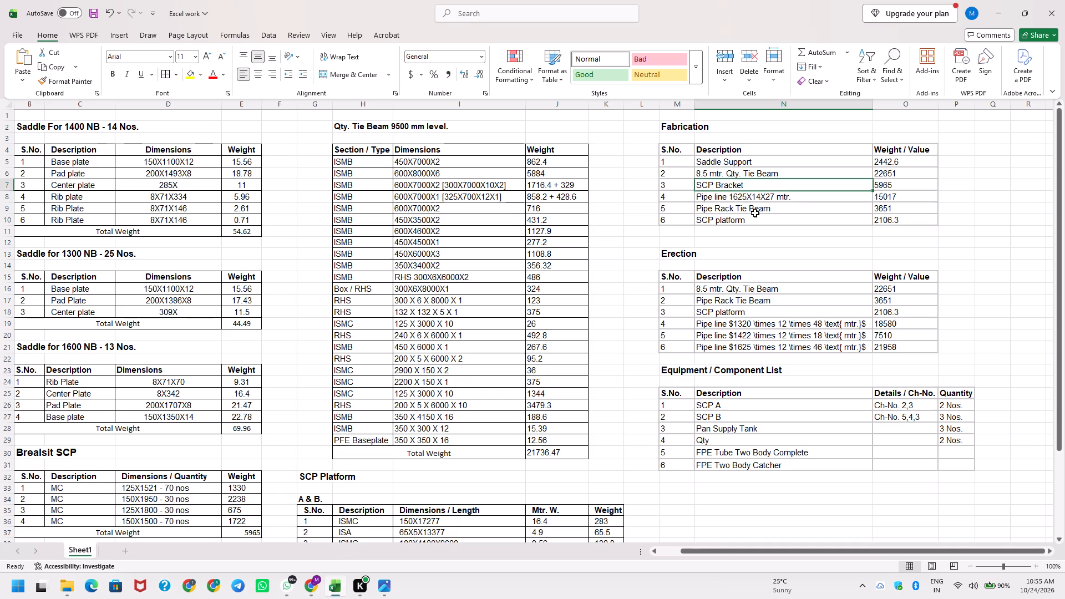
pyautogui.press('Down')
pyautogui.press('Down')
pyautogui.press('Down')
pyautogui.press('Right')
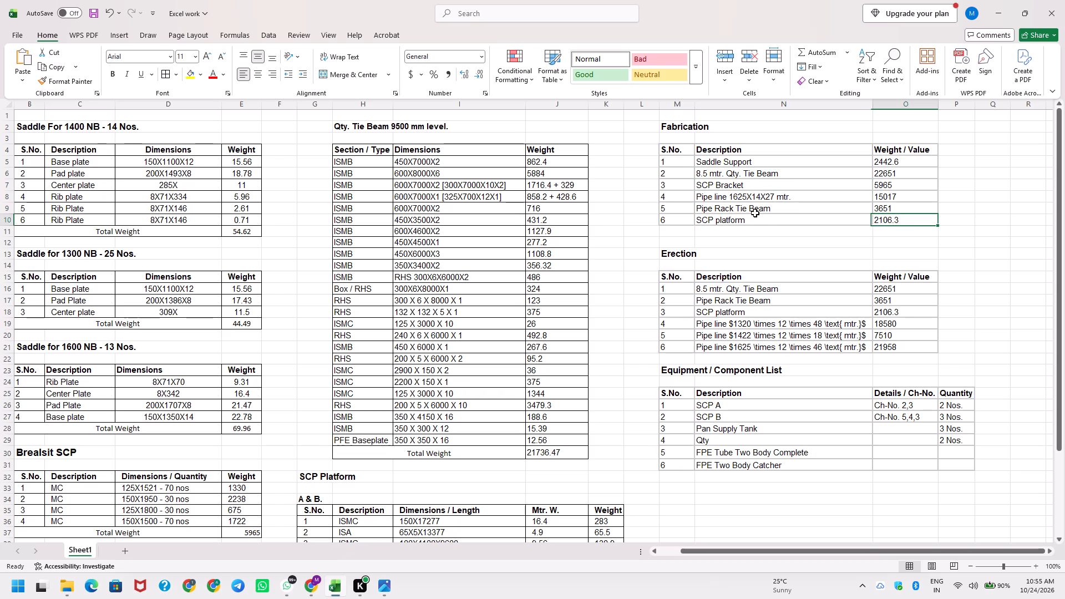
pyautogui.press('Down')
pyautogui.hotkey('ctrl', 'alt', '=')
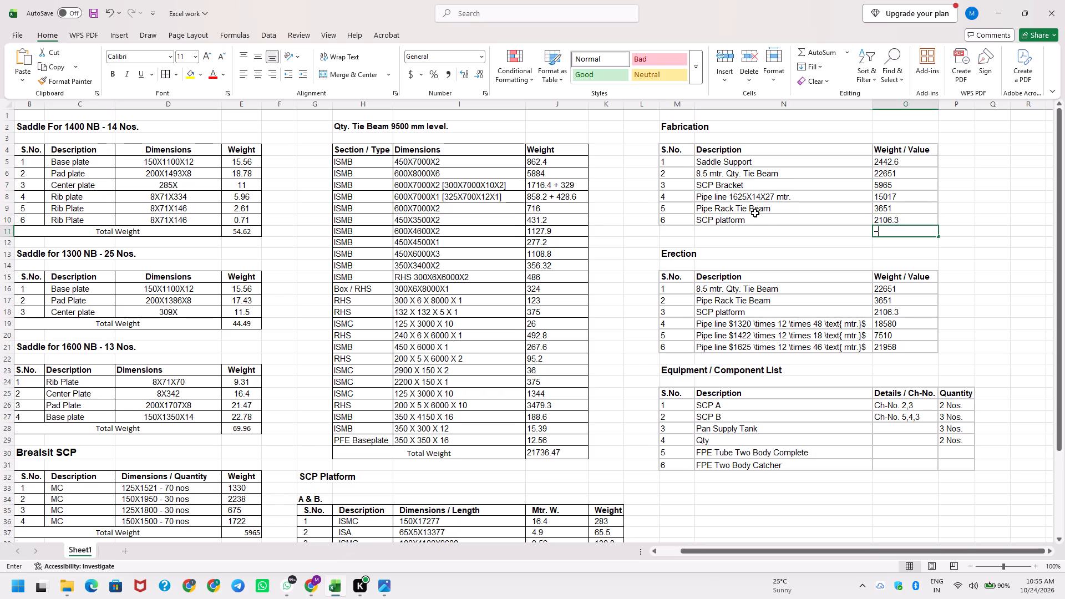
pyautogui.press('Return')
pyautogui.press('Up')
pyautogui.hotkey('alt', '=')
pyautogui.press('Return')
pyautogui.hotkey('alt', 'Tab')
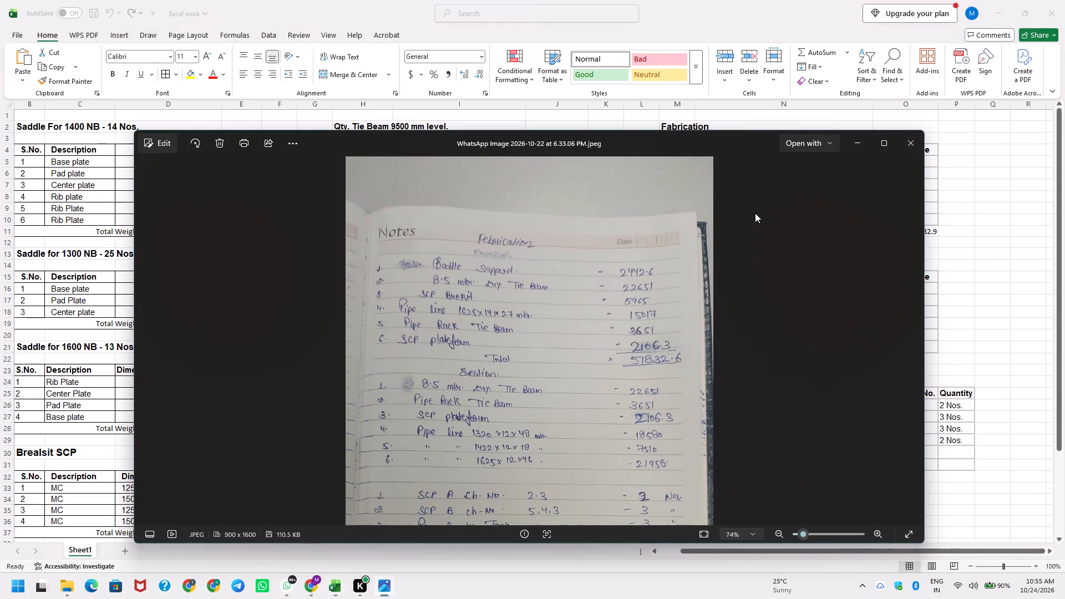
pyautogui.hotkey('alt', 'Tab')
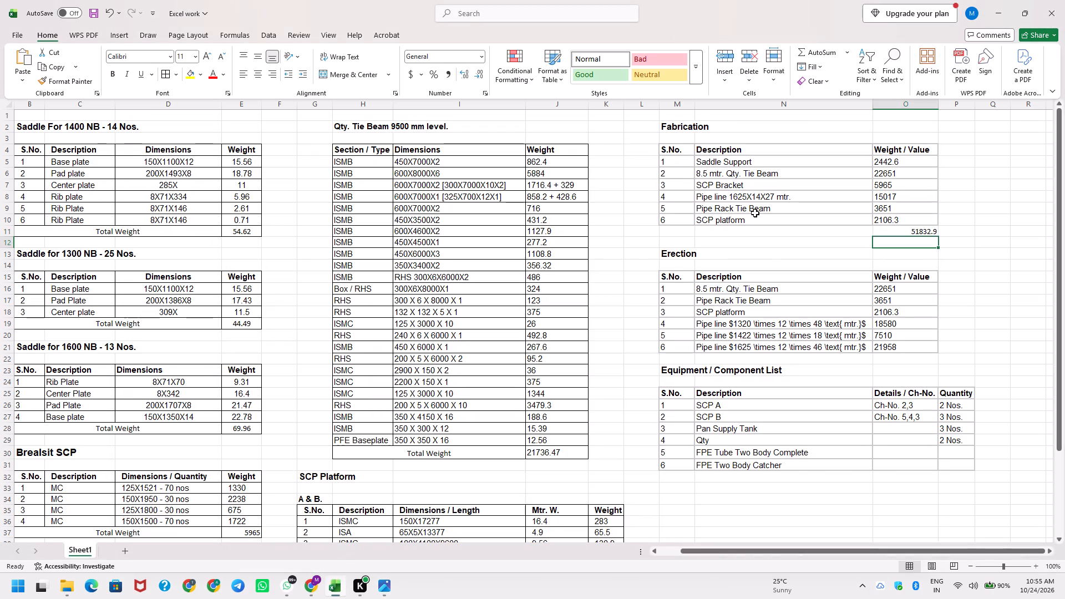
# Remove the "\text{" code and trailing "}$" around "mtr." in the Erection pipe line description in N19.
pyautogui.scroll(-1, 768, 285)
pyautogui.click(745, 293)
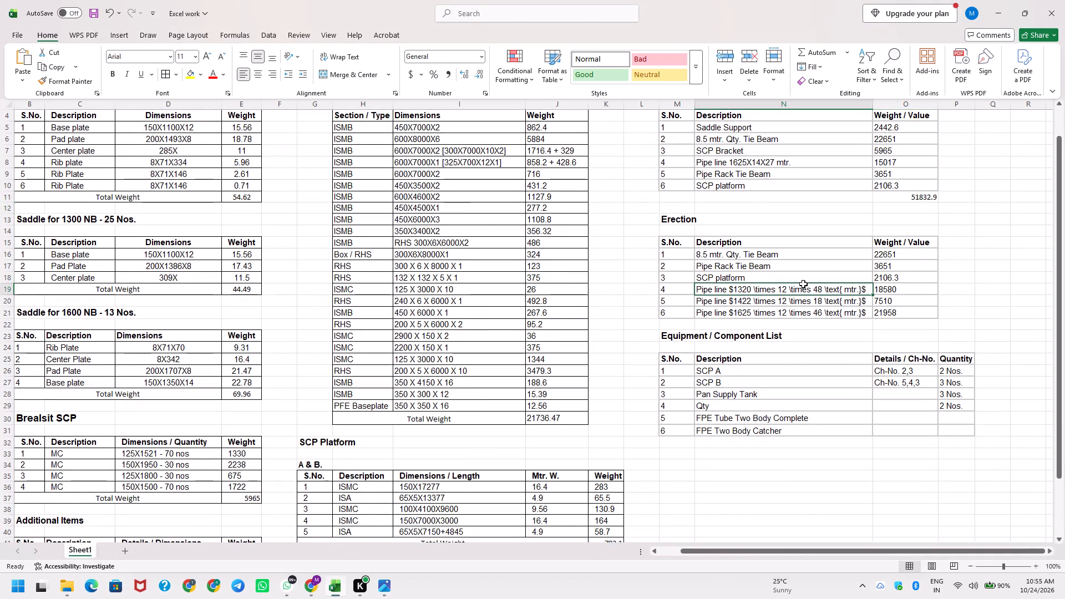
pyautogui.press('F2')
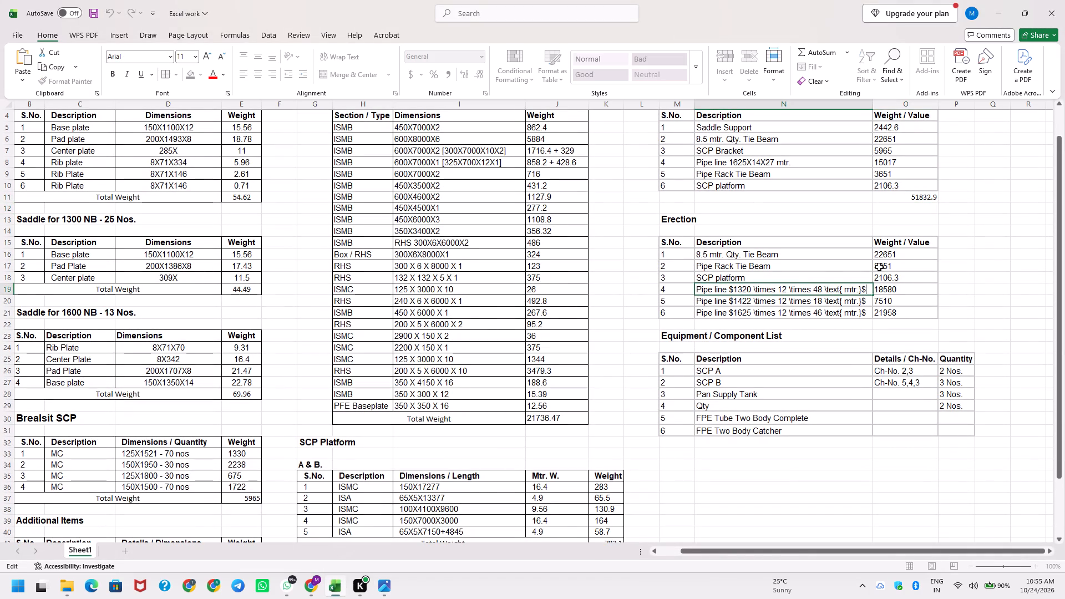
pyautogui.hotkey('shift', 'Left')
pyautogui.hotkey('shift', 'Left')
pyautogui.hotkey('shift', 'Left')
pyautogui.hotkey('shift', 'Right')
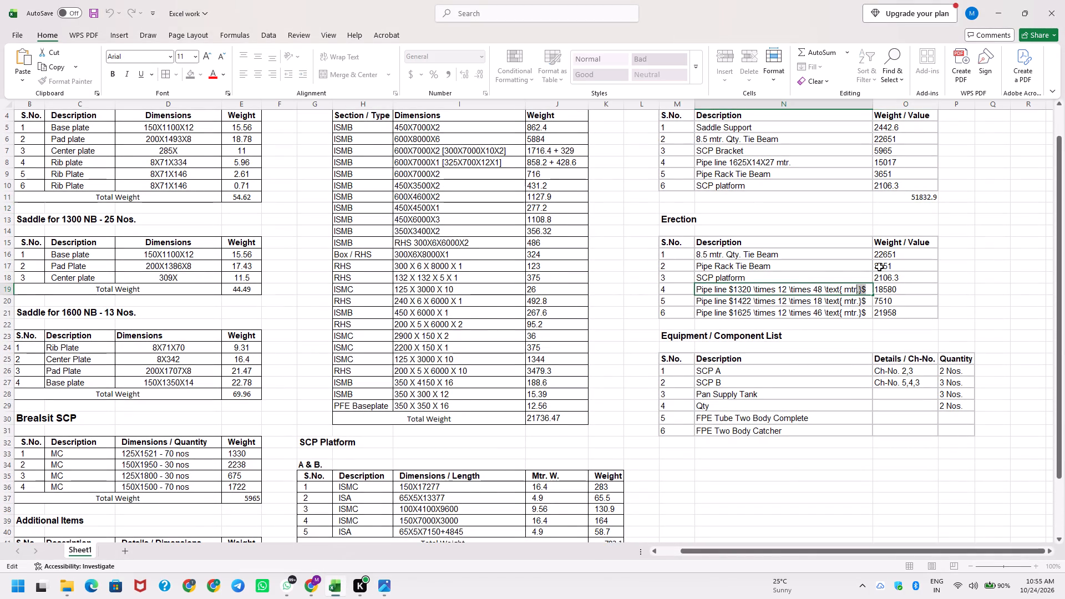
pyautogui.press('BackSpace')
pyautogui.hotkey('ctrl', 'Left')
pyautogui.hotkey('ctrl', 'Left')
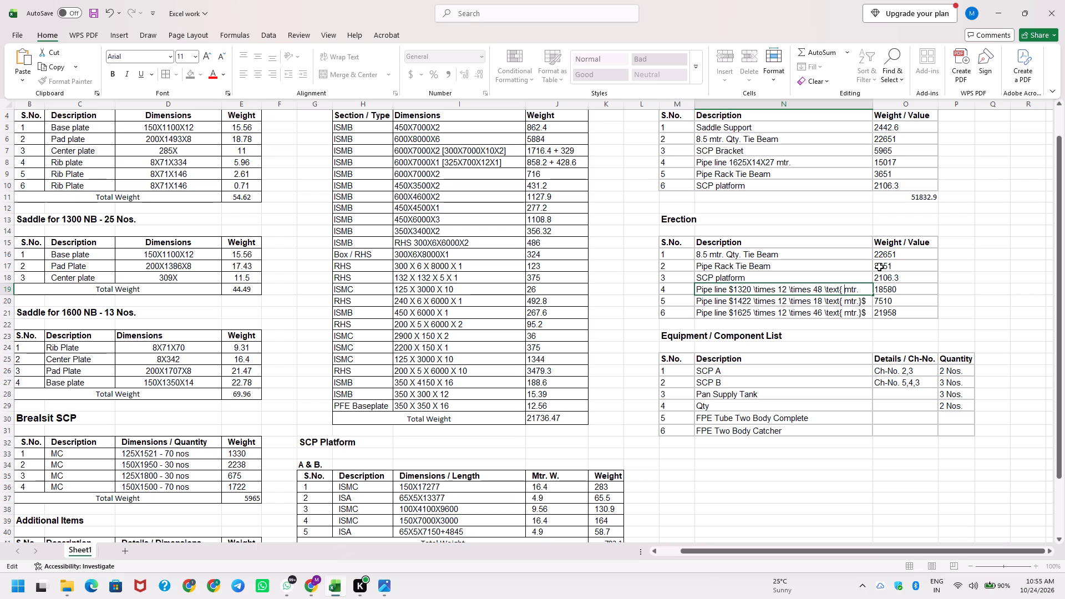
pyautogui.hotkey('ctrl', 'shift', 'Left')
pyautogui.hotkey('ctrl', 'shift', 'Left')
pyautogui.hotkey('ctrl', 'shift', 'Left')
pyautogui.hotkey('shift', 'Left')
pyautogui.press('BackSpace')
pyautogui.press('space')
# Replace both "\times" codes with X and remove the "$" in N19, making it "Pipe line 1320X12X48 mtr.".
pyautogui.hotkey('ctrl', 'Left')
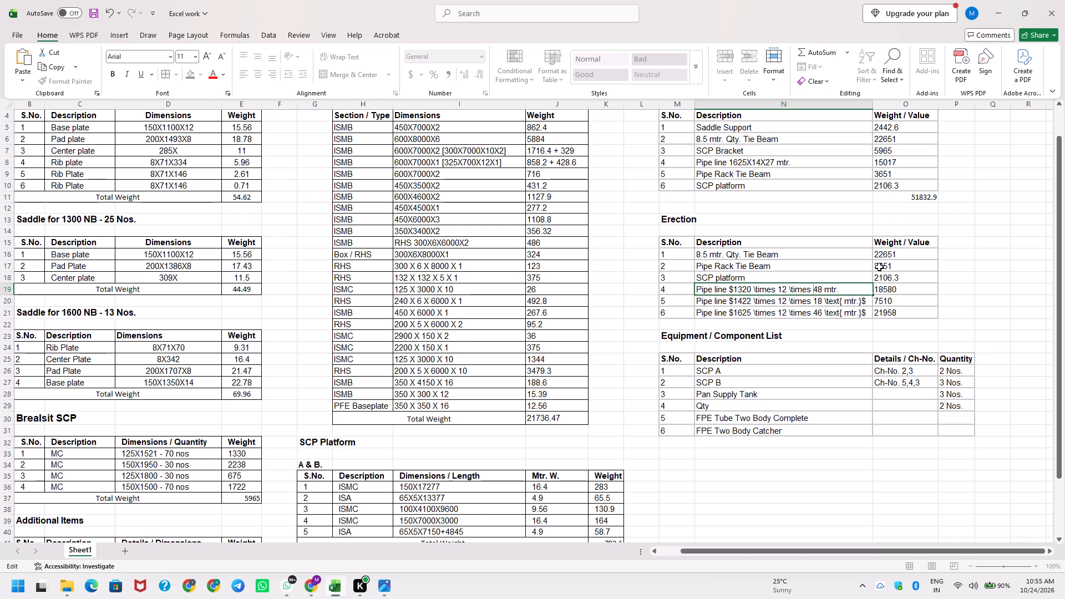
pyautogui.hotkey('ctrl', 'shift', 'Left')
pyautogui.hotkey('ctrl', 'shift', 'Left')
pyautogui.hotkey('shift', 'Left')
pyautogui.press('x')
pyautogui.hotkey('ctrl', 'Left')
pyautogui.hotkey('ctrl', 'shift', 'Left')
pyautogui.hotkey('ctrl', 'shift', 'Left')
pyautogui.hotkey('shift', 'Left')
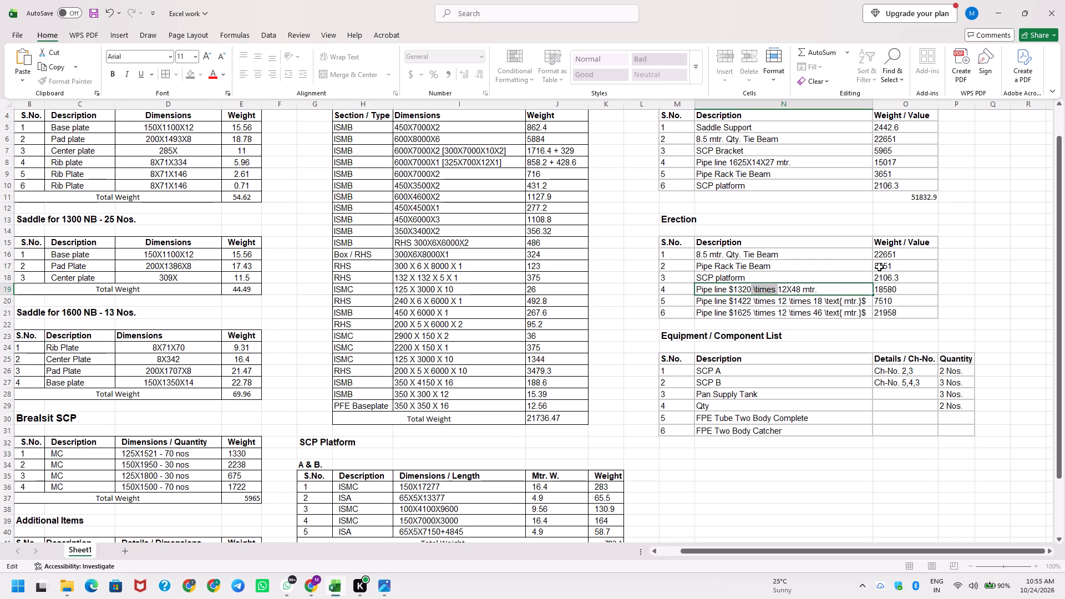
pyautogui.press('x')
pyautogui.hotkey('ctrl', 'Left')
pyautogui.hotkey('shift', 'Left')
pyautogui.press('BackSpace')
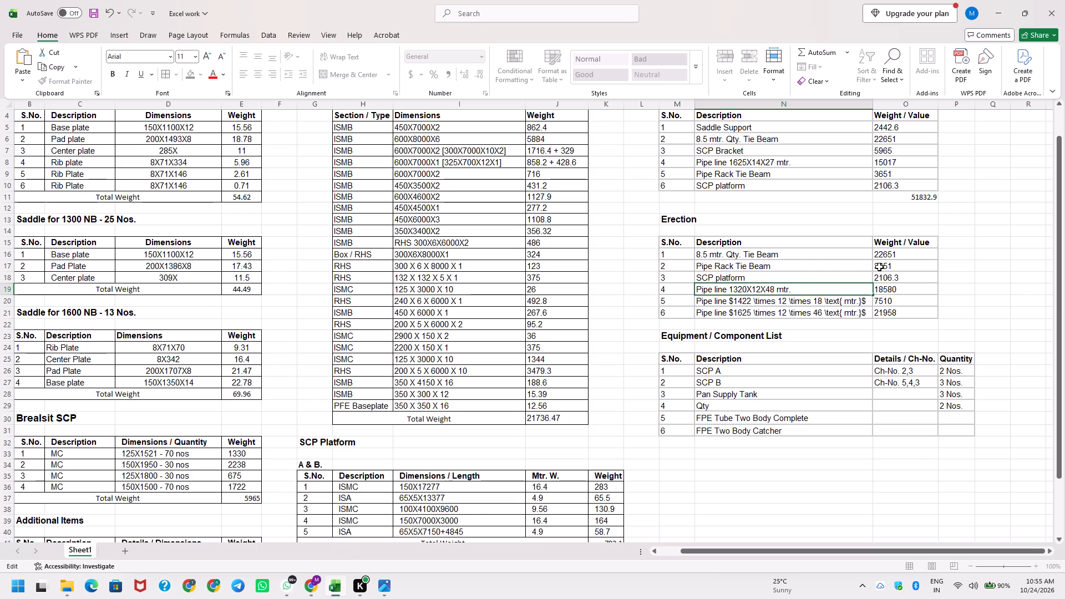
pyautogui.press('Return')
# Open the Erection pipe line description for size 1422 in N20 for editing.
pyautogui.press('F2')
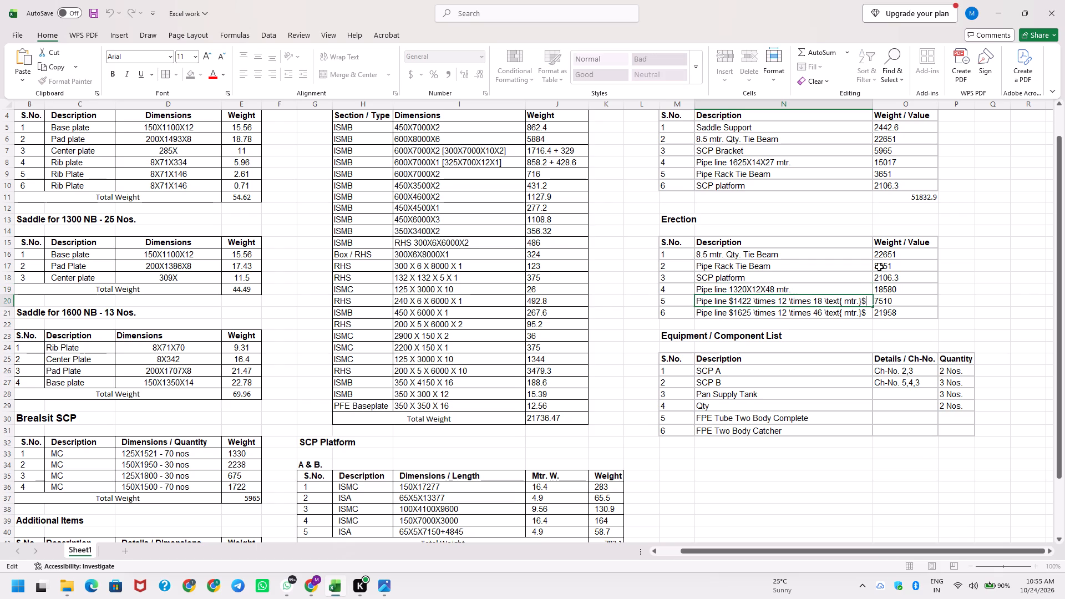
# Clean up the Erection table's fifth description in N20 so it reads "Pipe line 1422X12X18 mtr.".
pyautogui.hotkey('ctrl', 'shift', 'Left')
pyautogui.hotkey('ctrl', 'shift', 'Left')
pyautogui.hotkey('ctrl', 'shift', 'Right')
pyautogui.hotkey('shift', 'Right')
pyautogui.press('BackSpace')
pyautogui.hotkey('ctrl', 'Left')
pyautogui.hotkey('ctrl', 'Left')
pyautogui.hotkey('ctrl', 'shift', 'Left')
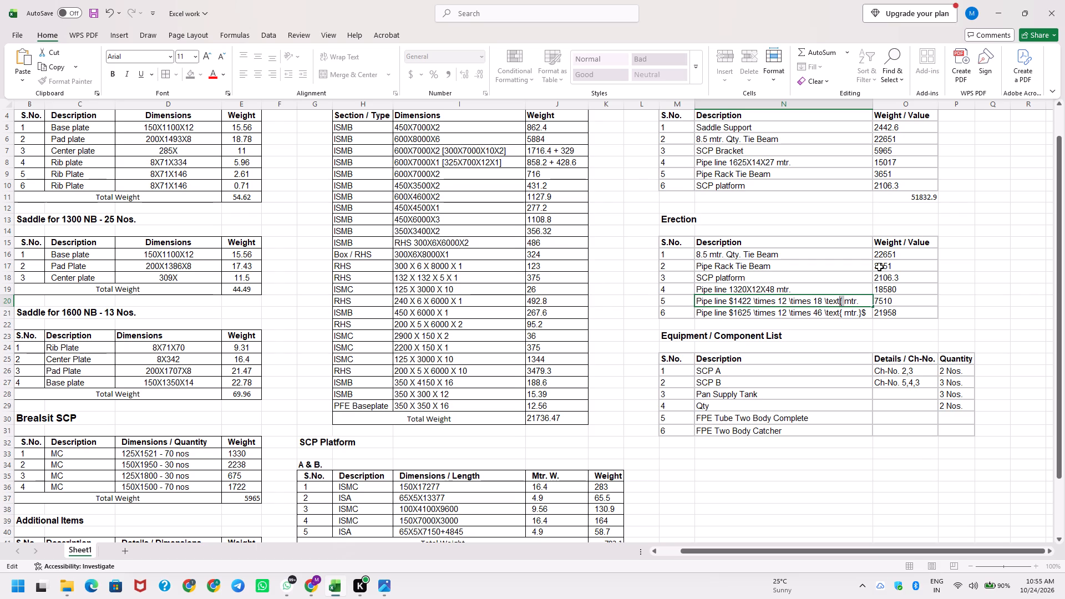
pyautogui.hotkey('ctrl', 'shift', 'Left')
pyautogui.hotkey('ctrl', 'shift', 'Left')
pyautogui.press('BackSpace')
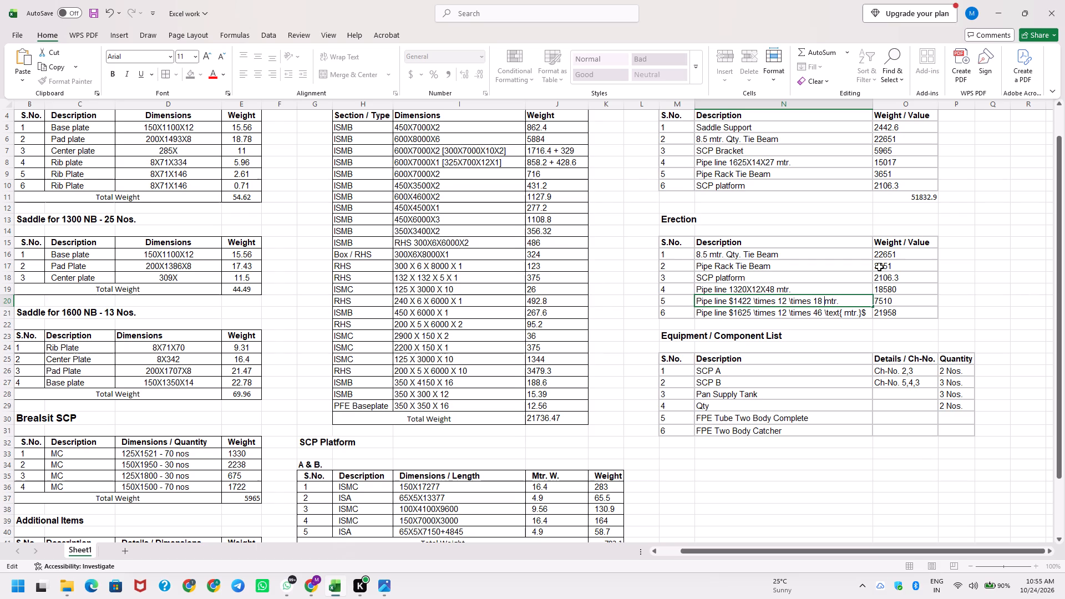
pyautogui.hotkey('ctrl', 'Left')
pyautogui.hotkey('ctrl', 'shift', 'Left')
pyautogui.hotkey('ctrl', 'shift', 'Left')
pyautogui.press('x')
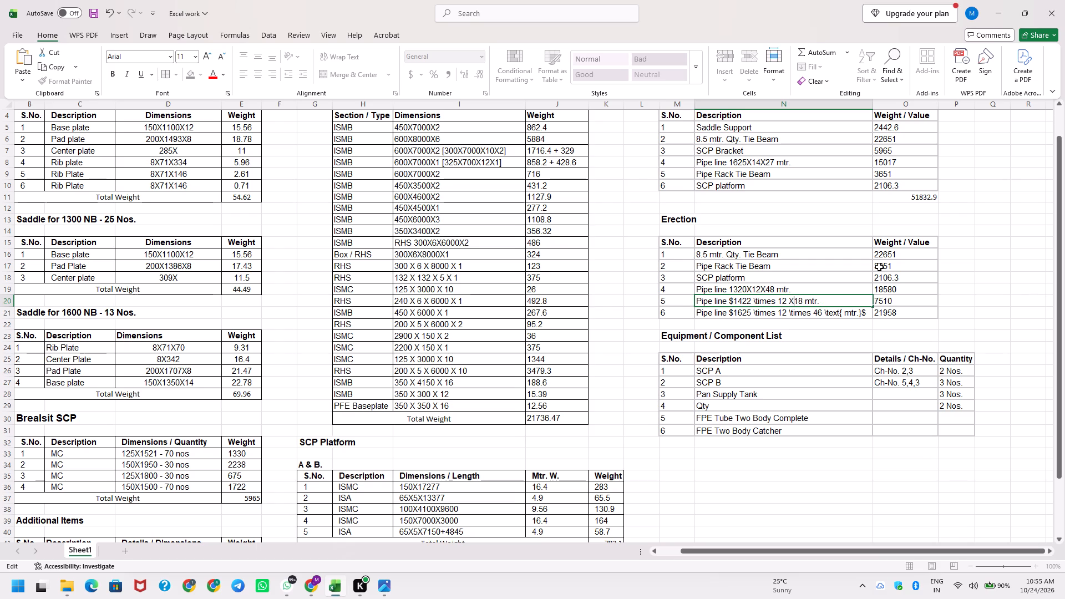
pyautogui.hotkey('ctrl', 'Left')
pyautogui.press('BackSpace')
pyautogui.hotkey('ctrl', 'Left')
pyautogui.hotkey('ctrl', 'shift', 'Left')
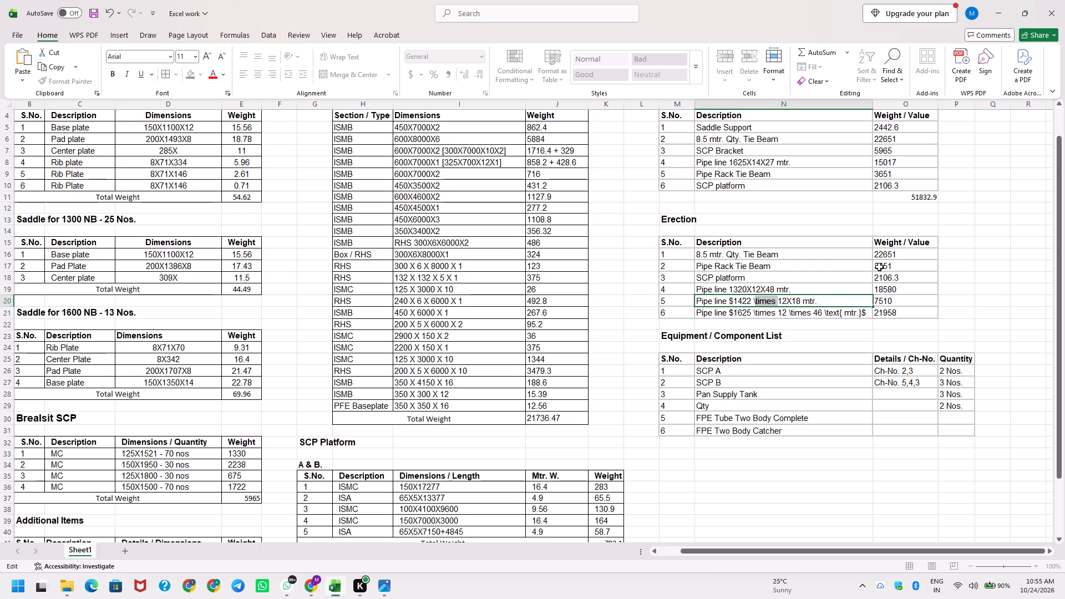
pyautogui.hotkey('shift', 'Left')
pyautogui.hotkey('shift', 'Left')
pyautogui.press('x')
pyautogui.hotkey('ctrl', 'Left')
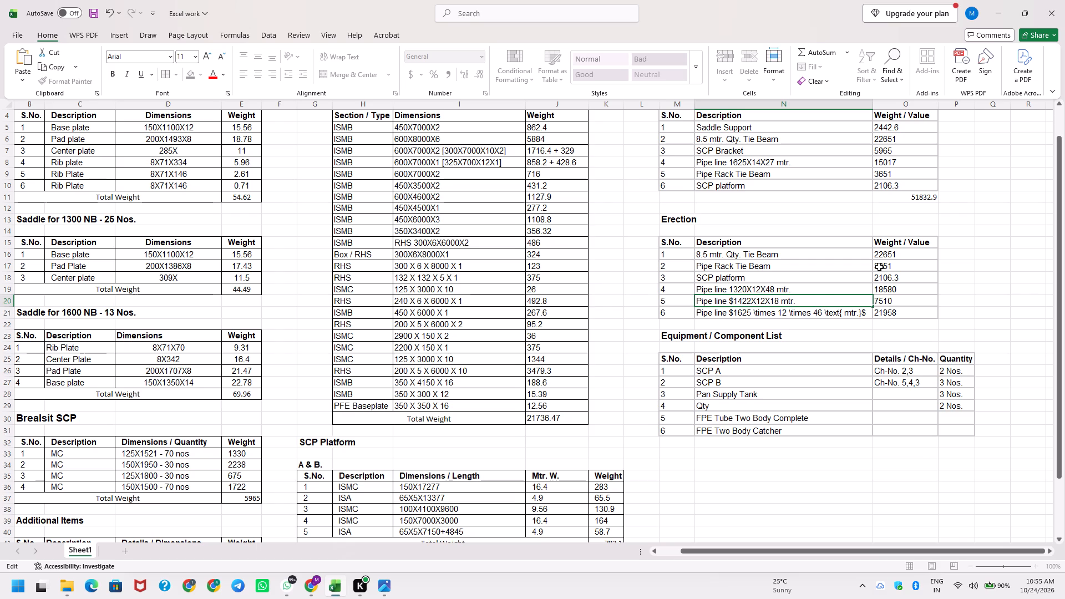
pyautogui.press('BackSpace')
pyautogui.press('Return')
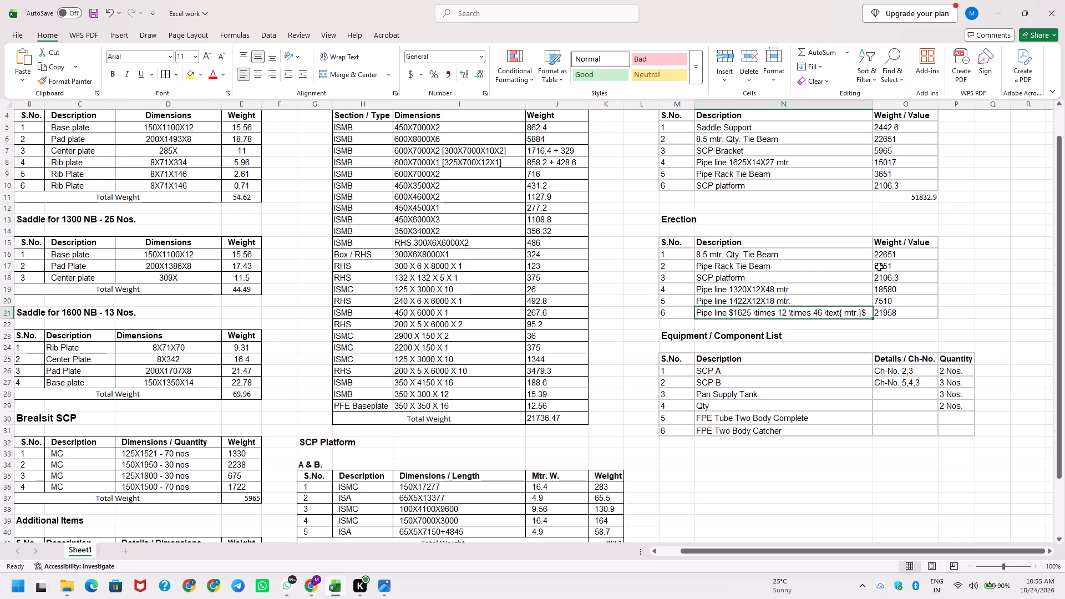
# Clean up the Erection table's sixth description in N21 so it reads "Pipe line 1625X12X46 mtr.".
pyautogui.press('F2')
pyautogui.hotkey('ctrl', 'shift', 'Left')
pyautogui.hotkey('shift', 'Right')
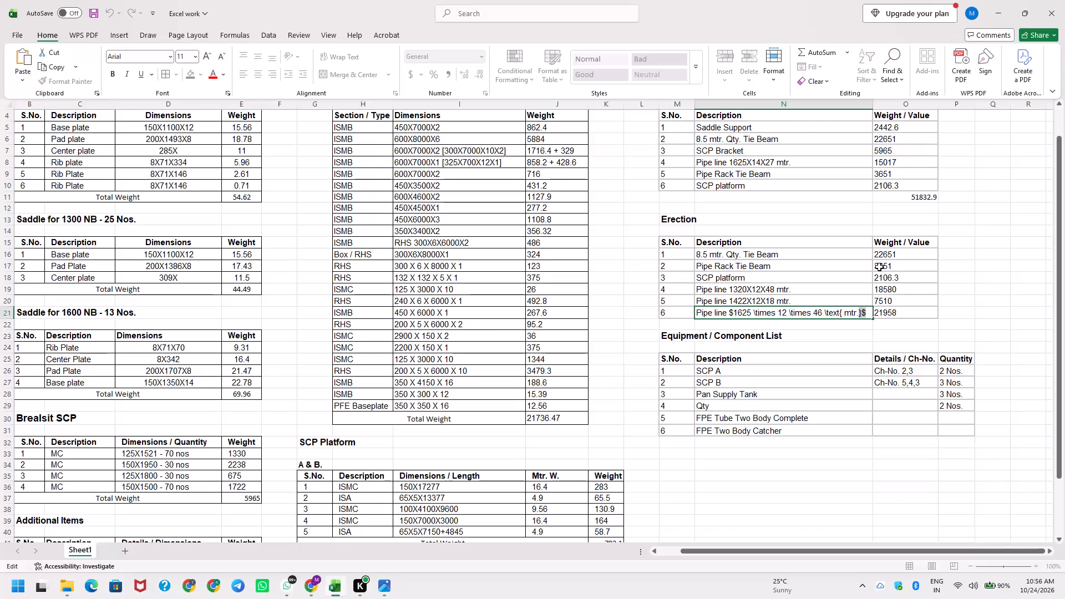
pyautogui.press('BackSpace')
pyautogui.hotkey('ctrl', 'Left')
pyautogui.hotkey('ctrl', 'Left')
pyautogui.hotkey('ctrl', 'shift', 'Left')
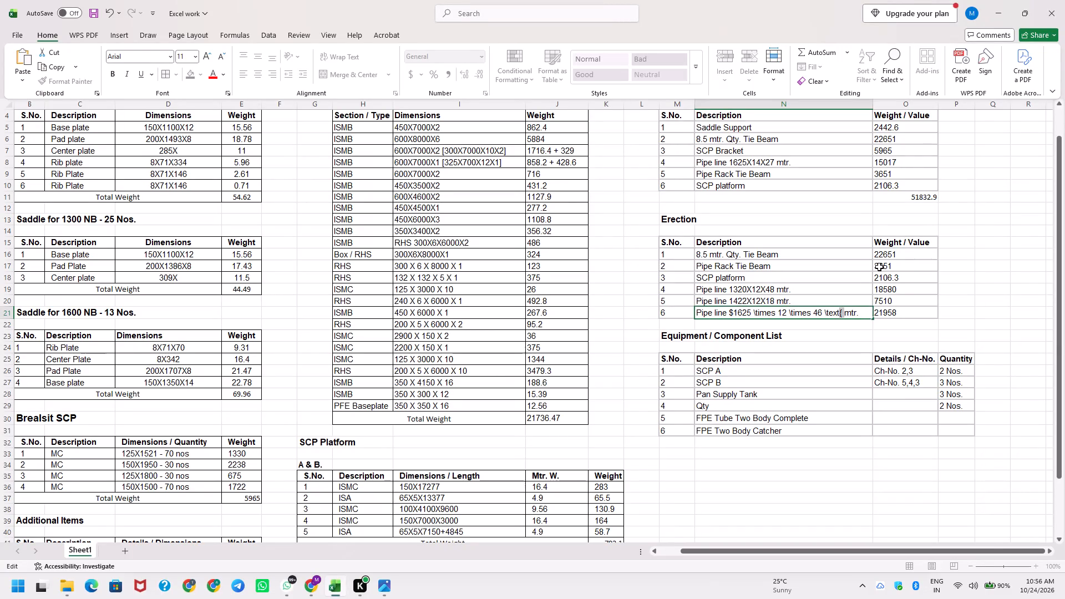
pyautogui.hotkey('ctrl', 'shift', 'Left')
pyautogui.hotkey('ctrl', 'shift', 'Left')
pyautogui.press('BackSpace')
pyautogui.hotkey('ctrl', 'Left')
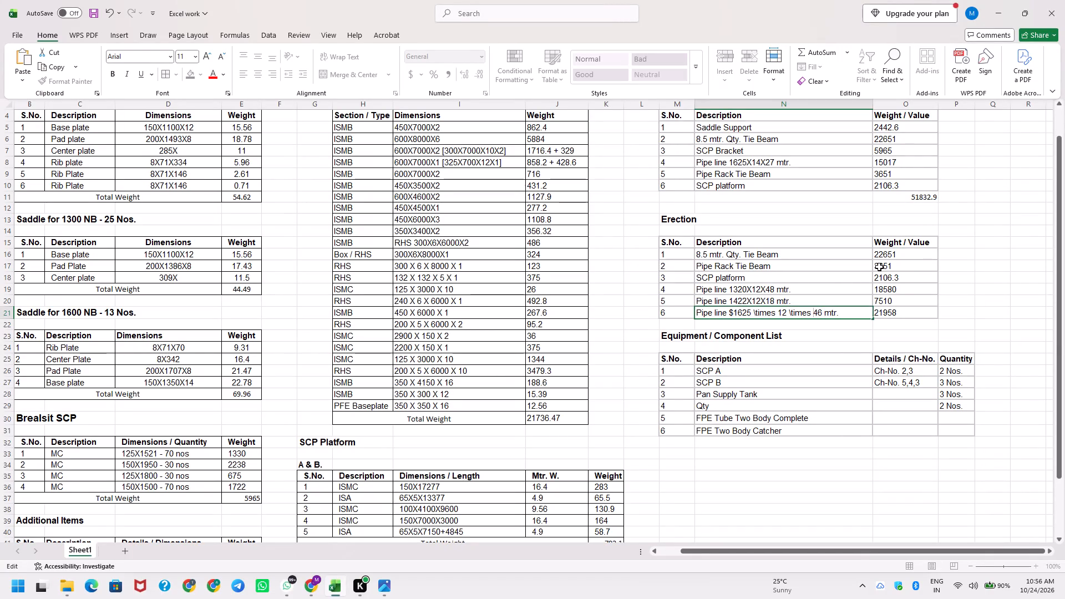
pyautogui.hotkey('ctrl', 'shift', 'Left')
pyautogui.hotkey('ctrl', 'shift', 'Left')
pyautogui.hotkey('shift', 'Left')
pyautogui.press('x')
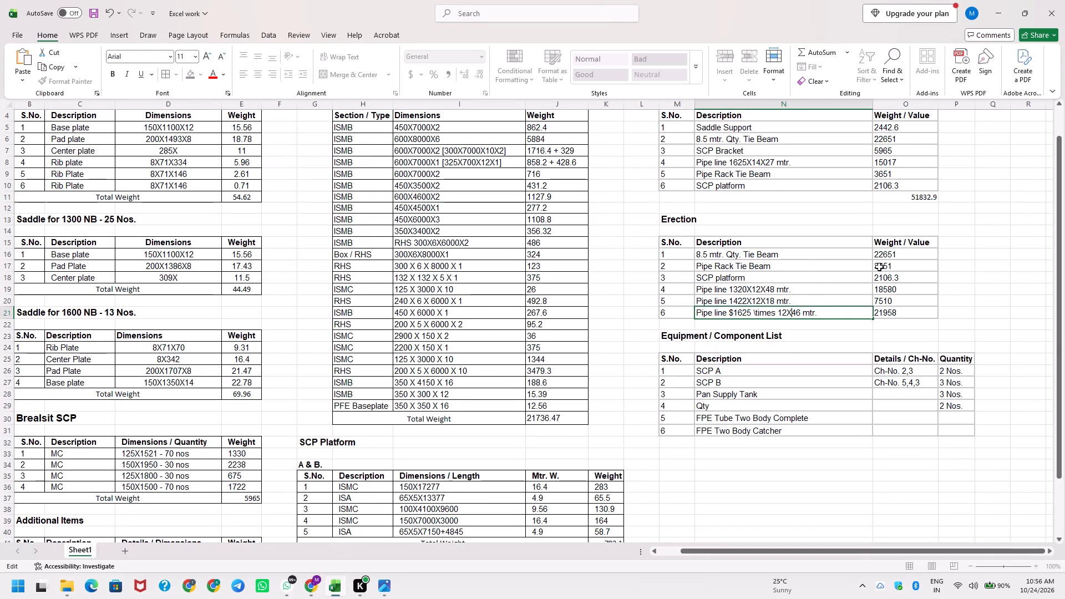
pyautogui.hotkey('ctrl', 'Left')
pyautogui.hotkey('ctrl', 'shift', 'Left')
pyautogui.hotkey('ctrl', 'shift', 'Left')
pyautogui.hotkey('shift', 'Left')
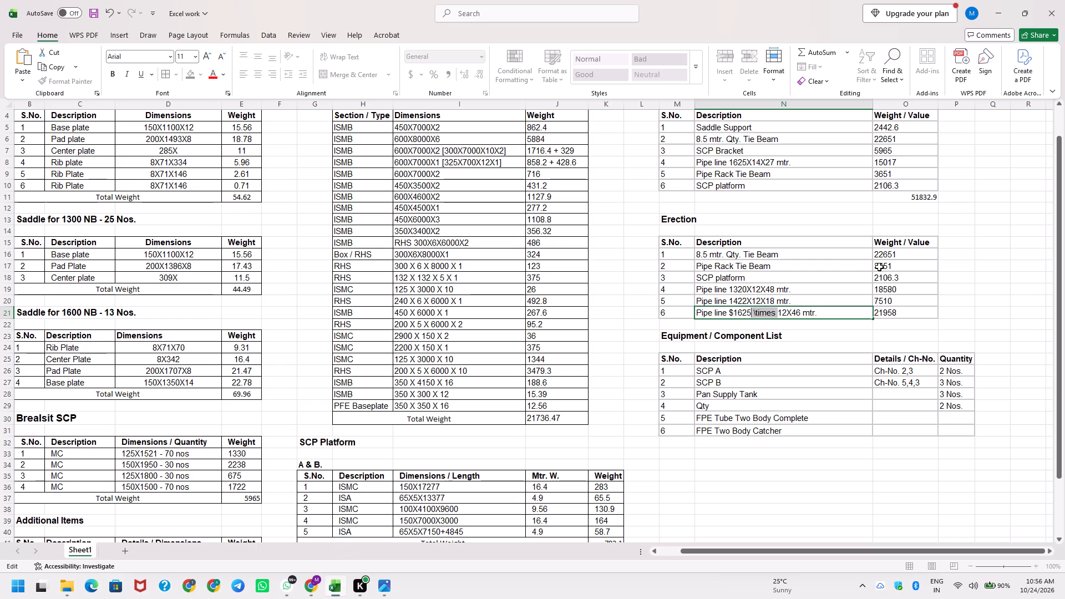
pyautogui.press('x')
pyautogui.hotkey('ctrl', 'Left')
pyautogui.press('BackSpace')
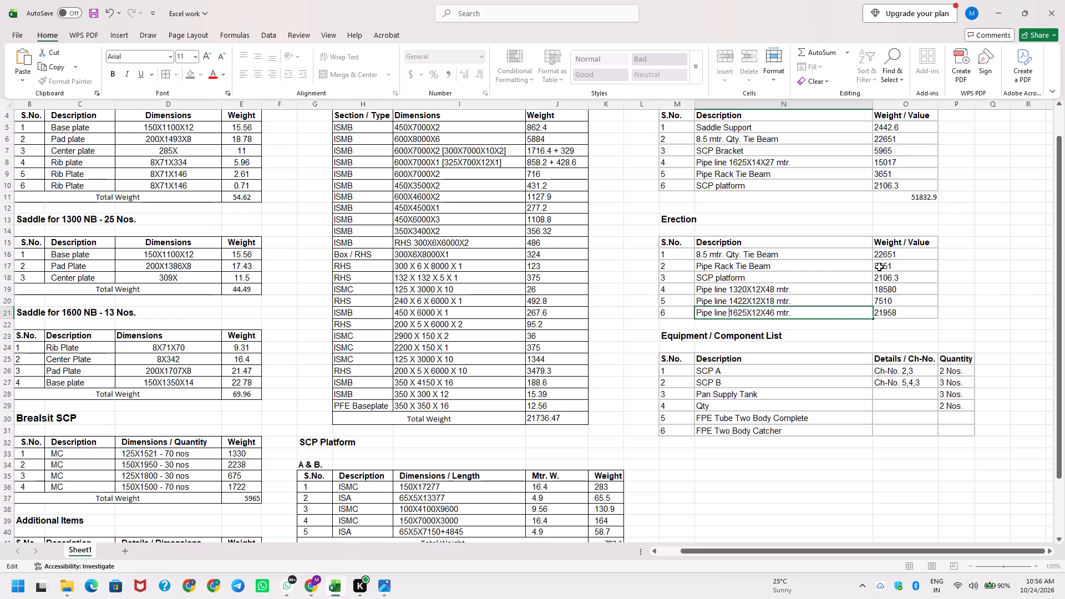
pyautogui.press('Return')
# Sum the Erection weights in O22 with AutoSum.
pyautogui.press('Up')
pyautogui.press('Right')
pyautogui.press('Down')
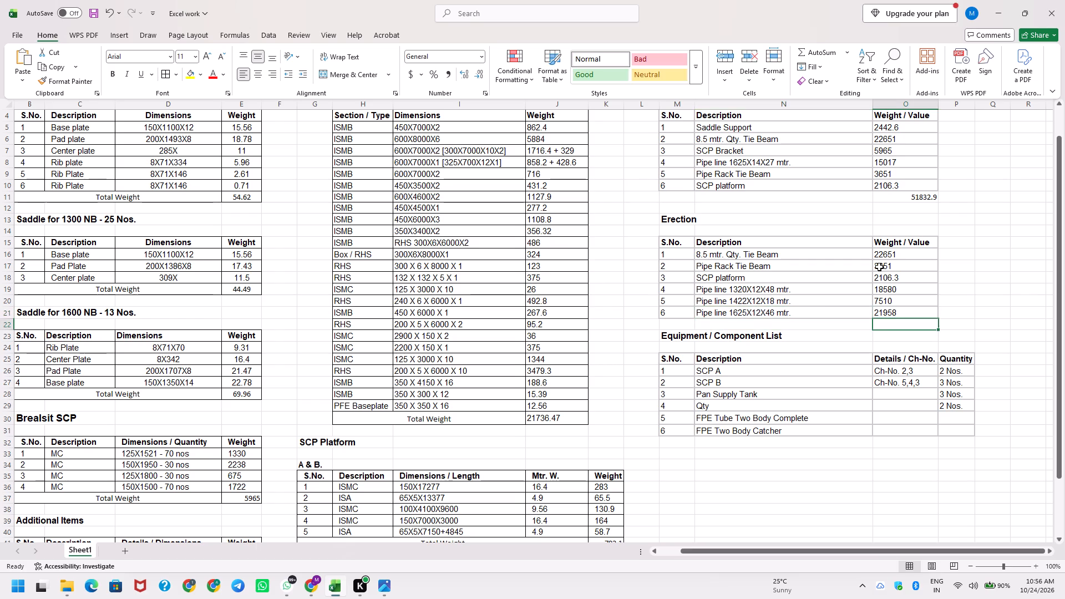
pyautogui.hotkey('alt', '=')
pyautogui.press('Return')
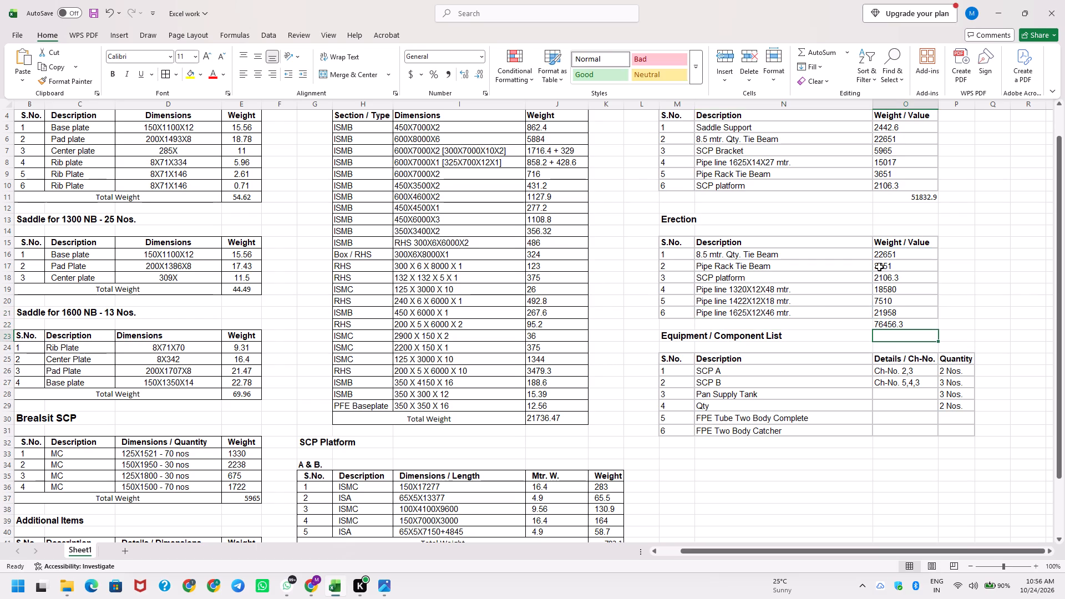
# Check the Erection list against the handwritten notes photo, and clear the Erection weight total from O22 in Excel.
pyautogui.hotkey('alt', 'Tab')
pyautogui.moveTo(687, 382); pyautogui.dragTo(687, 376)
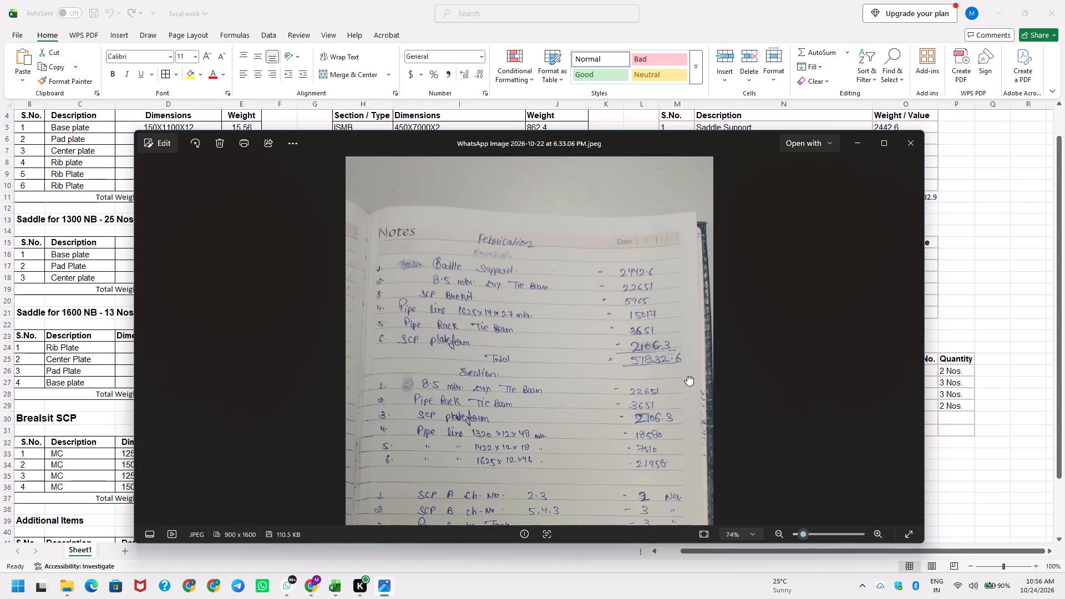
pyautogui.moveTo(687, 376); pyautogui.dragTo(687, 267)
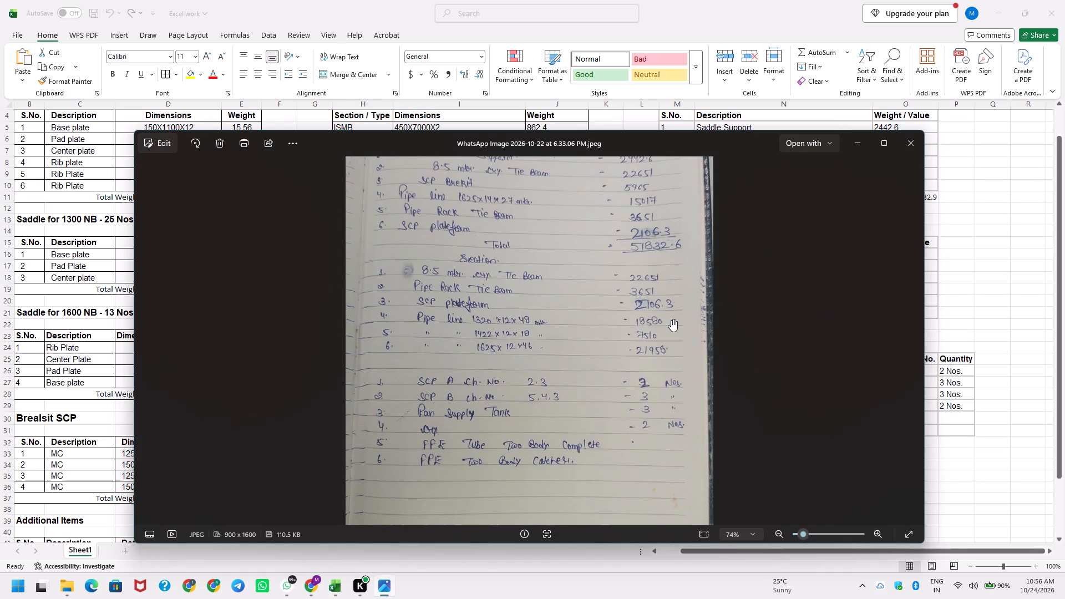
pyautogui.hotkey('alt', 'Tab')
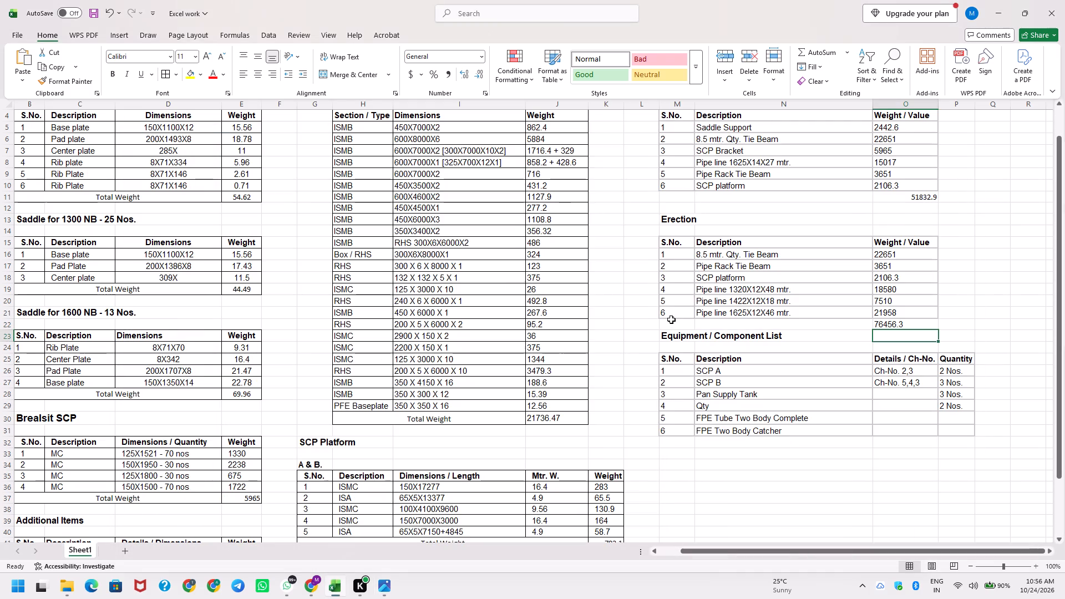
pyautogui.hotkey('alt', 'Tab')
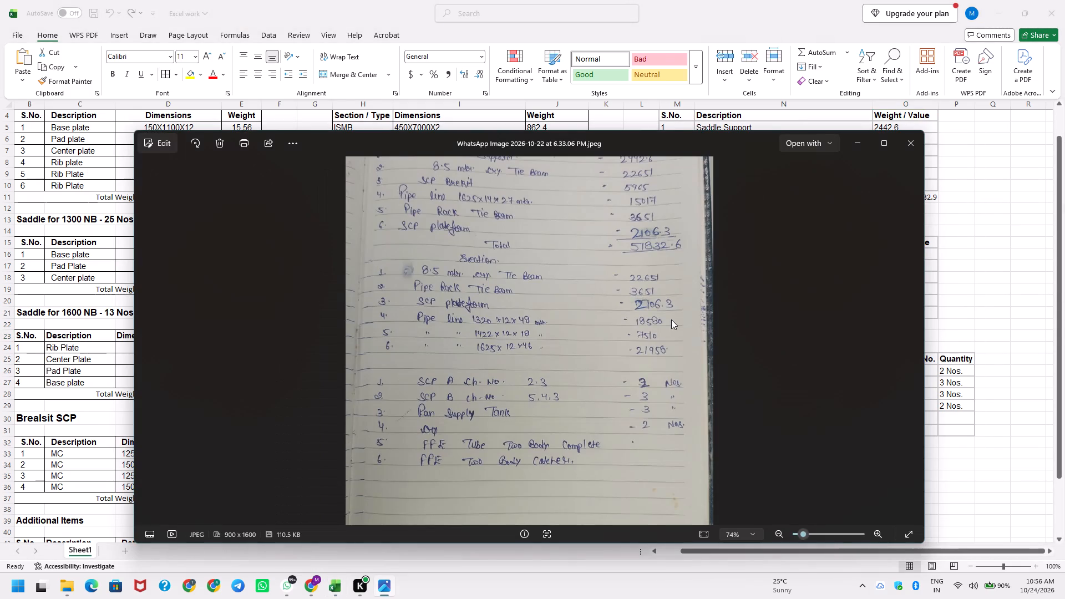
pyautogui.hotkey('alt', 'Tab')
pyautogui.press('Up')
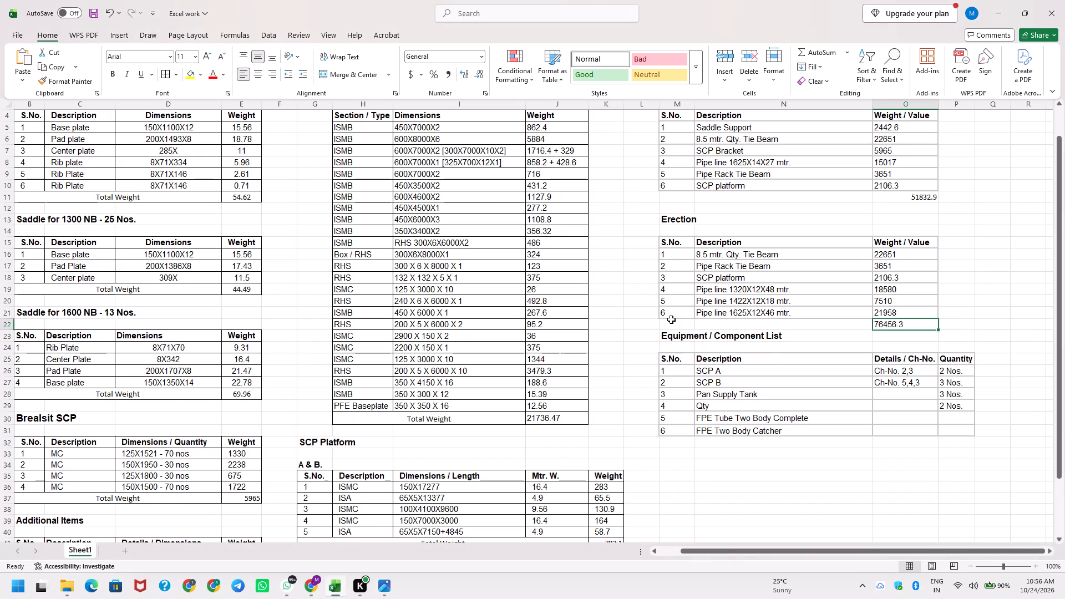
pyautogui.press('Delete')
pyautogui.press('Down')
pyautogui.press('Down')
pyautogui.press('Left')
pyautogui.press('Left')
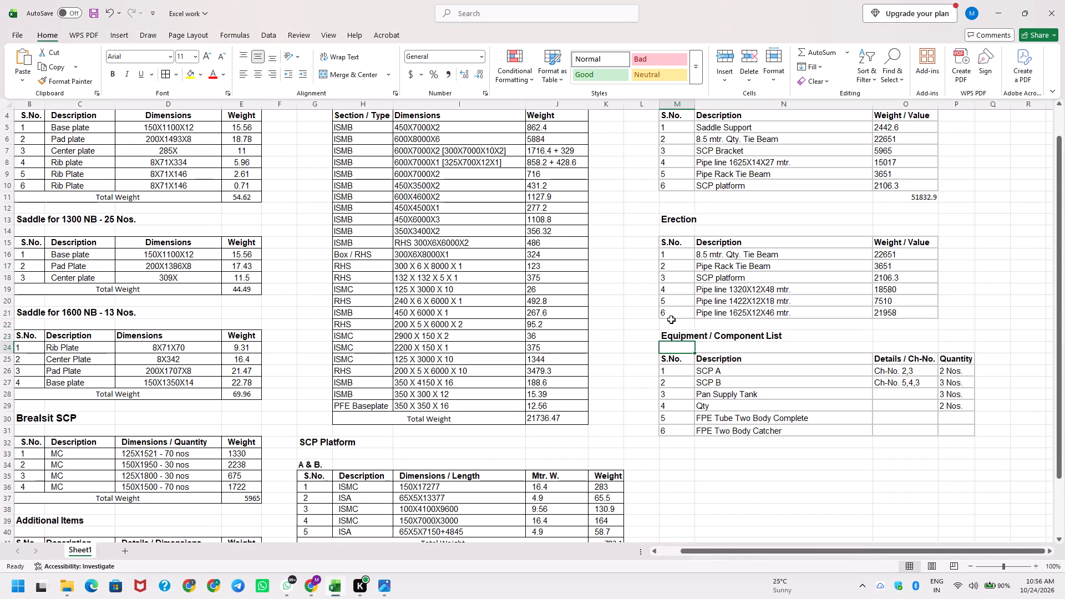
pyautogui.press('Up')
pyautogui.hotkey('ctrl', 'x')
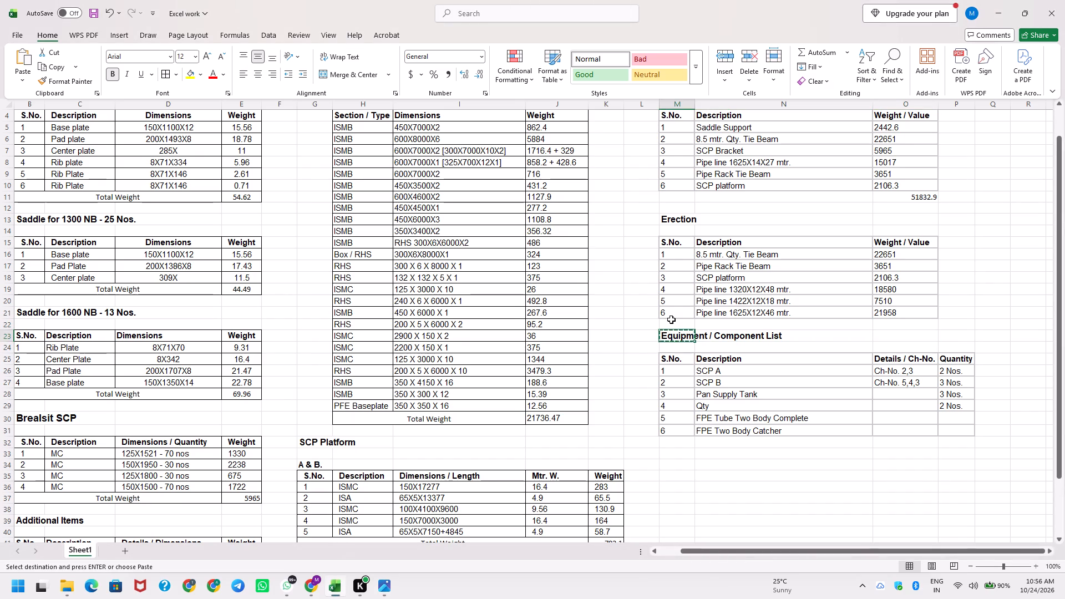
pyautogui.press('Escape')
# Compare the Equipment / Component List entries in Excel with the handwritten notes photo.
pyautogui.hotkey('alt', 'Tab')
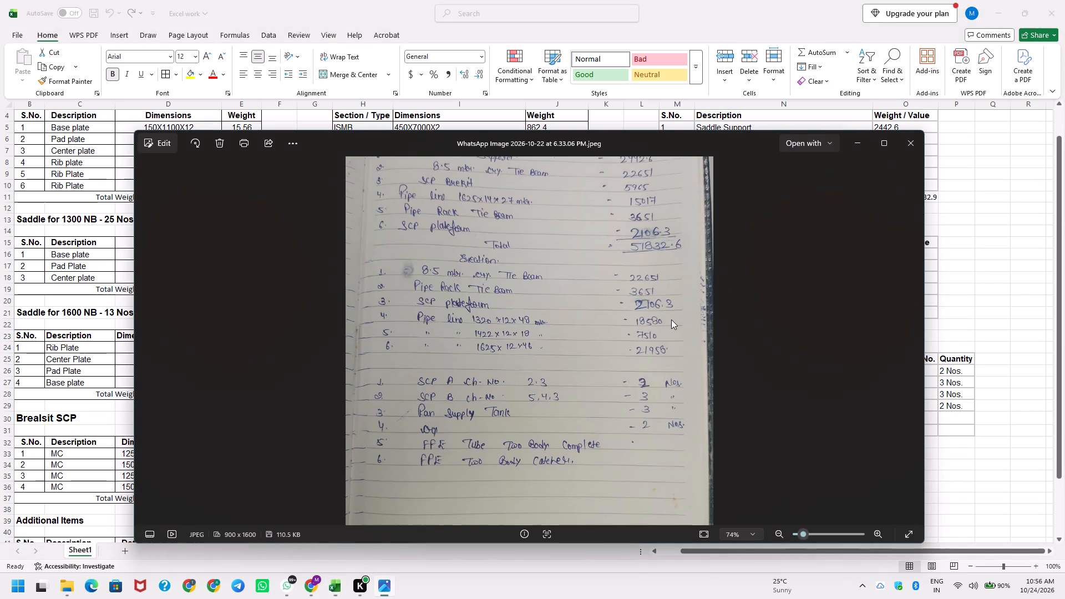
pyautogui.hotkey('alt', 'Tab')
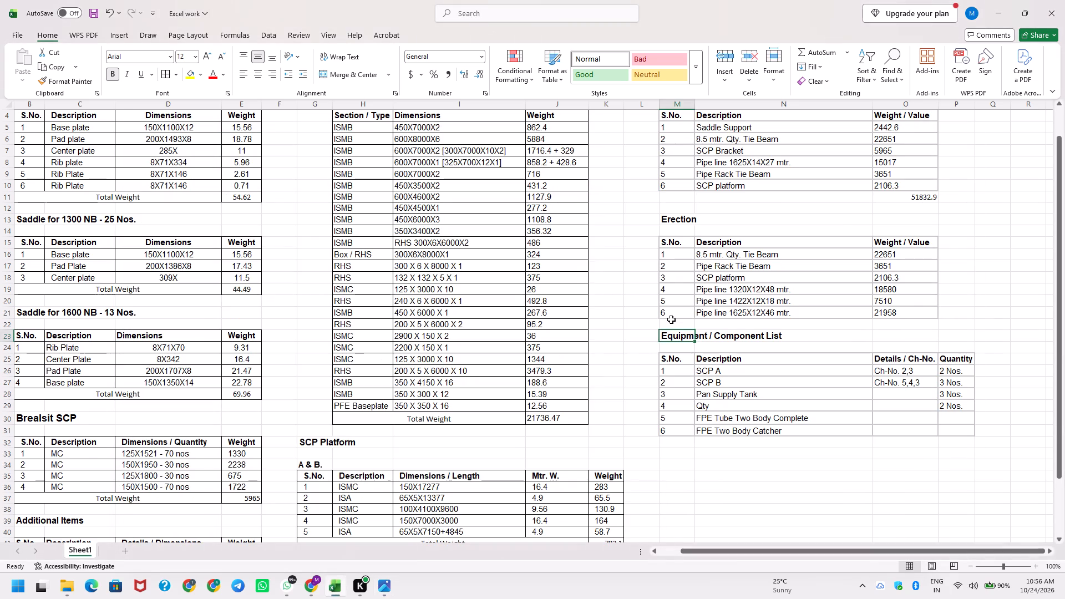
pyautogui.press('Down')
pyautogui.press('Down')
pyautogui.press('Down')
pyautogui.press('Down')
pyautogui.press('Right')
pyautogui.press('Down')
pyautogui.press('Right')
pyautogui.hotkey('alt', 'Tab')
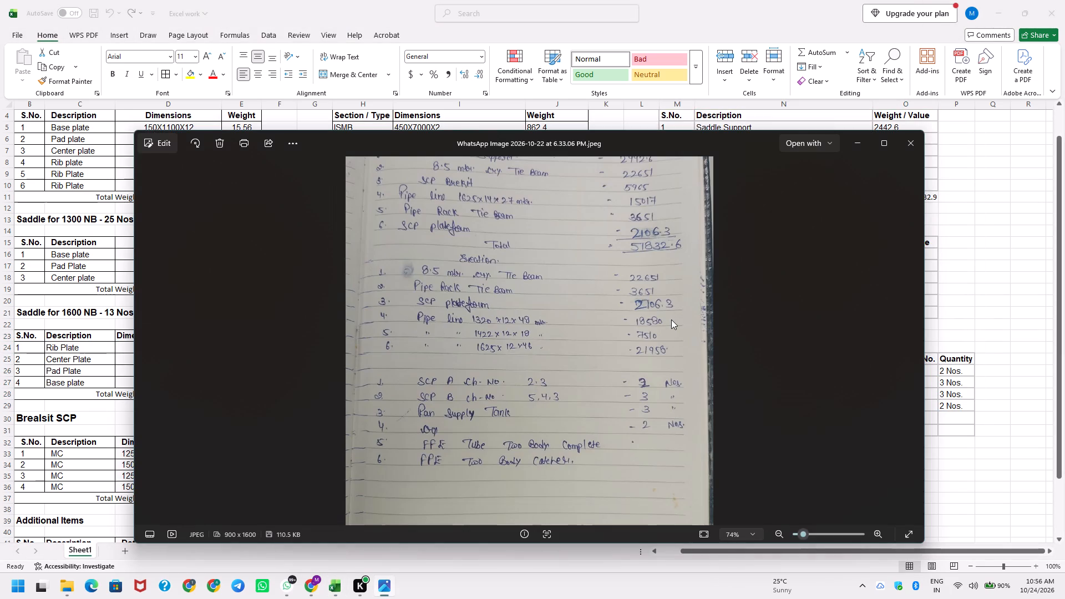
pyautogui.hotkey('alt', 'Tab')
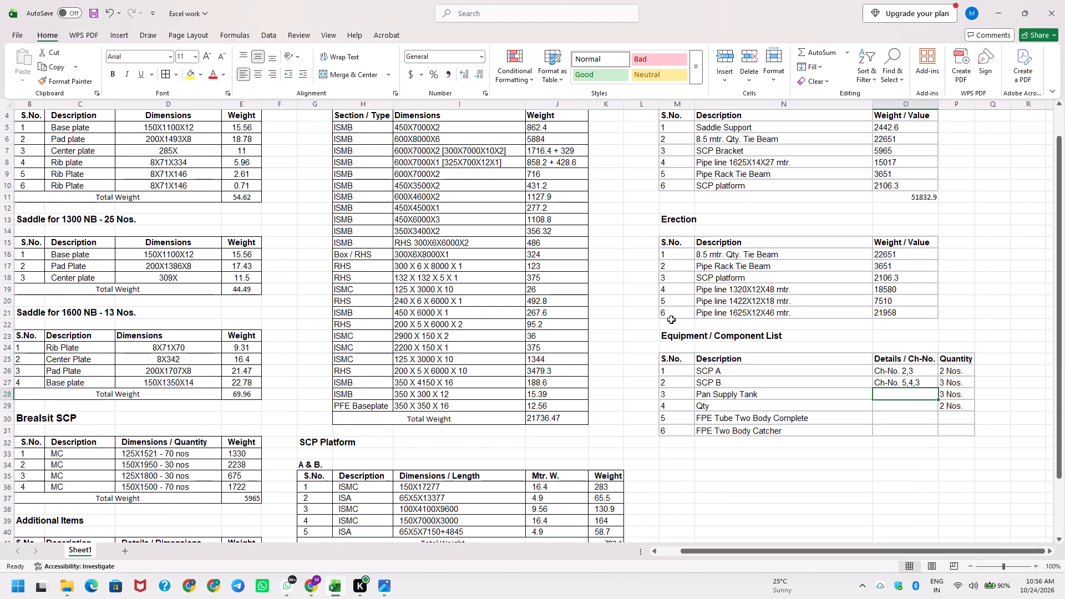
# Apply all borders to the Equipment / Component List table in M25:P31.
pyautogui.press('Down')
pyautogui.press('Down')
pyautogui.press('Down')
pyautogui.press('Right')
pyautogui.hotkey('ctrl', 'shift', 'Up')
pyautogui.hotkey('ctrl', 'shift', 'Left')
pyautogui.hotkey('ctrl', 'shift', 'Up')
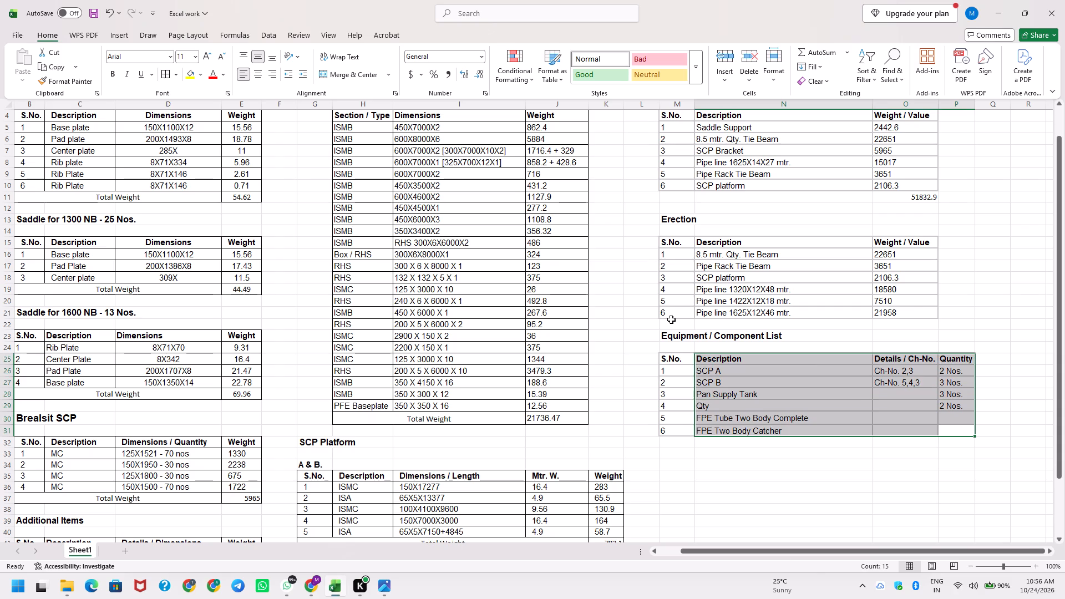
pyautogui.hotkey('shift', 'Left')
pyautogui.write('HBA')
# Apply all borders to the Erection table in M15:O21.
pyautogui.hotkey('ctrl', 'Up')
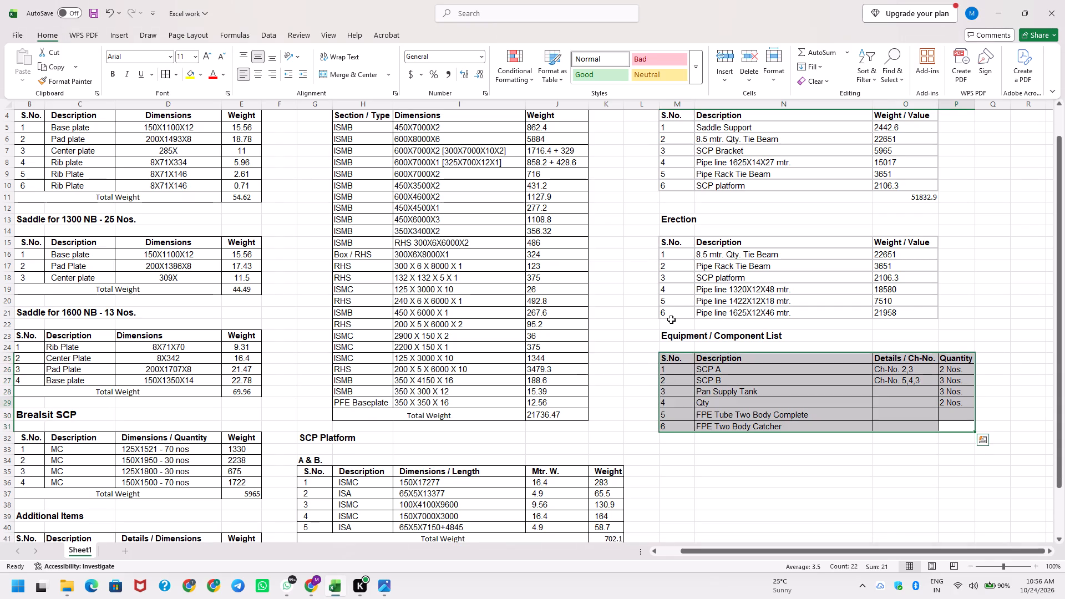
pyautogui.hotkey('ctrl', 'Up')
pyautogui.press('Left')
pyautogui.press('Up')
pyautogui.press('Up')
pyautogui.press('Up')
pyautogui.press('Up')
pyautogui.hotkey('ctrl', 'shift', 'Up')
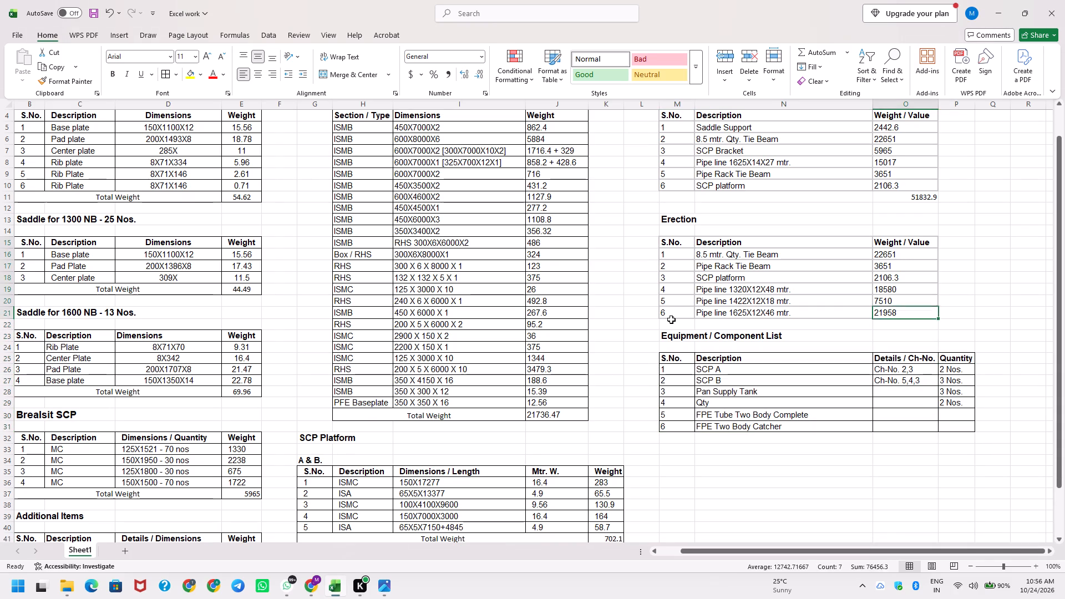
pyautogui.hotkey('ctrl', 'shift', 'Left')
pyautogui.write('HBA')
# Apply all borders to the Fabrication table in M4:O11, including its total row.
pyautogui.hotkey('ctrl', 'Up')
pyautogui.hotkey('ctrl', 'Up')
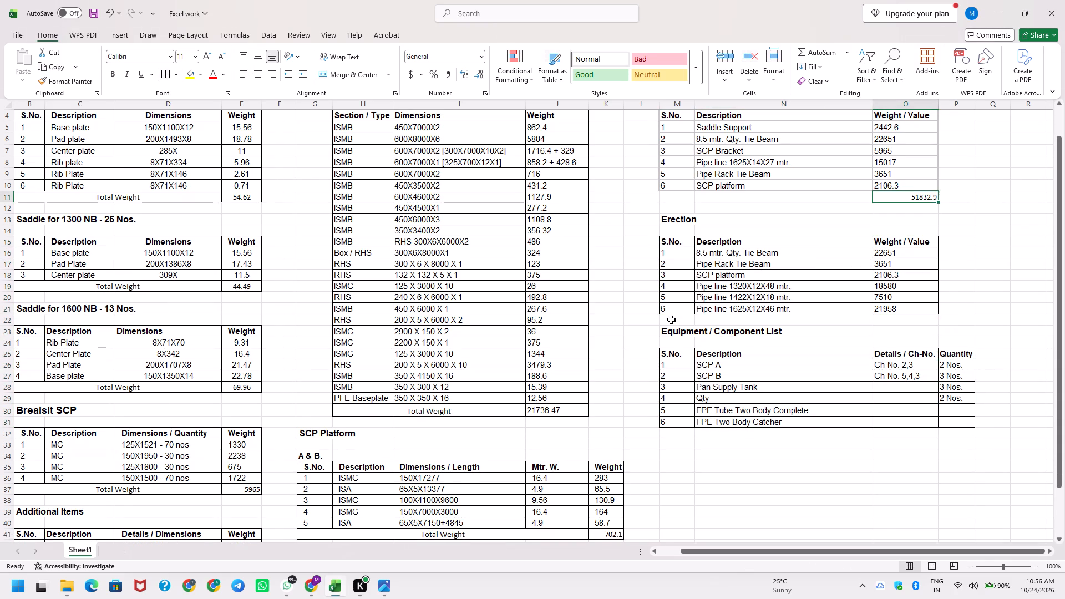
pyautogui.hotkey('ctrl', 'shift', 'Up')
pyautogui.hotkey('ctrl', 'shift', 'Left')
pyautogui.hotkey('shift', 'Right')
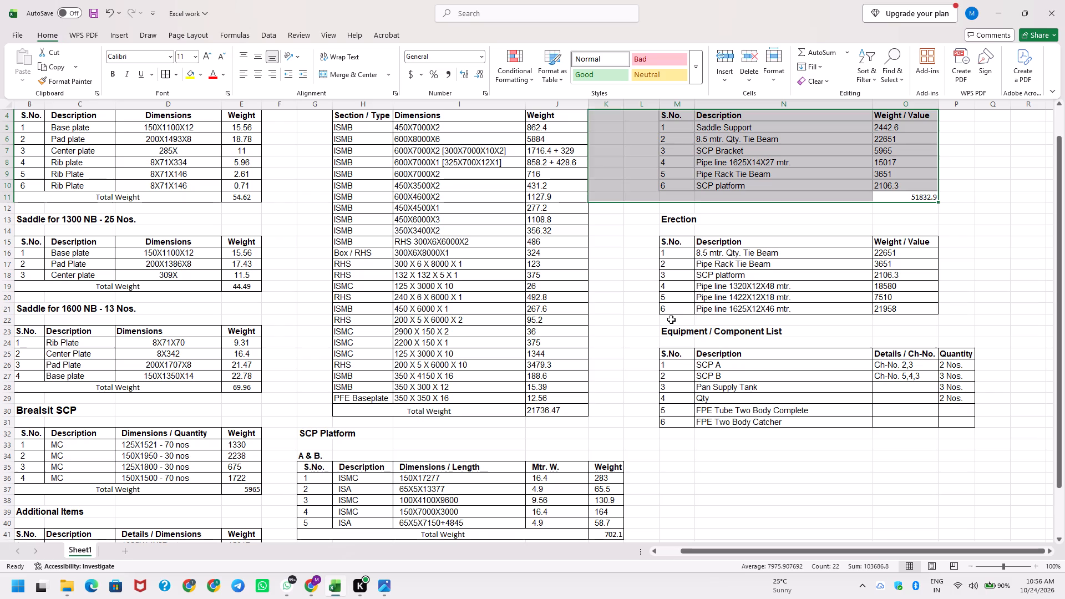
pyautogui.hotkey('shift', 'Right')
pyautogui.hotkey('shift', 'Right')
pyautogui.write('HBA')
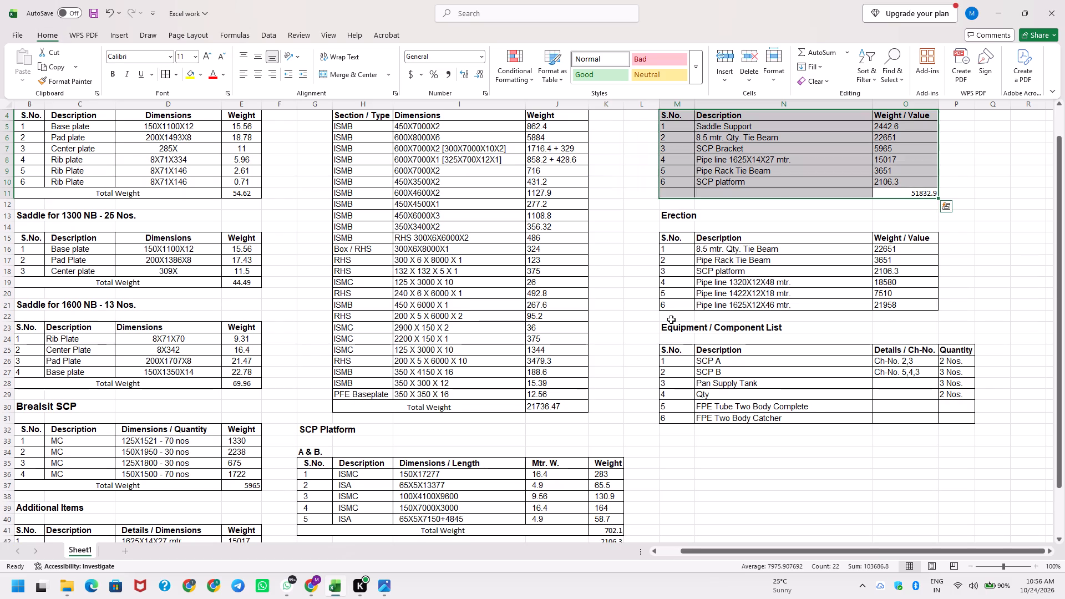
# Copy only the formatting of weight cell O10 onto the Fabrication total in O11.
pyautogui.hotkey('ctrl', 'Up')
pyautogui.press('Up')
pyautogui.press('Up')
pyautogui.press('Up')
pyautogui.press('Up')
pyautogui.press('Down')
pyautogui.press('Down')
pyautogui.press('Down')
pyautogui.press('Down')
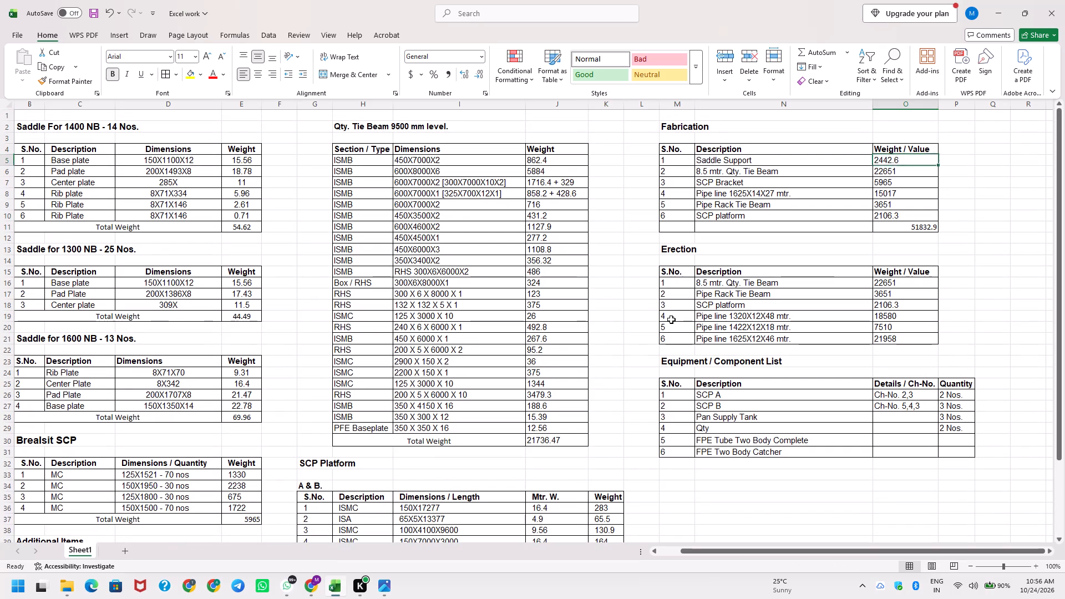
pyautogui.press('Down')
pyautogui.press('Down')
pyautogui.press('Down')
pyautogui.press('Down')
pyautogui.press('Down')
pyautogui.hotkey('ctrl', 'c')
pyautogui.press('Down')
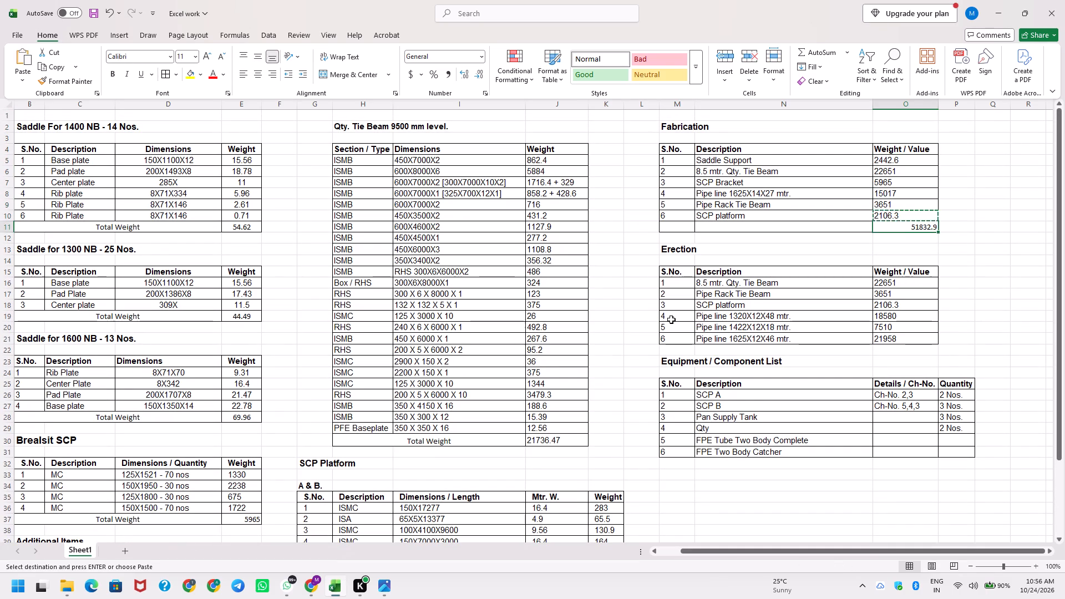
pyautogui.write('EST')
pyautogui.press('Return')
pyautogui.press('Escape')
pyautogui.press('Down')
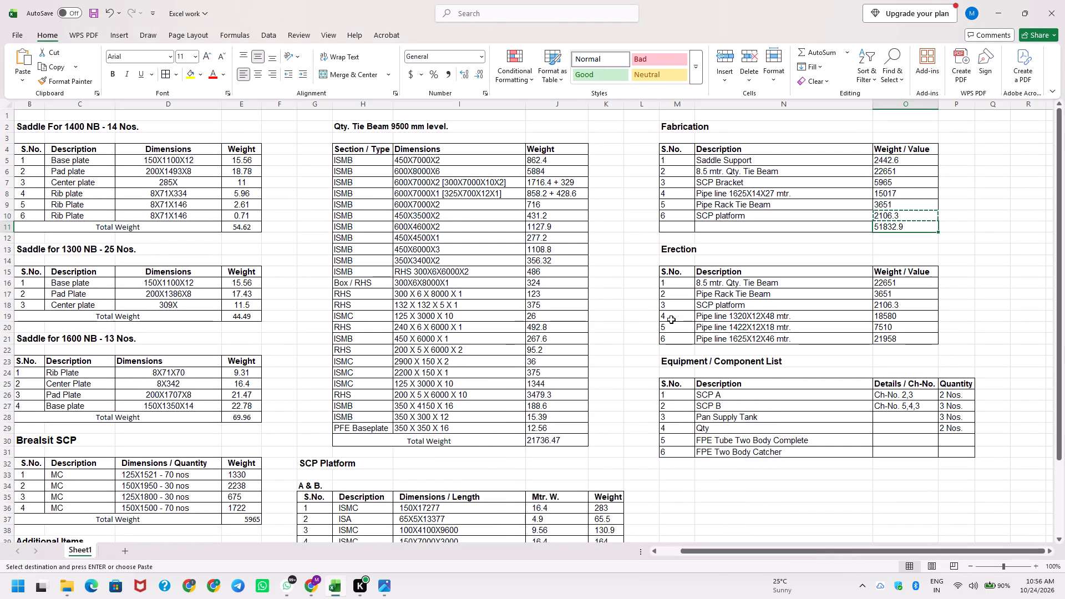
# Re-enter the Fabrication weight total in O11 with AutoSum.
pyautogui.press('Up')
pyautogui.hotkey('alt', '=')
pyautogui.press('Return')
pyautogui.press('Up')
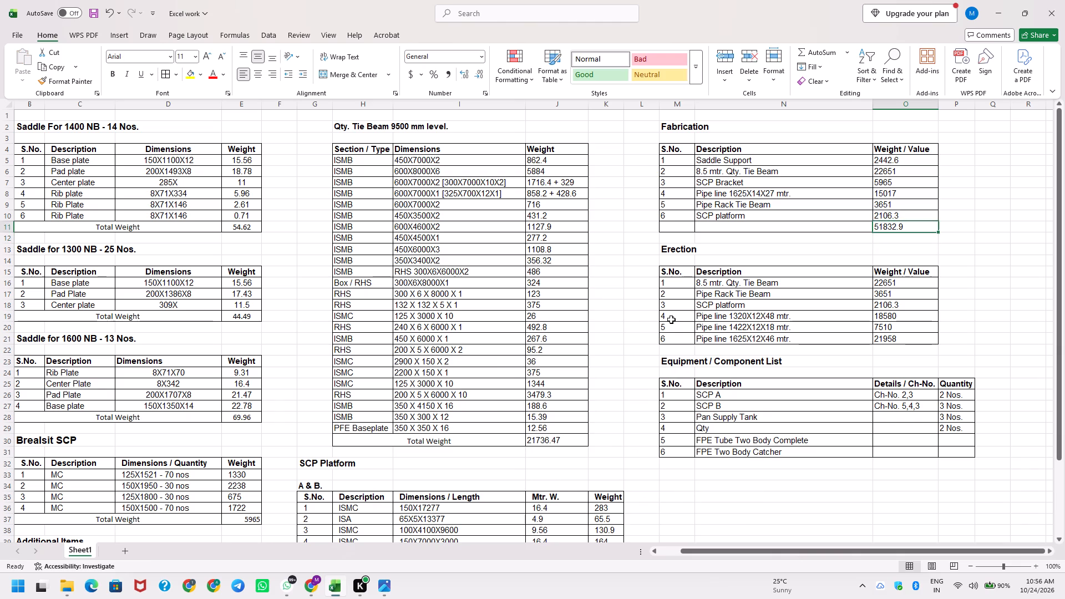
# Copy the Fabrication total formula from O11 into O22 below the Erection weights.
pyautogui.hotkey('ctrl', 'c')
pyautogui.hotkey('ctrl', 'Down')
pyautogui.press('Down')
pyautogui.press('Down')
pyautogui.press('Down')
pyautogui.press('Down')
pyautogui.press('Down')
pyautogui.press('Down')
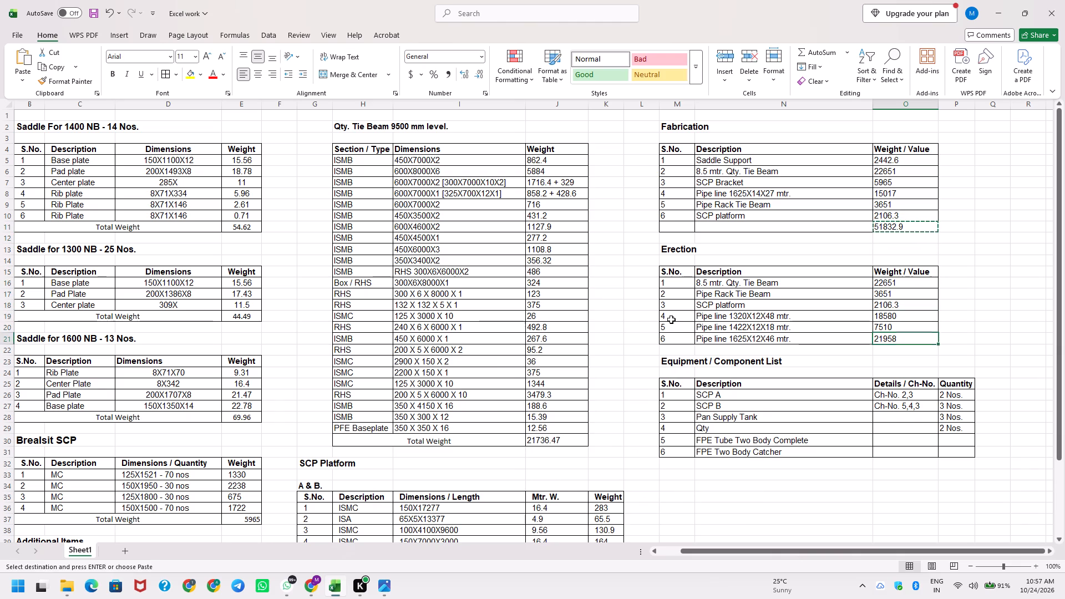
pyautogui.press('Down')
pyautogui.press('Return')
# Move the Equipment / Component List heading and table from M23:P31 down two rows so it starts at M25.
pyautogui.press('Left')
pyautogui.press('Left')
pyautogui.press('Down')
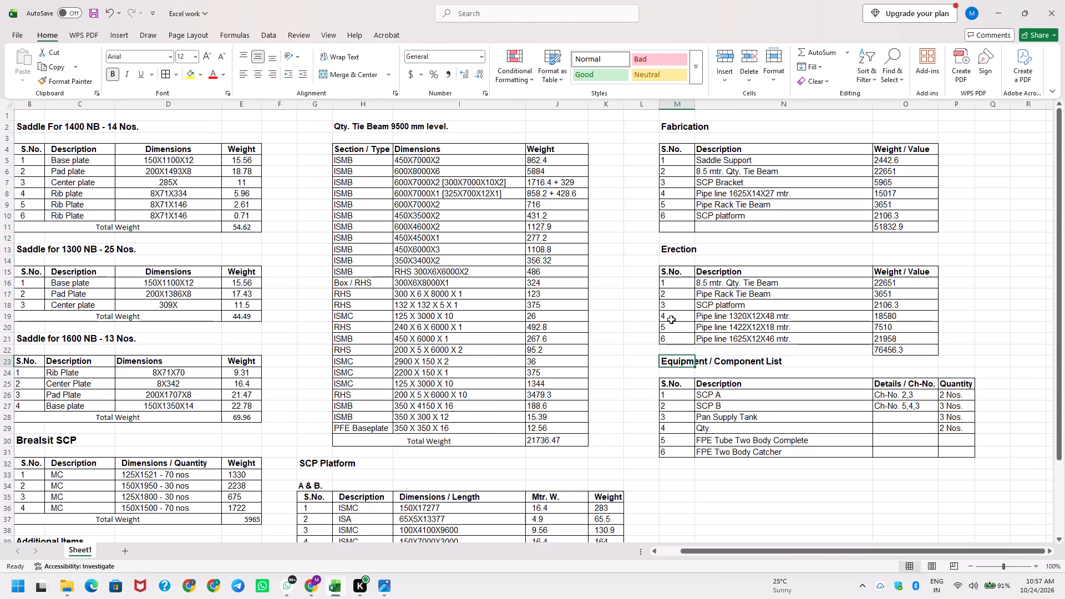
pyautogui.hotkey('ctrl', 'shift', 'Right')
pyautogui.hotkey('ctrl', 'shift', 'Left')
pyautogui.hotkey('shift', 'Right')
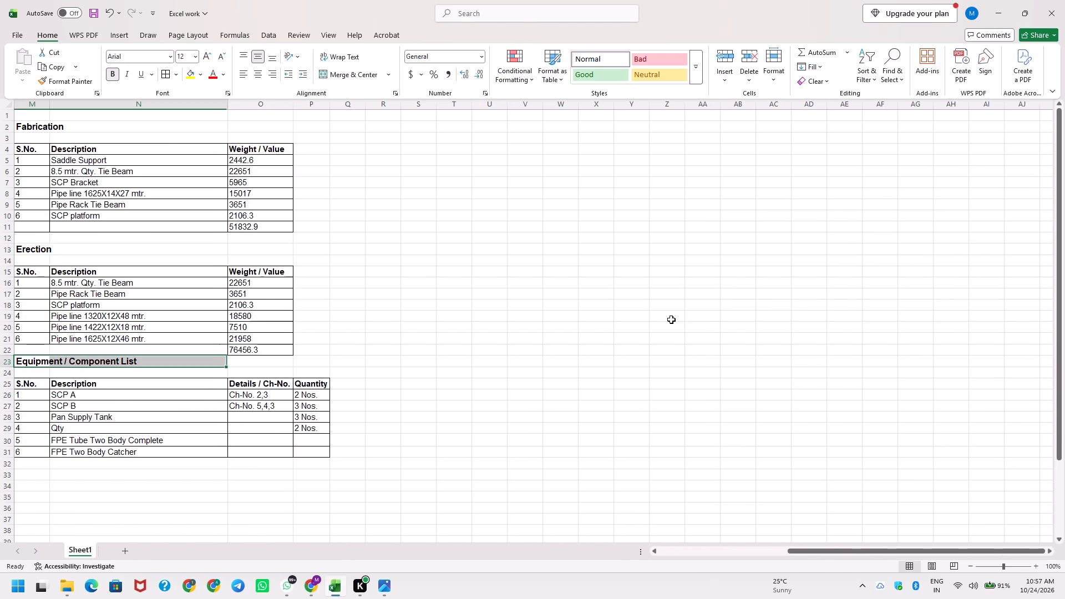
pyautogui.hotkey('shift', 'Down')
pyautogui.hotkey('shift', 'Down')
pyautogui.hotkey('shift', 'Down')
pyautogui.hotkey('shift', 'Down')
pyautogui.hotkey('shift', 'Down')
pyautogui.hotkey('shift', 'Down')
pyautogui.hotkey('shift', 'Down')
pyautogui.hotkey('shift', 'Down')
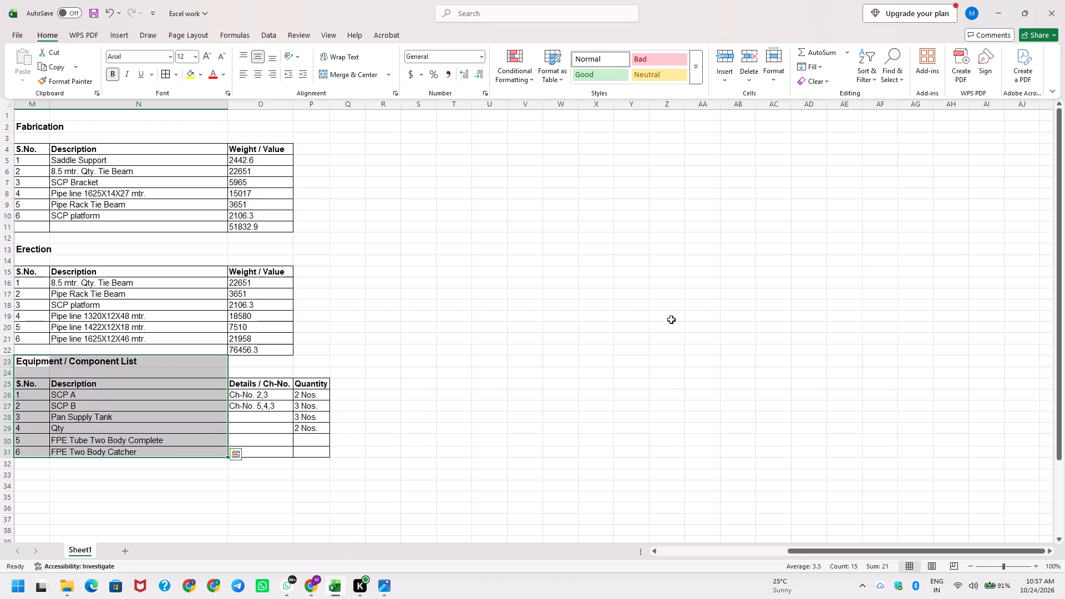
pyautogui.hotkey('shift', 'Right')
pyautogui.hotkey('shift', 'Right')
pyautogui.hotkey('ctrl', 'x')
pyautogui.press('Down')
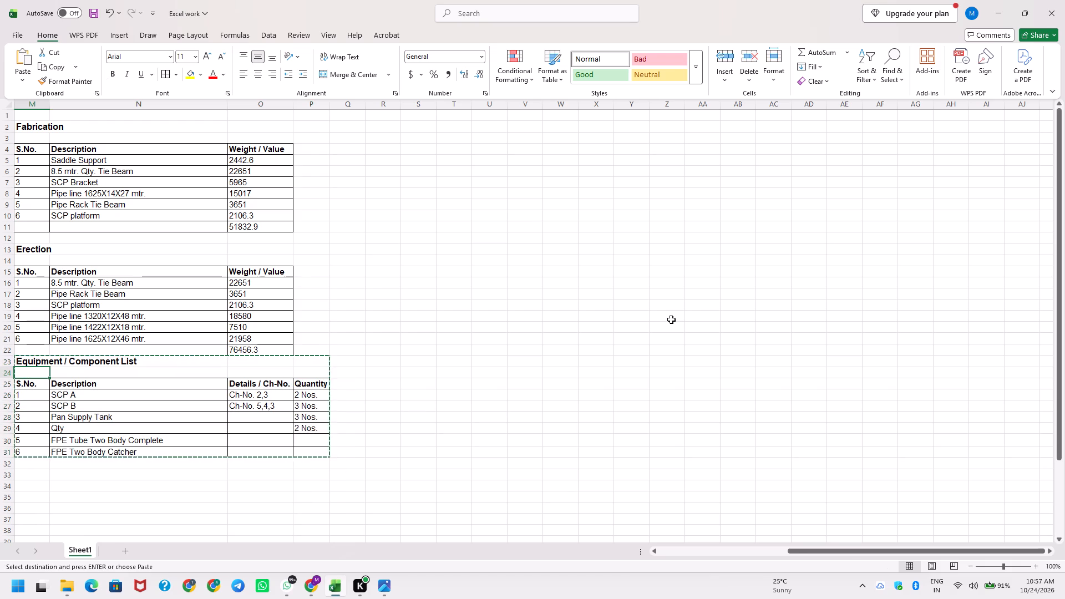
pyautogui.press('Down')
pyautogui.press('Return')
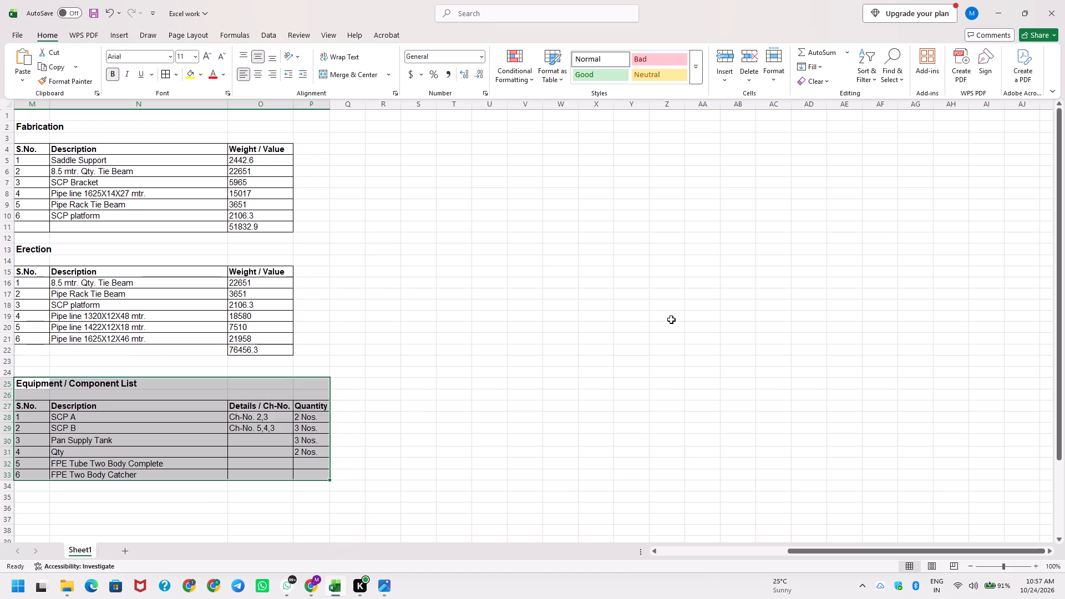
# Apply all borders to M22:N22, merge and center the cells, and enter "Total Weight" beside the Erection total.
pyautogui.press('Up')
pyautogui.press('Up')
pyautogui.press('Up')
pyautogui.hotkey('shift', 'Right')
pyautogui.hotkey('shift', 'Right')
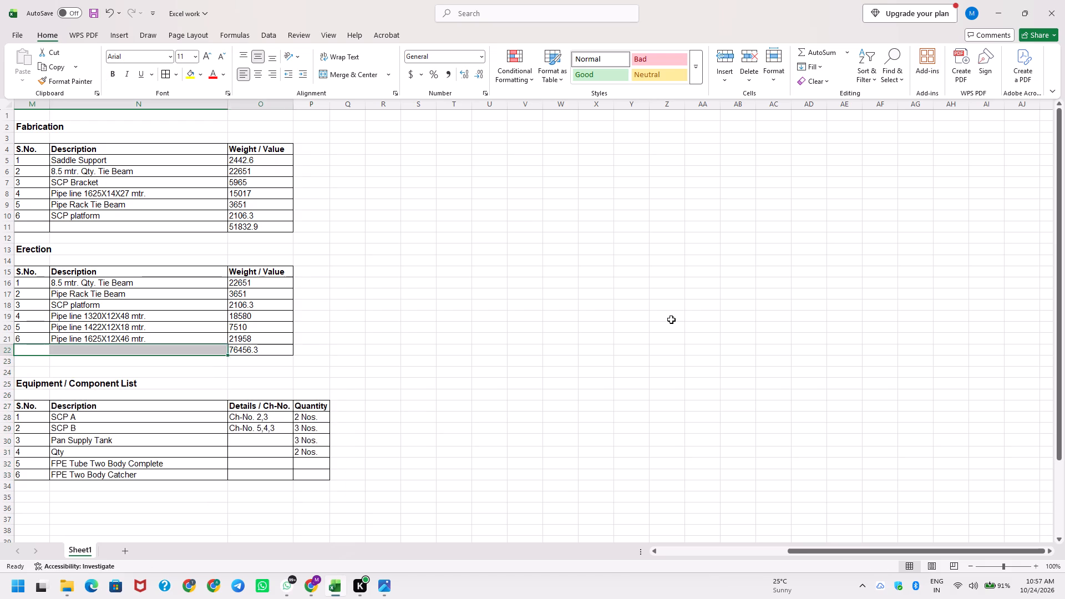
pyautogui.hotkey('shift', 'Left')
pyautogui.write('HBAHMC')
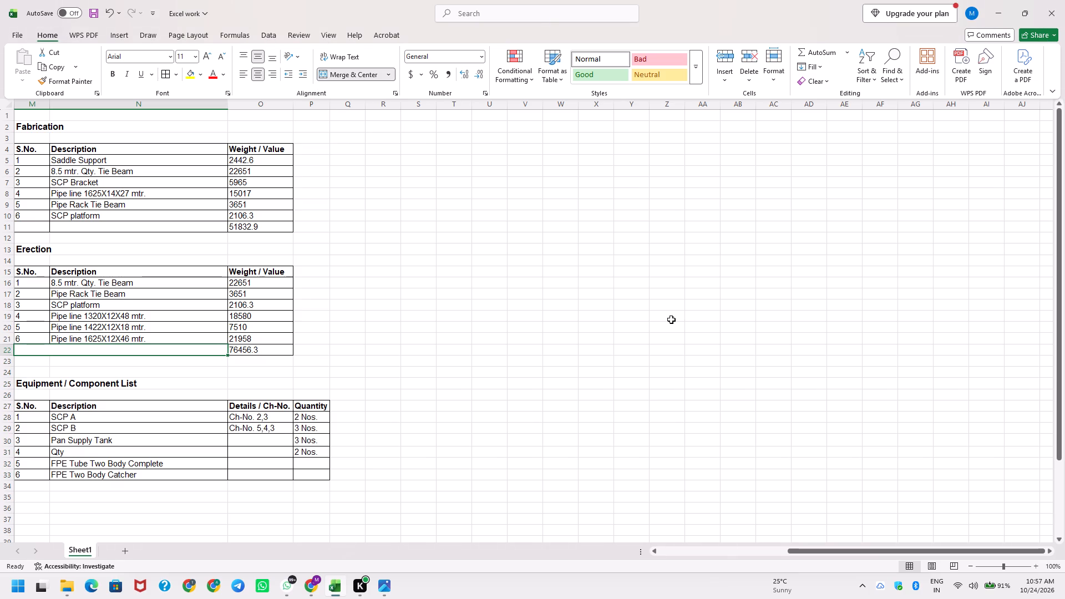
pyautogui.write('Total Weight')
pyautogui.press('Return')
pyautogui.press('Up')
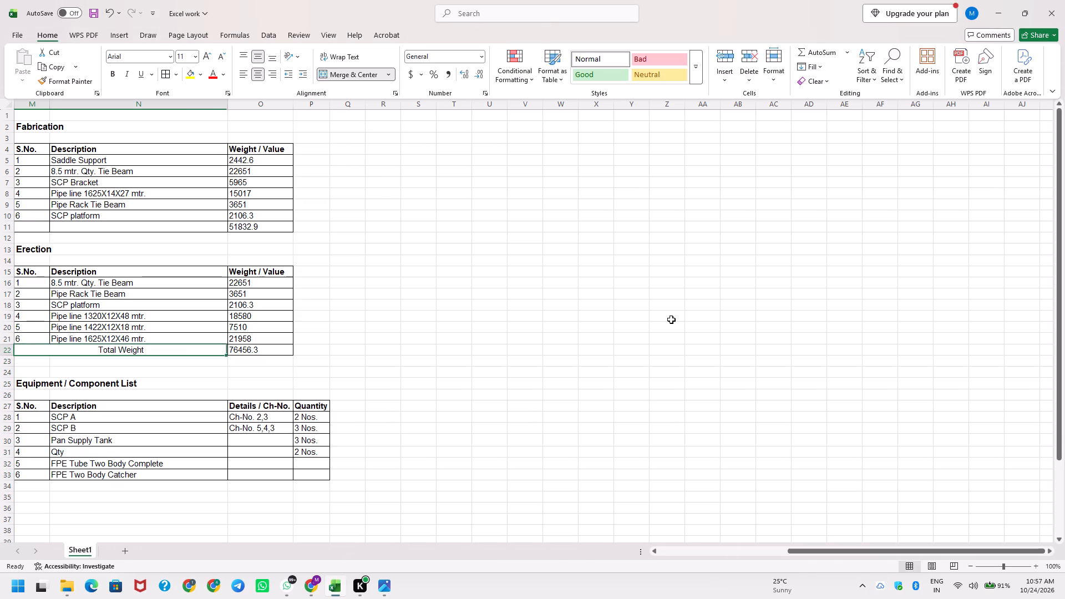
# Copy the Erection Total Weight row M22:O22 to row 34, directly below the Equipment / Component List table.
pyautogui.hotkey('shift', 'Right')
pyautogui.hotkey('ctrl', 'c')
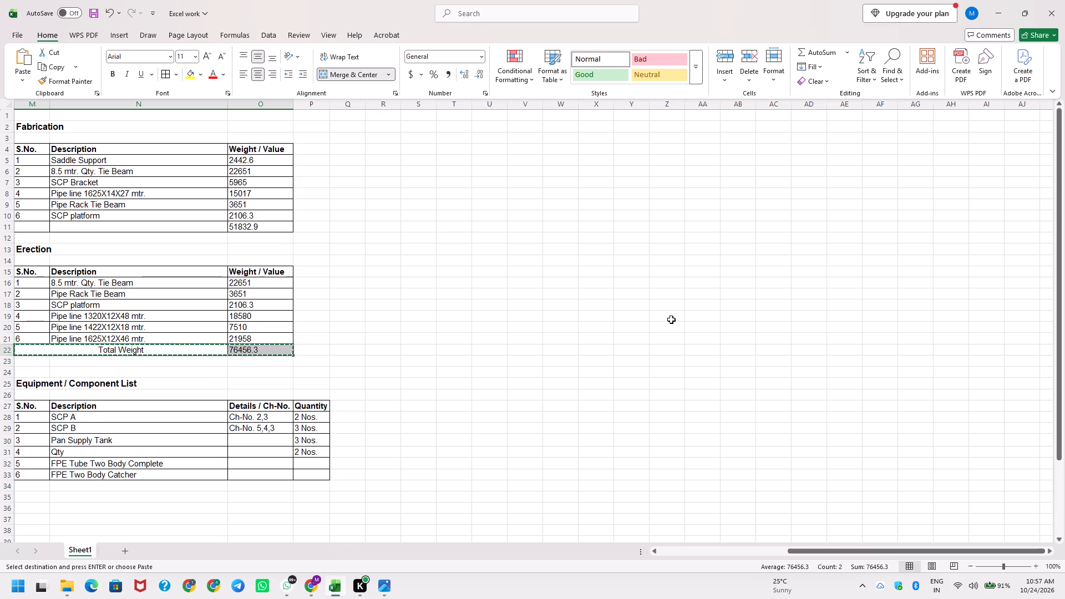
pyautogui.hotkey('ctrl', 'Down')
pyautogui.press('Down')
pyautogui.press('Down')
pyautogui.press('Down')
pyautogui.press('Down')
pyautogui.press('Down')
pyautogui.press('Down')
pyautogui.press('Down')
pyautogui.press('Down')
pyautogui.press('Down')
pyautogui.press('Return')
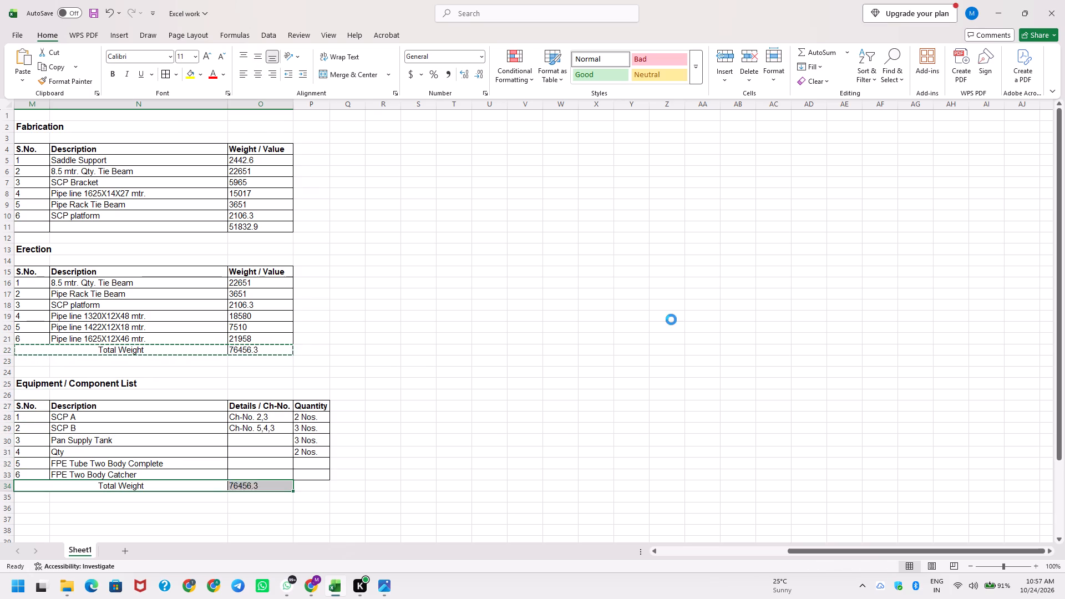
# Move the total formula from O34 to P34 under the Quantity column.
pyautogui.press('Right')
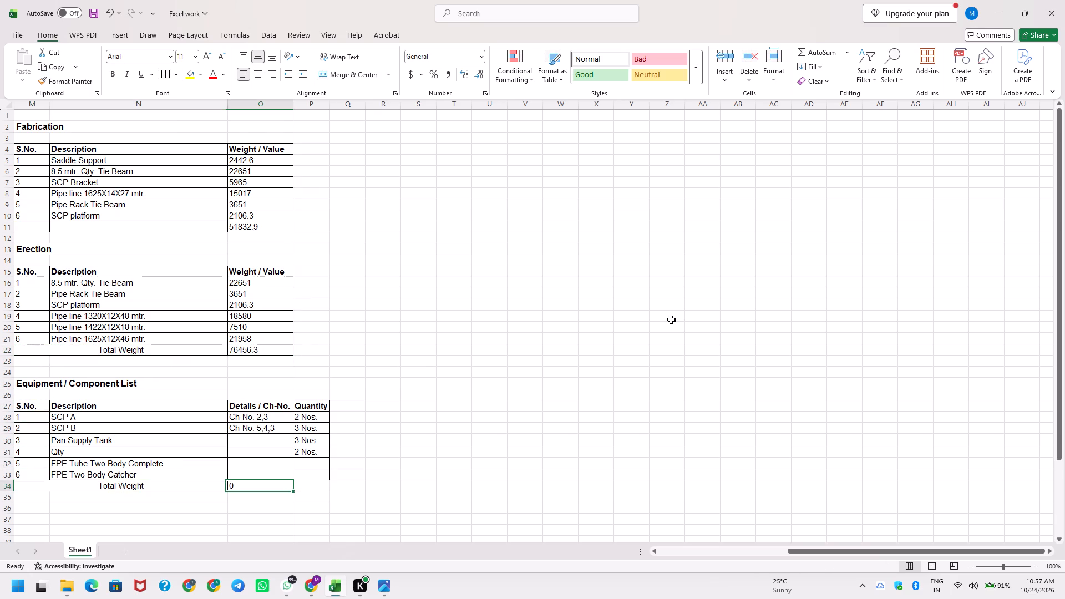
pyautogui.press('F2')
pyautogui.press('Escape')
pyautogui.hotkey('ctrl', 'x')
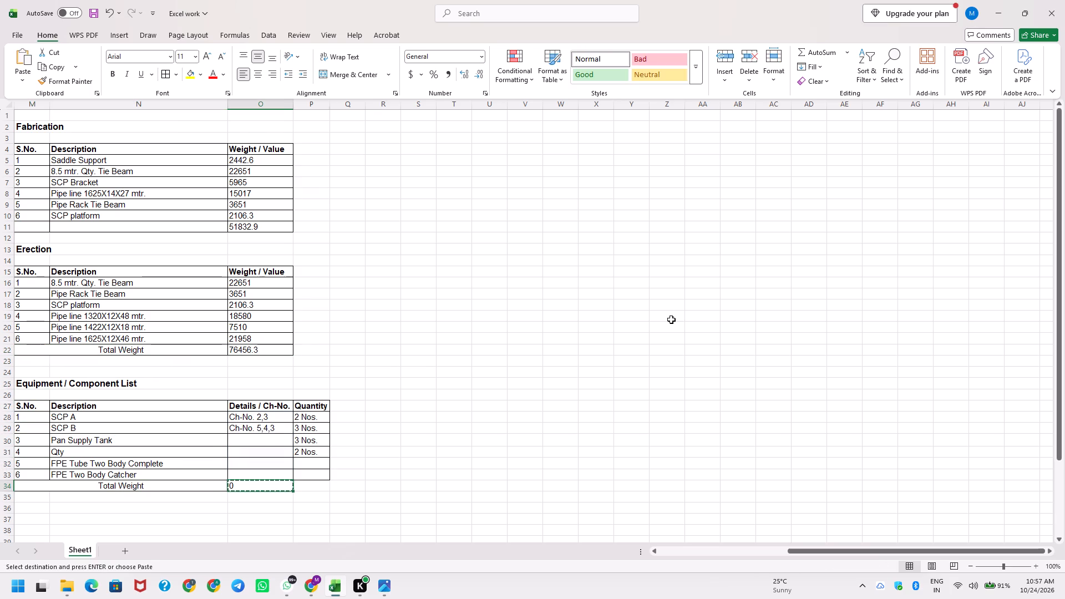
pyautogui.press('Right')
pyautogui.press('Return')
pyautogui.press('F2')
pyautogui.press('Escape')
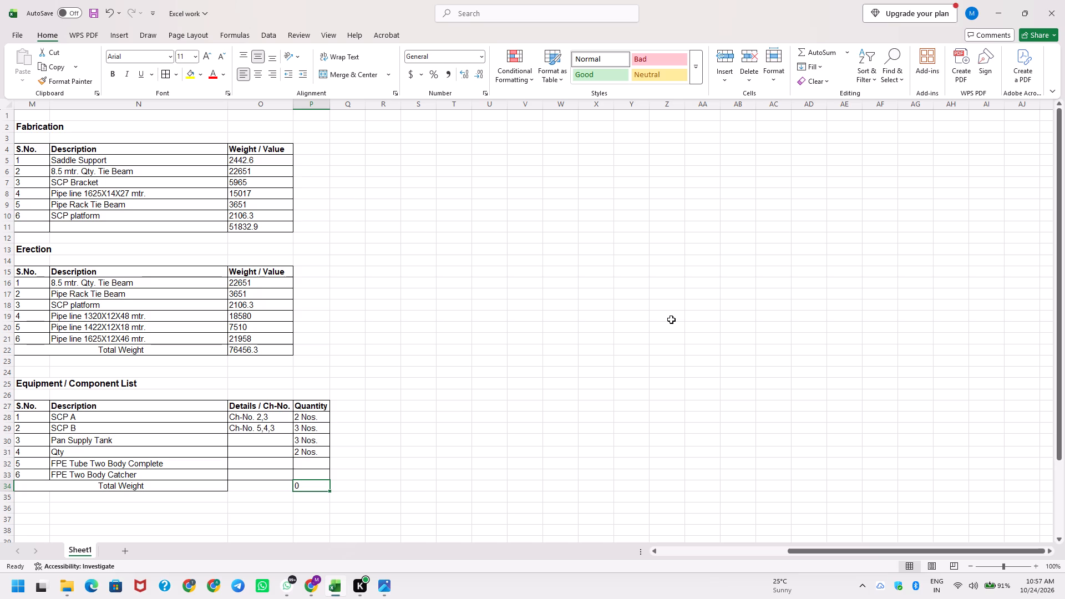
pyautogui.hotkey('alt', '=')
pyautogui.press('Escape')
# Undo the total formula move and the pasting of the Total Weight row beneath the Equipment / Component List table.
pyautogui.press('Escape')
pyautogui.press('Left')
pyautogui.hotkey('ctrl', 'z')
pyautogui.hotkey('ctrl', 'z')
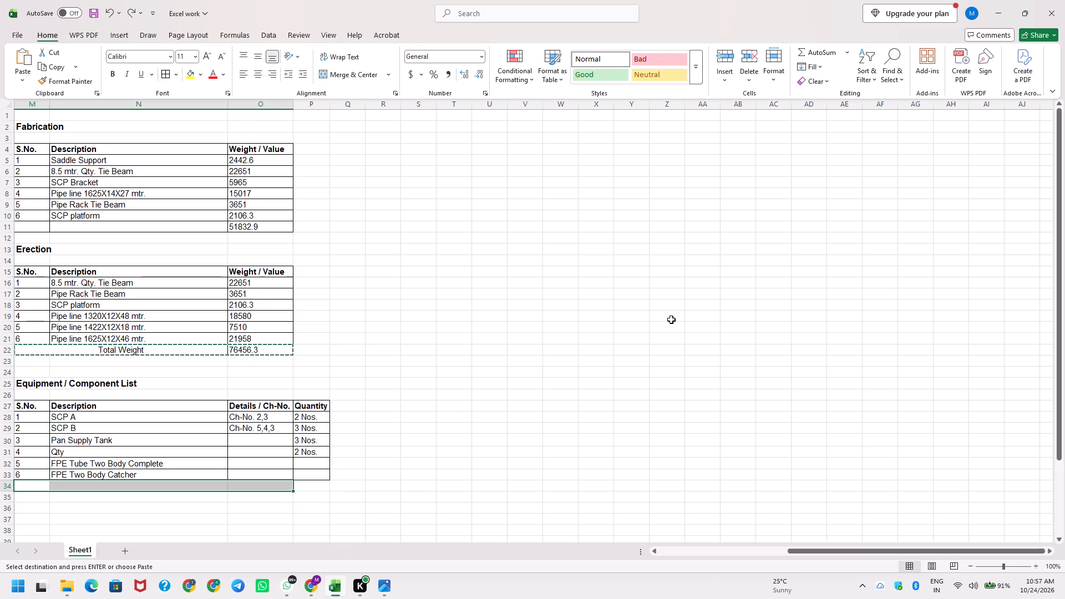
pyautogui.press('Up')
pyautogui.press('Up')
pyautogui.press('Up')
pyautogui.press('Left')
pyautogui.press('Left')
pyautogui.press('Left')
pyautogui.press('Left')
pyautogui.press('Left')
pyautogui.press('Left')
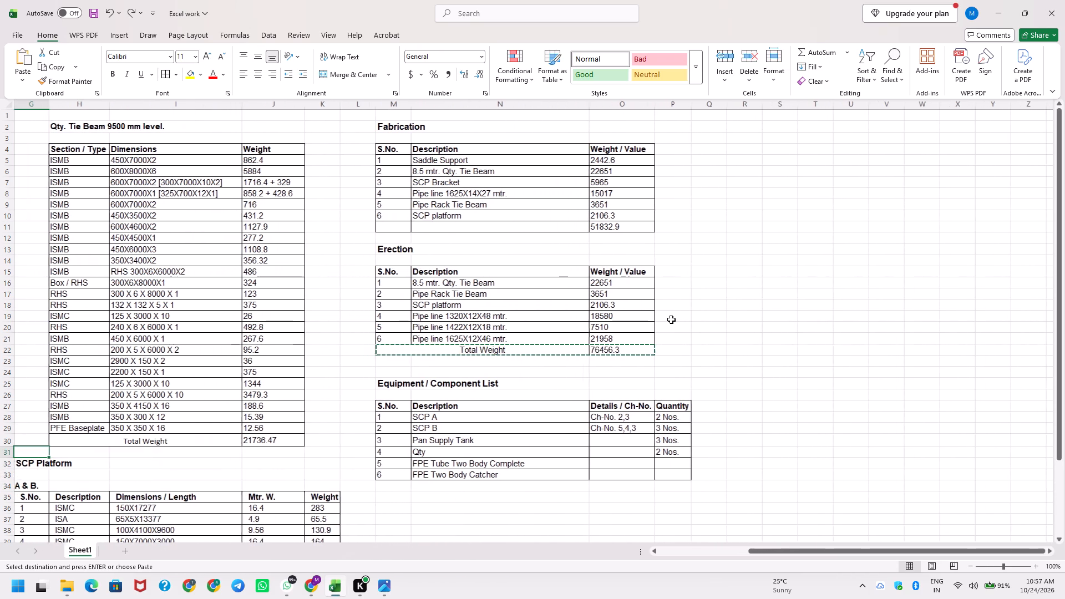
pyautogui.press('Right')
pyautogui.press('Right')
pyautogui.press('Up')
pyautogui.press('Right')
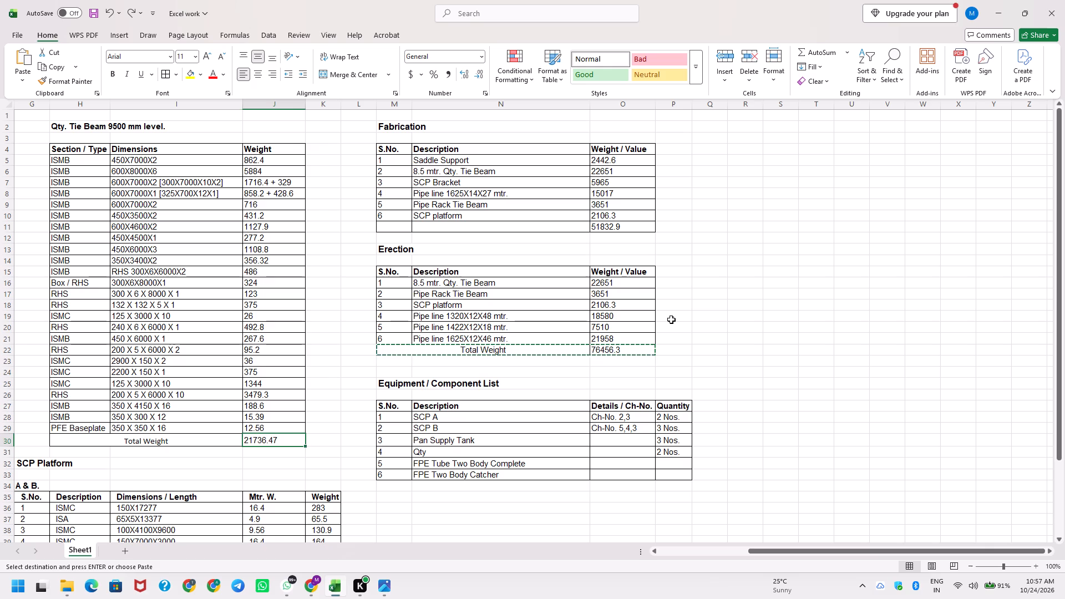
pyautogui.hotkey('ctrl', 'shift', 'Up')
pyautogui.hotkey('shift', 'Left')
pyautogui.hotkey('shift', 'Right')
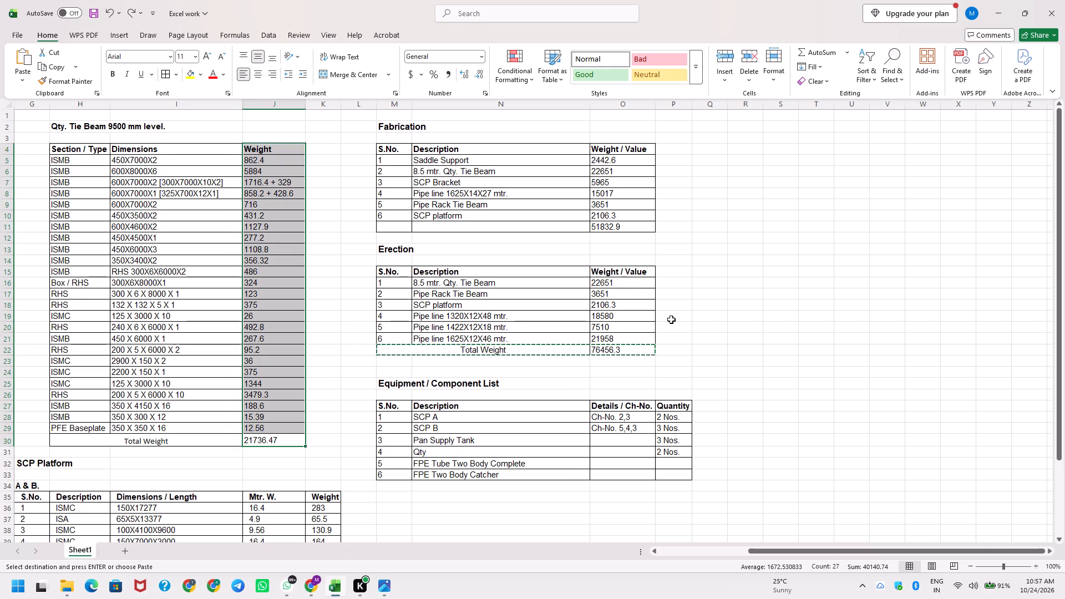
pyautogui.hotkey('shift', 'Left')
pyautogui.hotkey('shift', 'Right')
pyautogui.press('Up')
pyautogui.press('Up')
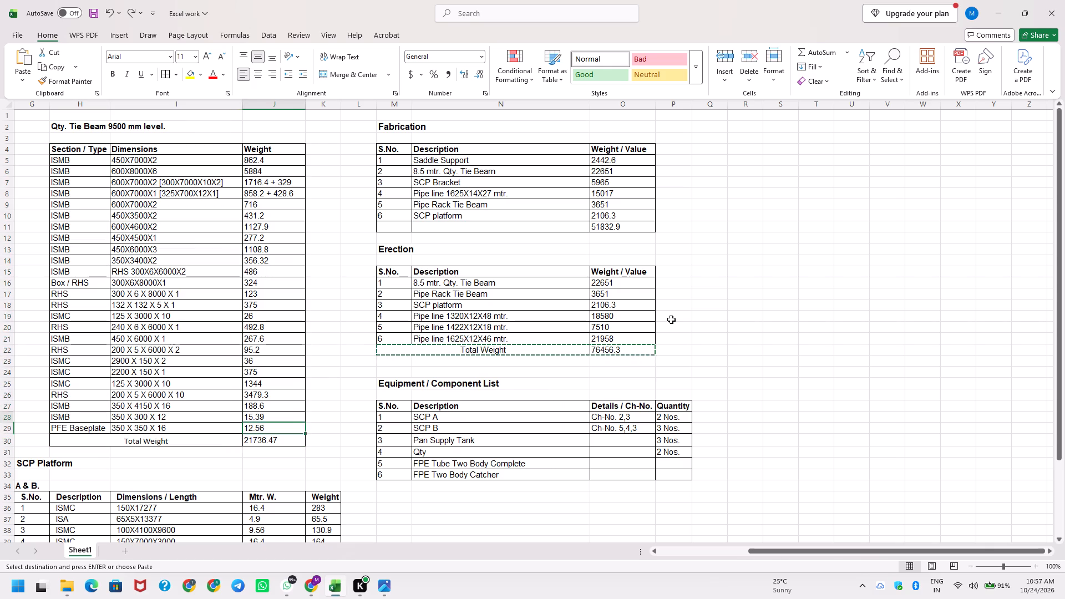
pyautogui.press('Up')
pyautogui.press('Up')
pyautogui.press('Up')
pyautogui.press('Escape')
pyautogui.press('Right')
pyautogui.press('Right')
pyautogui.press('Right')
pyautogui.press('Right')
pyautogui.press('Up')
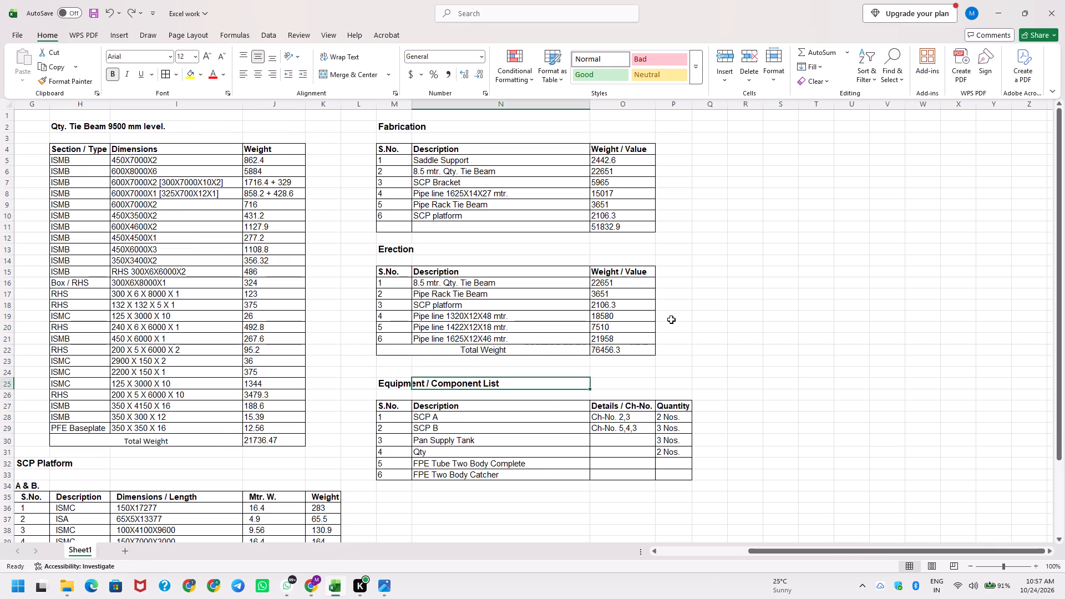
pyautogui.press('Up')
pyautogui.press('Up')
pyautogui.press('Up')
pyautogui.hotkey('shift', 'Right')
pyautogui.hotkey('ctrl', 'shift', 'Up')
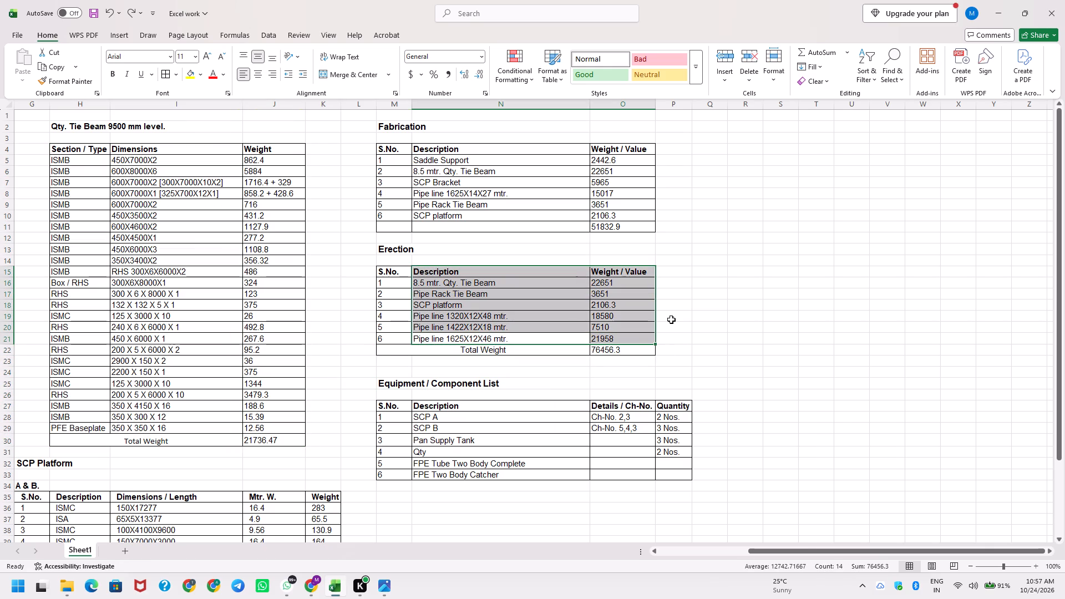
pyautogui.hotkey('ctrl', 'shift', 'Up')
# Center-align the Fabrication, Erection and Equipment / Component List tables across M1:P33.
pyautogui.press('Down')
pyautogui.press('Down')
pyautogui.press('Down')
pyautogui.press('Down')
pyautogui.press('Down')
pyautogui.press('Down')
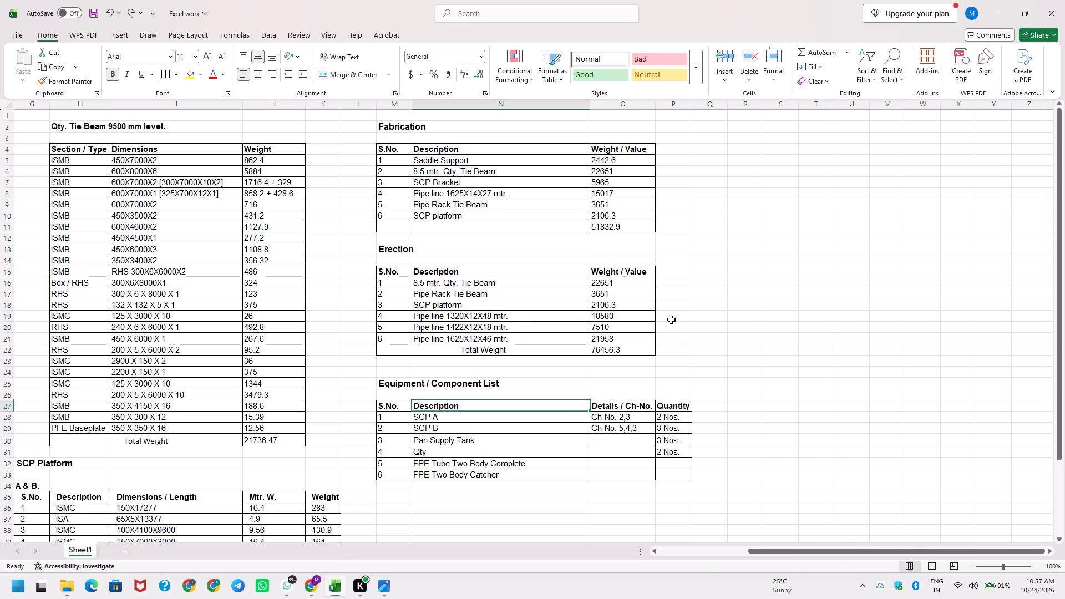
pyautogui.press('Down')
pyautogui.hotkey('ctrl', 'Down')
pyautogui.press('Right')
pyautogui.press('Right')
pyautogui.hotkey('ctrl', 'shift', 'Up')
pyautogui.hotkey('ctrl', 'shift', 'Left')
pyautogui.hotkey('ctrl', 'shift', 'Up')
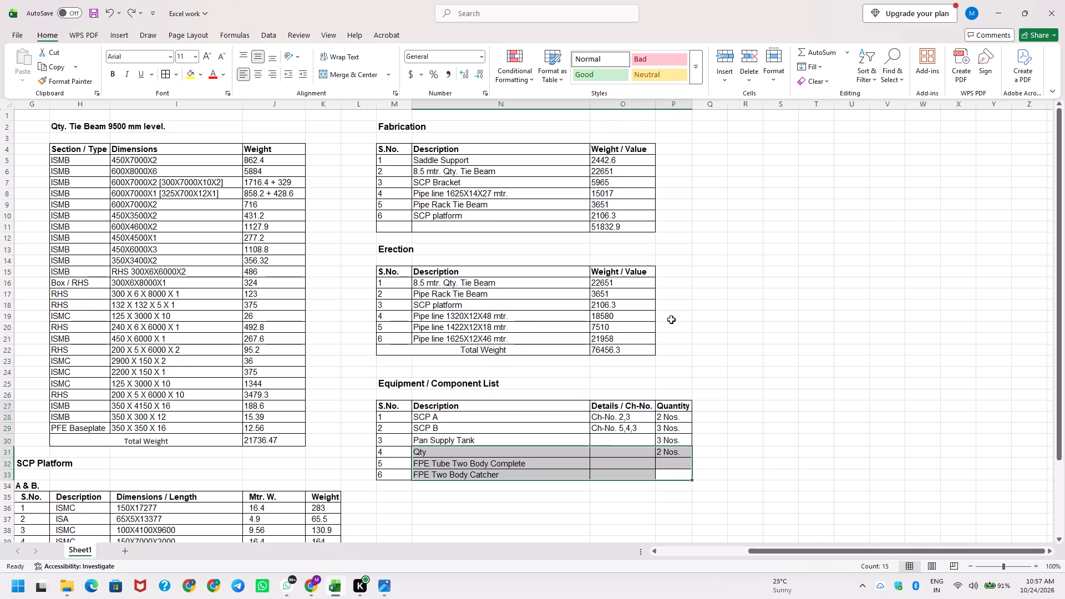
pyautogui.hotkey('ctrl', 'shift', 'Up')
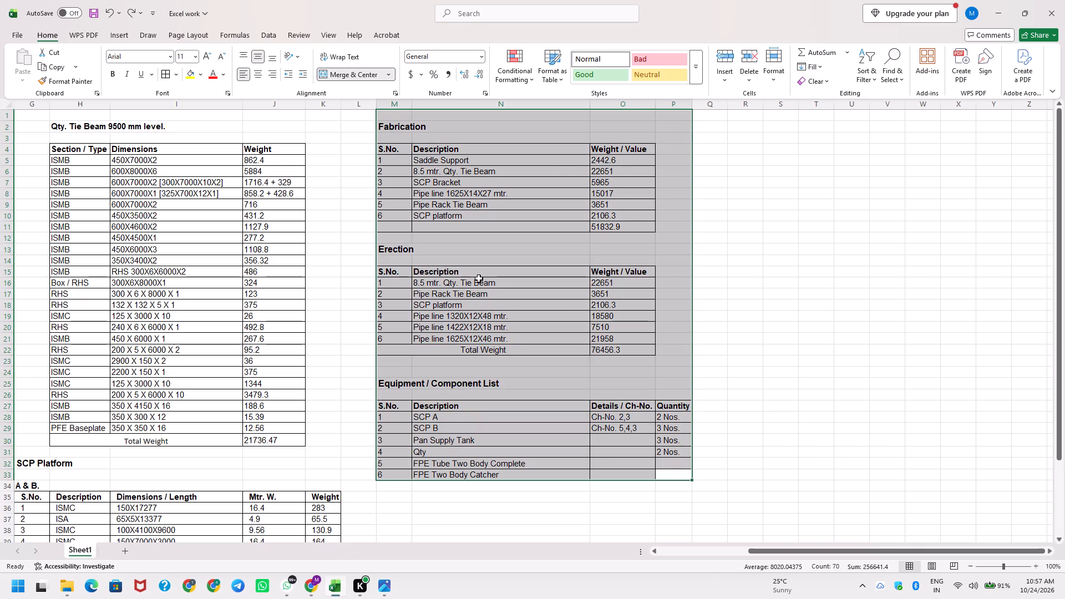
pyautogui.click(261, 74)
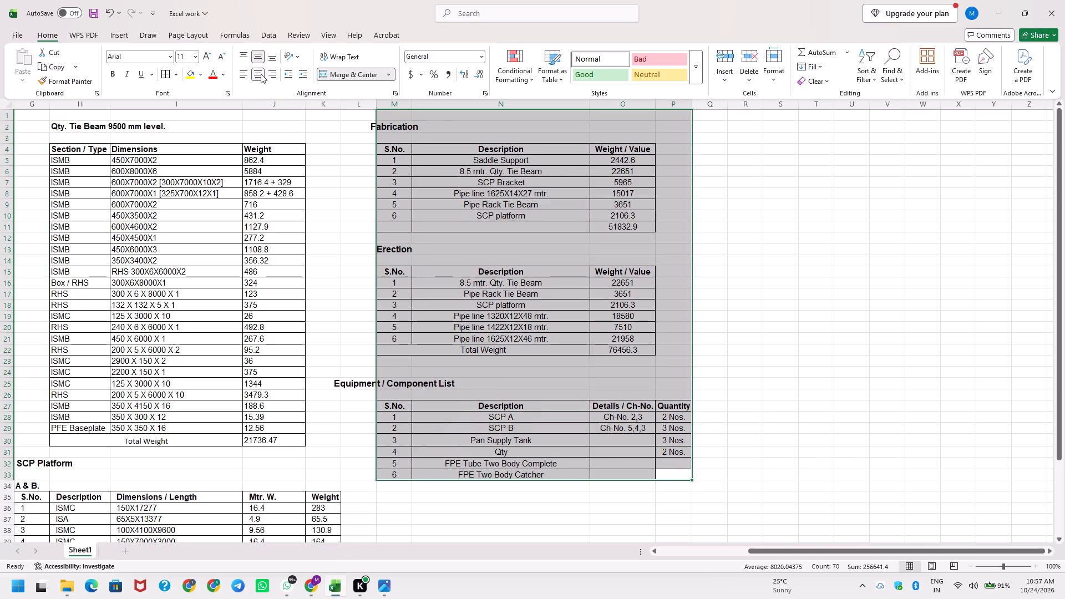
# Left-align the Equipment / Component List, Fabrication and Erection headings in column M.
pyautogui.click(393, 380)
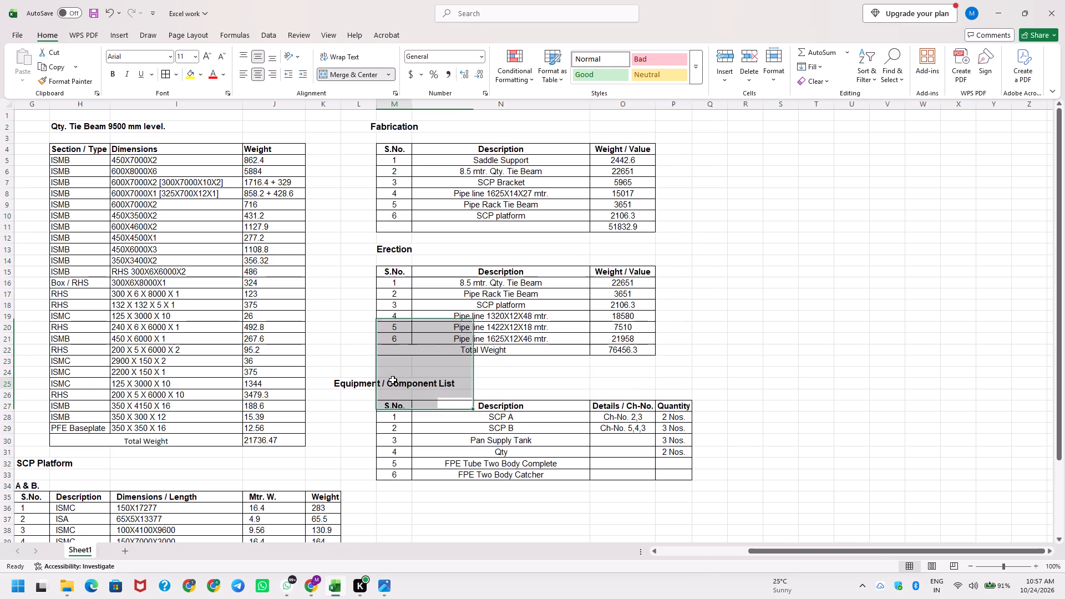
pyautogui.click(245, 74)
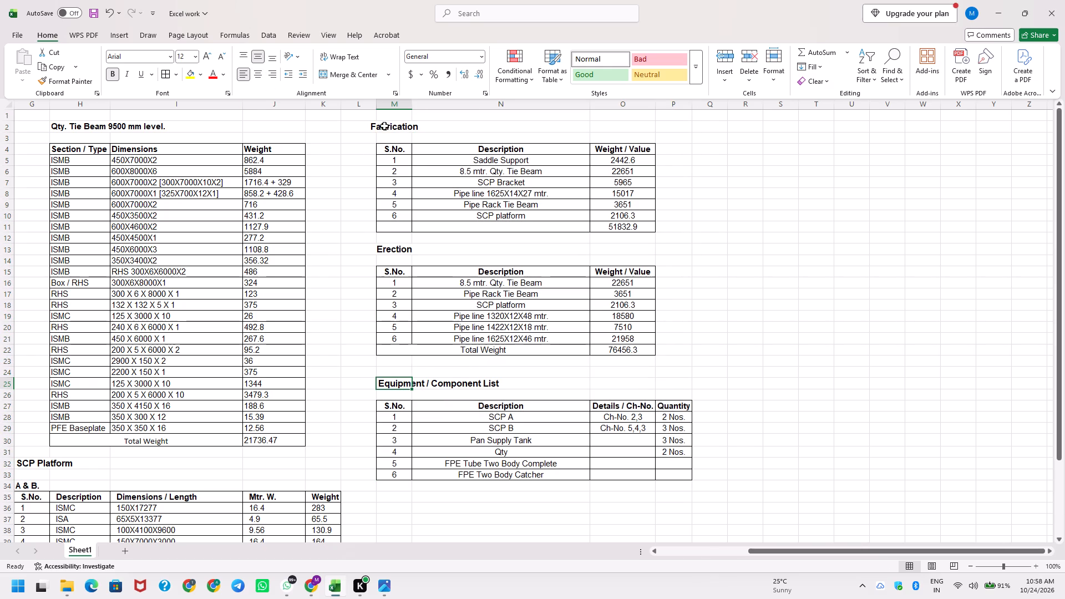
pyautogui.click(386, 124)
pyautogui.click(246, 72)
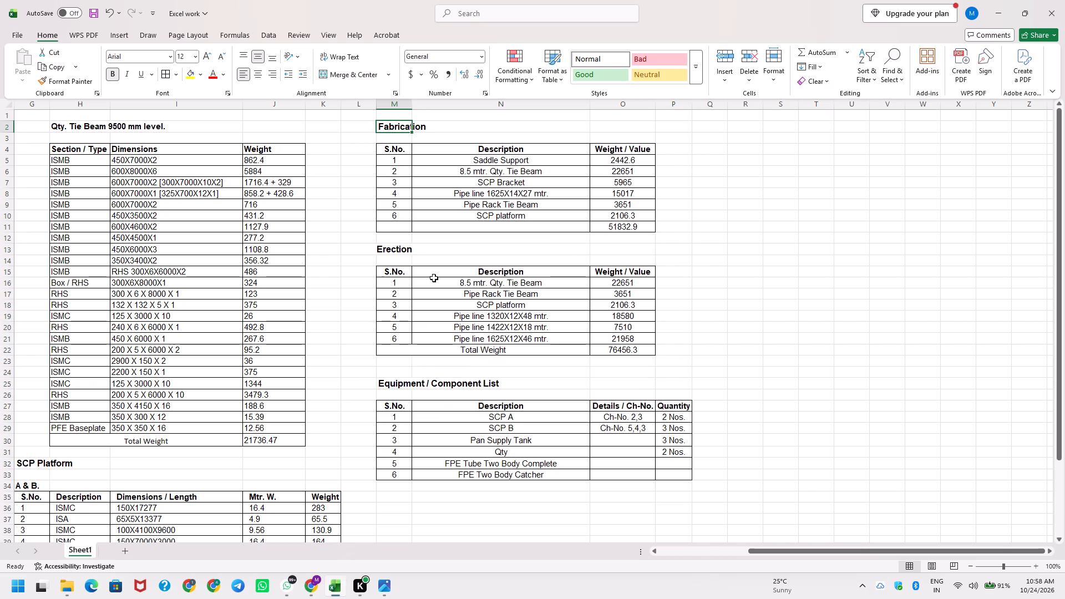
pyautogui.click(398, 255)
pyautogui.click(242, 75)
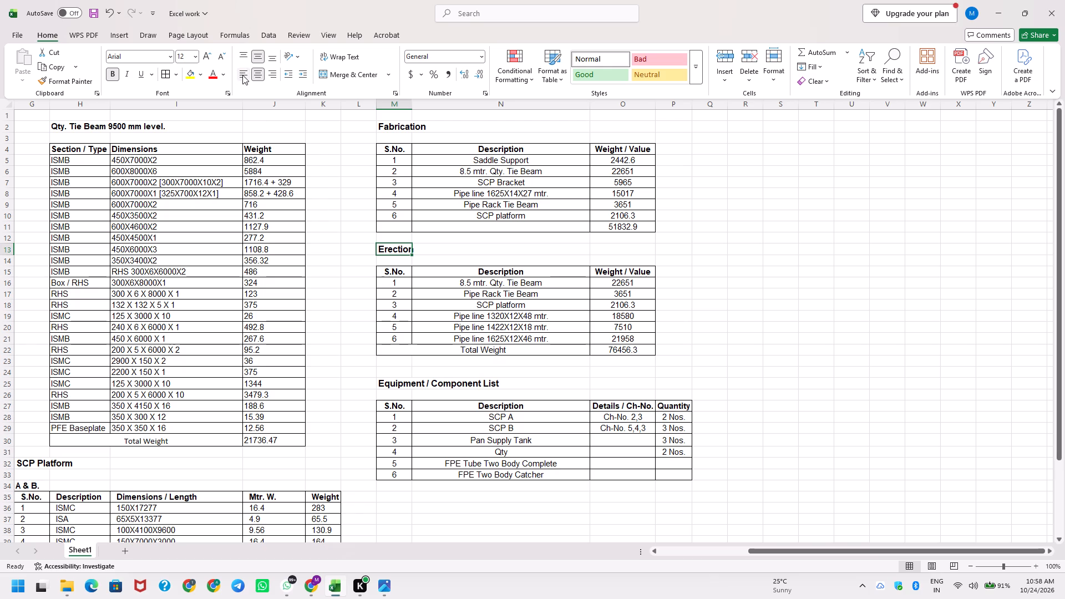
# Center-align the Qty. Tie Beam 9500 mm level table, H4:J30, including its Total Weight row.
pyautogui.scroll(-1, 224, 339)
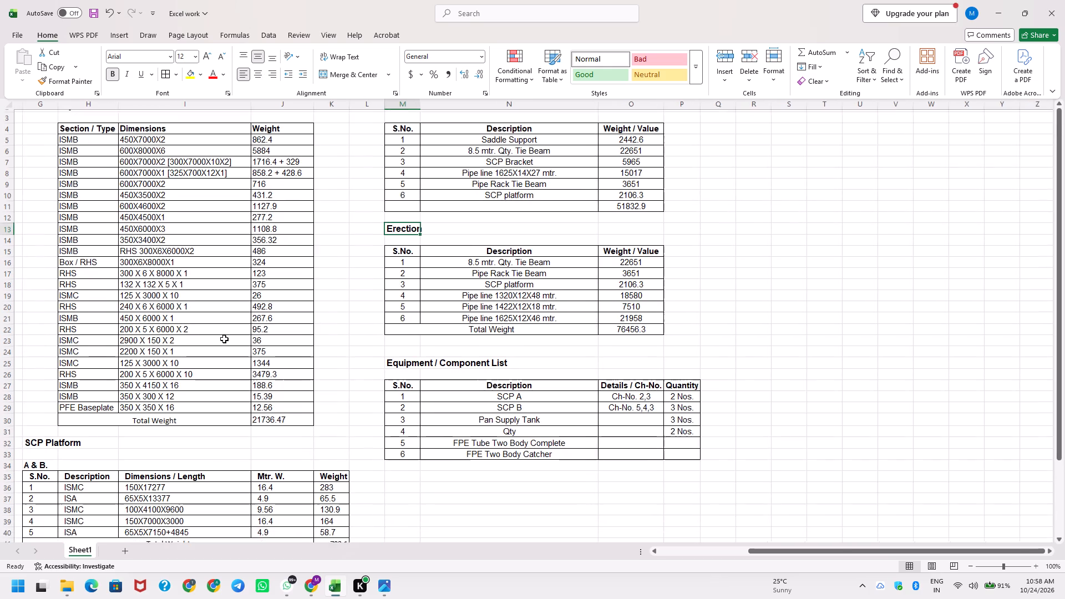
pyautogui.scroll(-1, 224, 339)
pyautogui.click(258, 413)
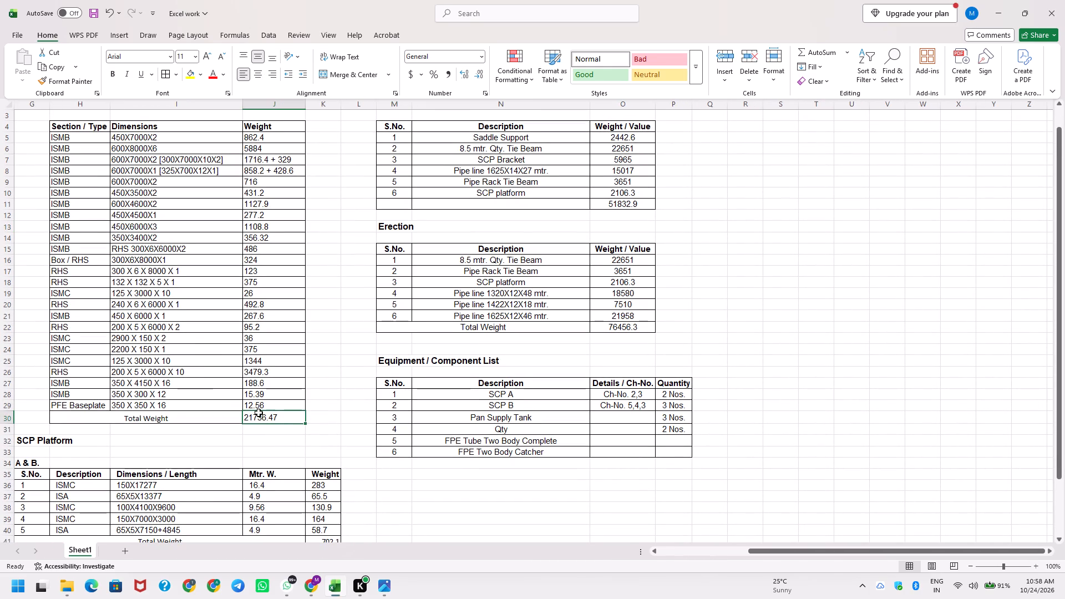
pyautogui.hotkey('ctrl', 'shift', 'Up')
pyautogui.hotkey('shift', 'Left')
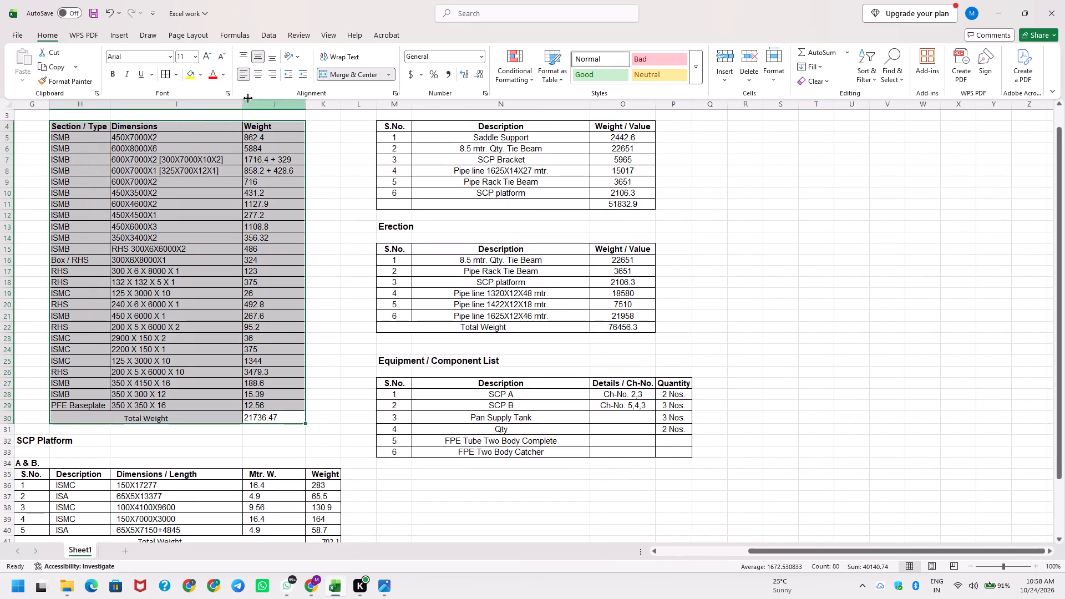
pyautogui.click(259, 78)
# Center-align the SCP Platform table, G35:K41, including its Total Weight row.
pyautogui.scroll(-1, 324, 293)
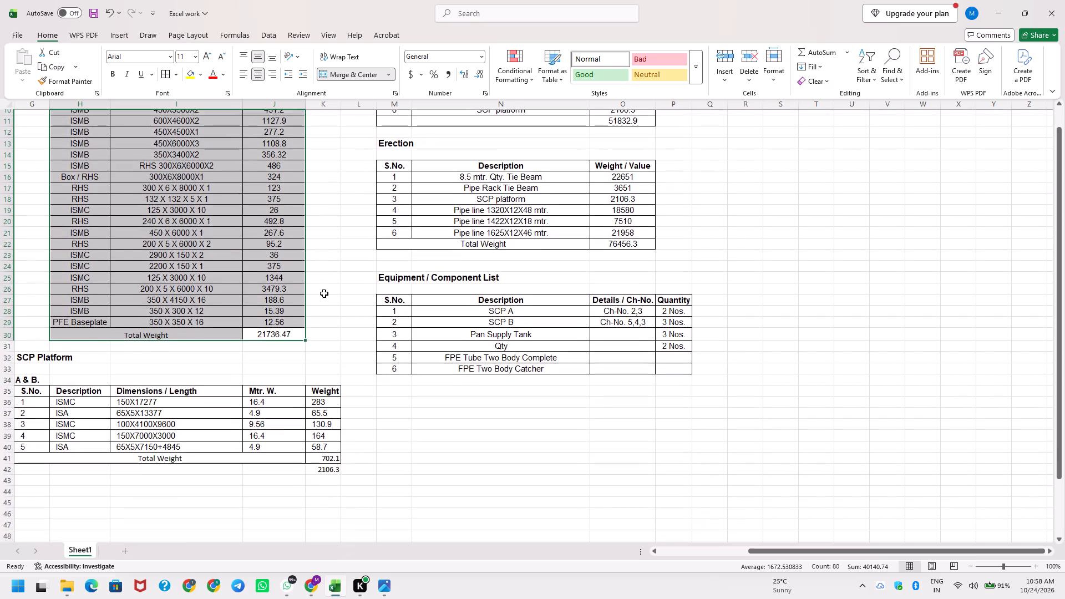
pyautogui.scroll(-1, 318, 399)
pyautogui.click(326, 440)
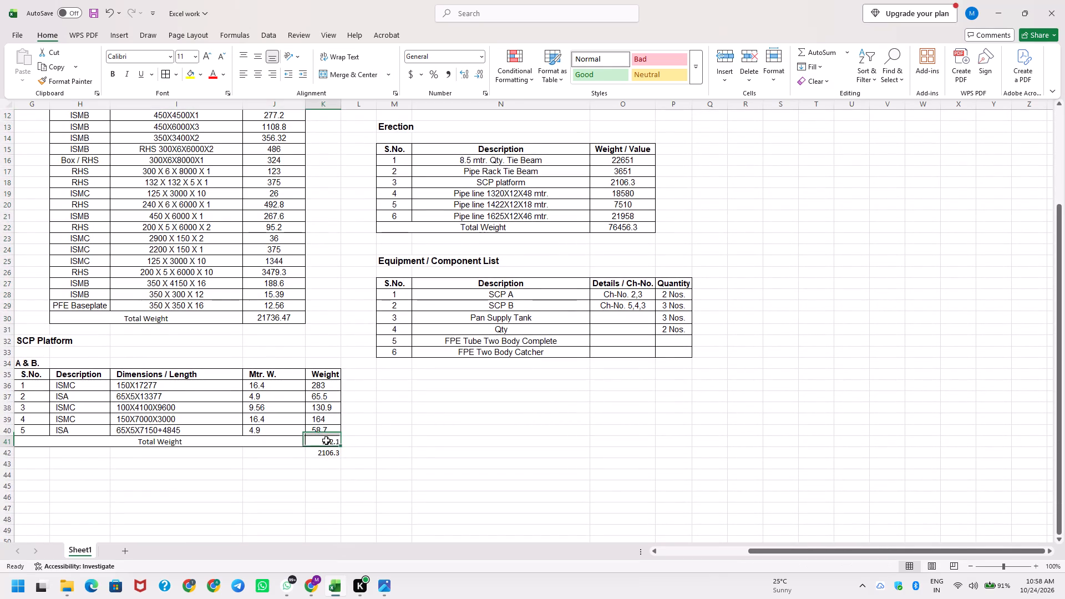
pyautogui.hotkey('ctrl', 'shift', 'Up')
pyautogui.hotkey('ctrl', 'shift', 'Left')
pyautogui.hotkey('shift', 'Up')
pyautogui.hotkey('shift', 'Down')
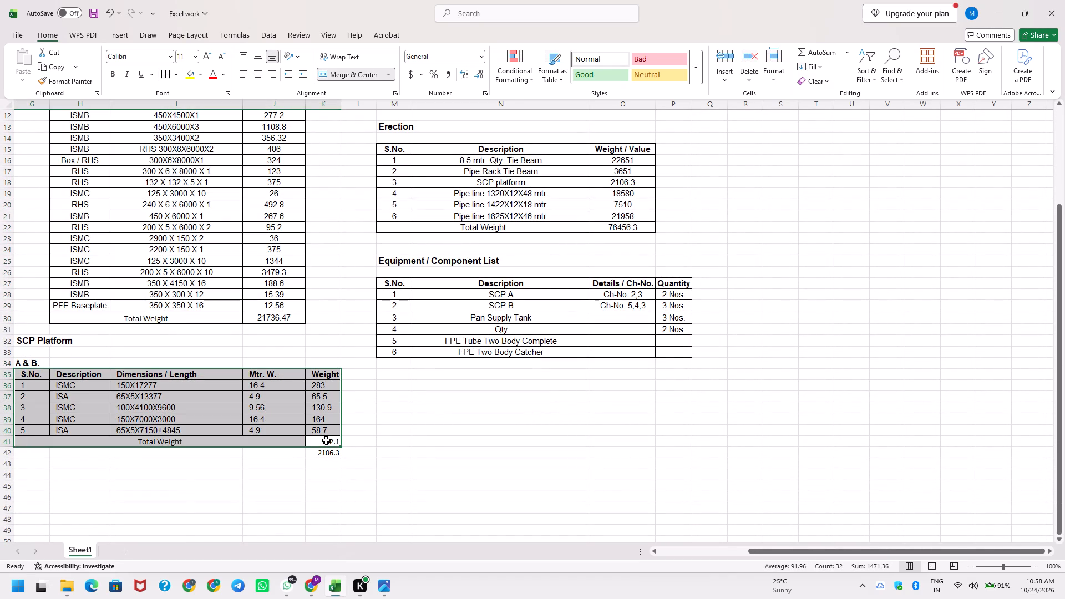
pyautogui.click(261, 77)
# Center-align the stacked tables in B15:E45, from Saddle for 1300 NB down to the Additional Items total.
pyautogui.hscroll(2, 285, 189)
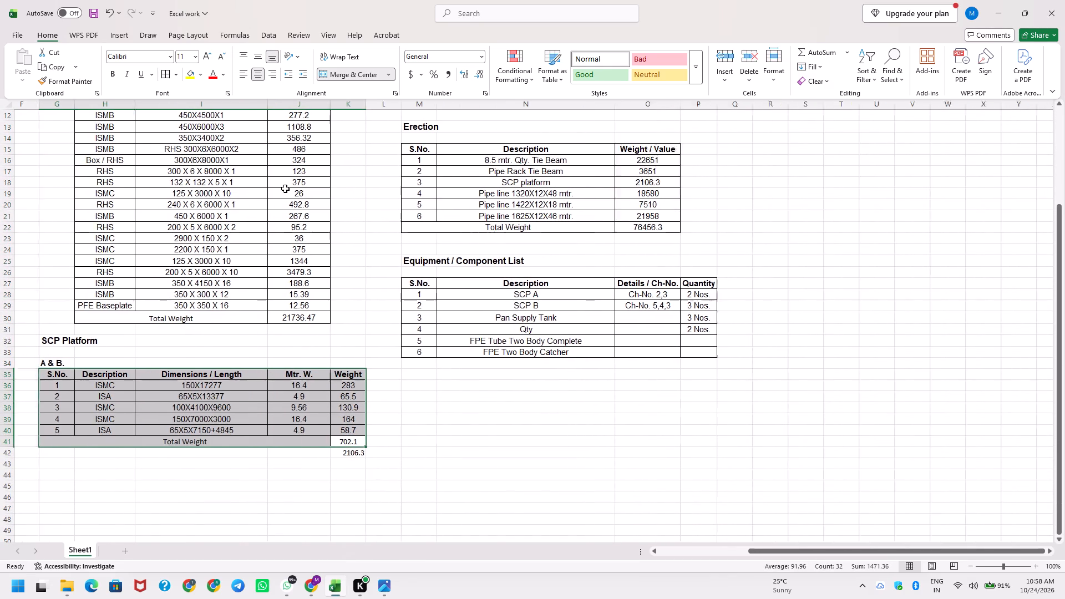
pyautogui.hscroll(2, 285, 189)
pyautogui.click(282, 486)
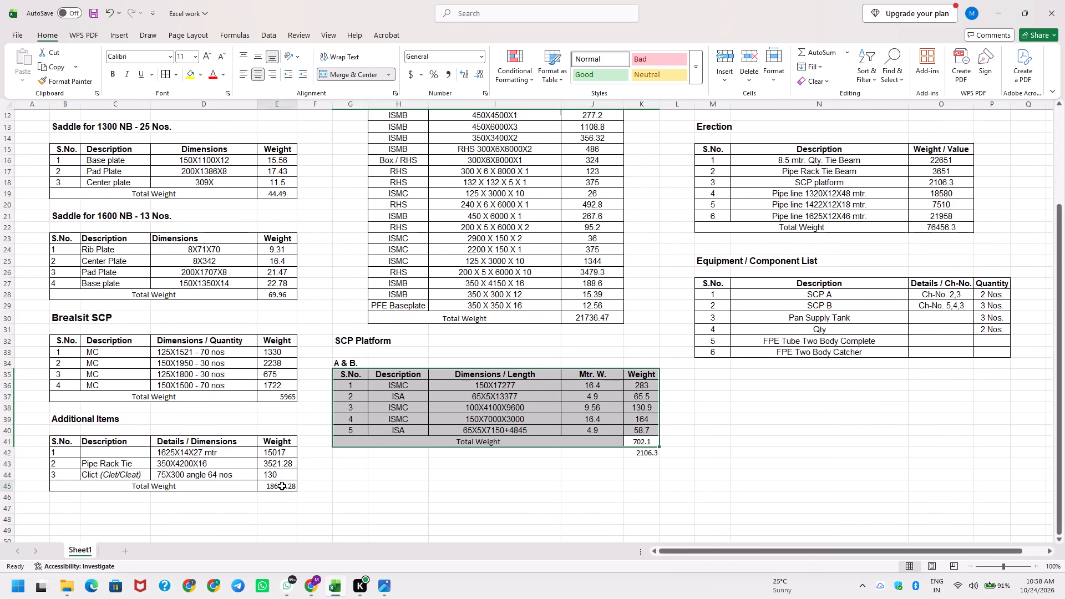
pyautogui.hotkey('ctrl', 'shift', 'Up')
pyautogui.hotkey('ctrl', 'shift', 'Up')
pyautogui.hotkey('ctrl', 'shift', 'Up')
pyautogui.hotkey('ctrl', 'shift', 'Up')
pyautogui.hotkey('ctrl', 'shift', 'Up')
pyautogui.hotkey('ctrl', 'shift', 'Up')
pyautogui.hotkey('ctrl', 'shift', 'Up')
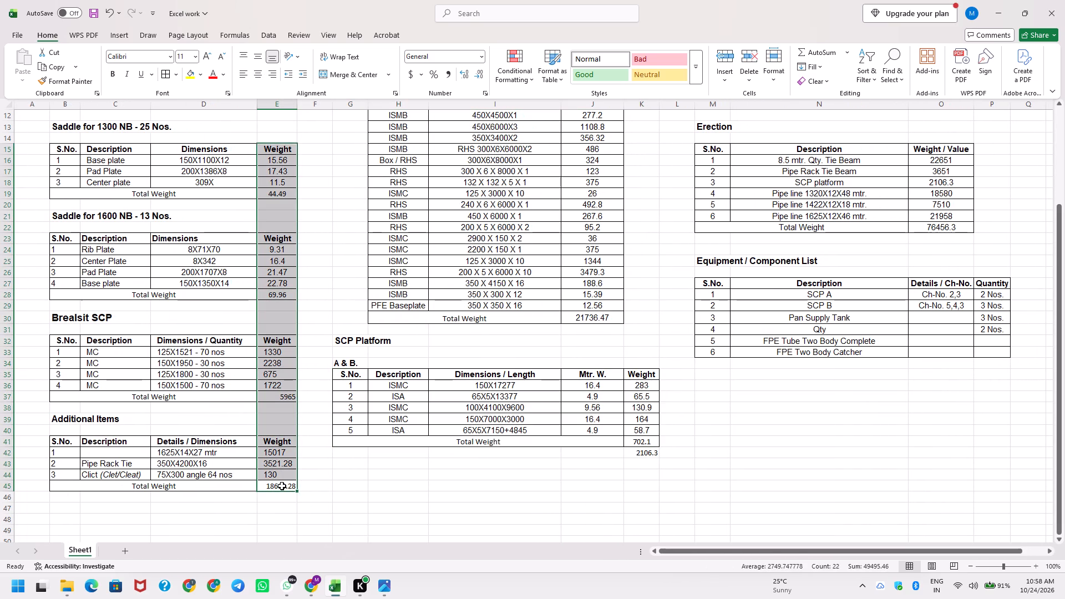
pyautogui.hotkey('shift', 'Left')
pyautogui.hotkey('shift', 'Left')
pyautogui.hotkey('shift', 'Right')
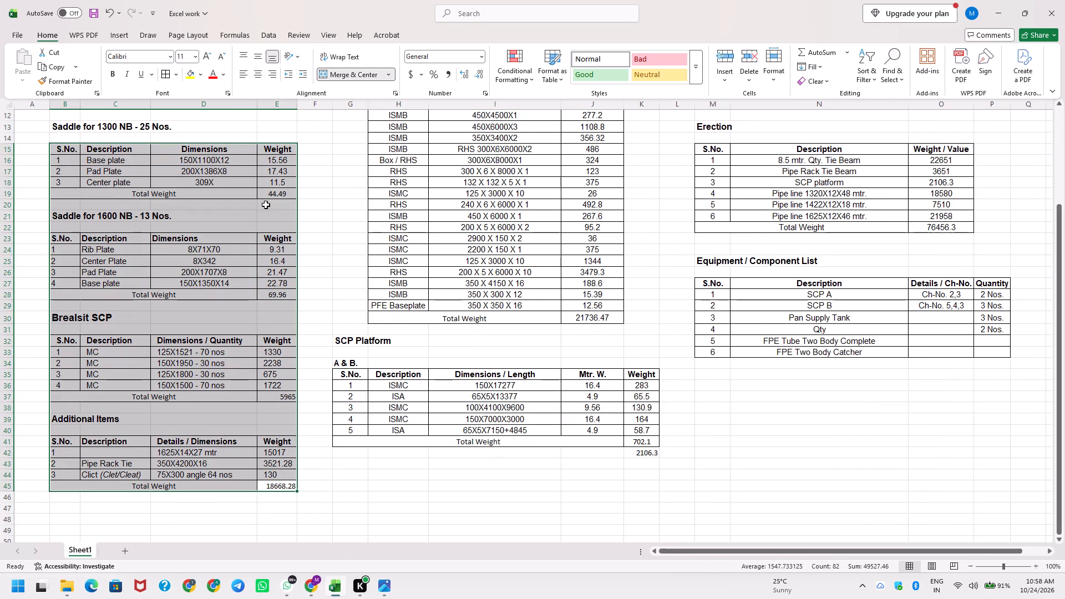
pyautogui.click(257, 80)
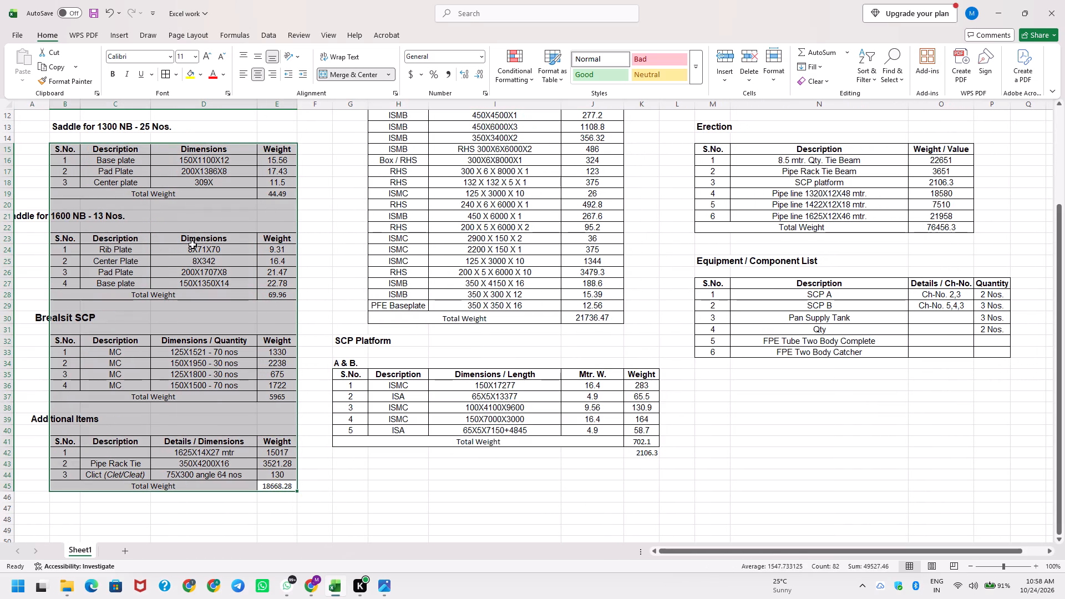
# Left-align the "Saddle for 1600 NB - 13 Nos." and "Brealsit SCP" headings in column B.
pyautogui.click(50, 212)
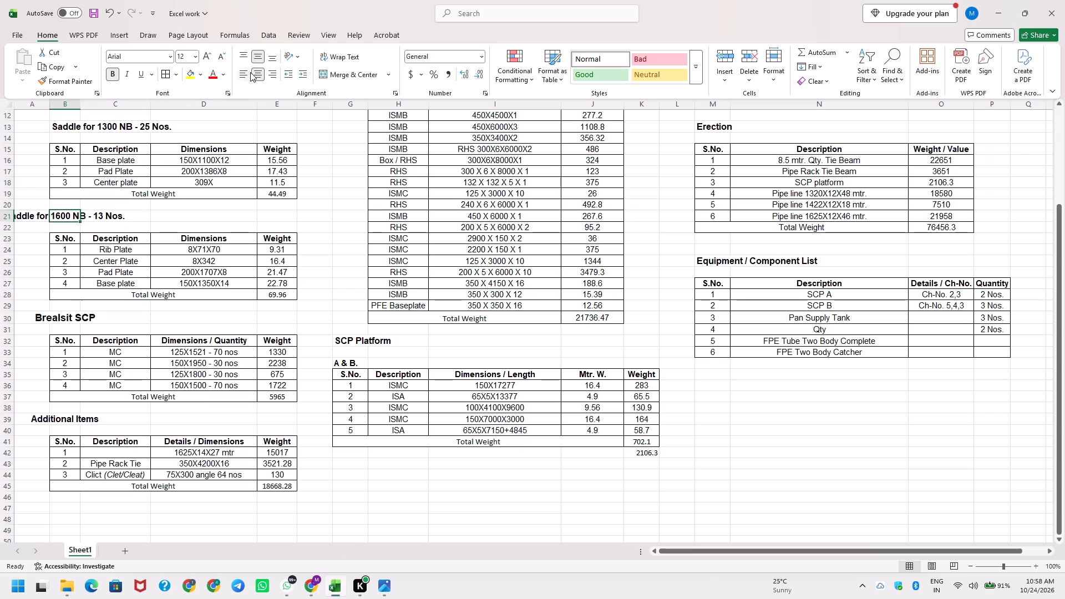
pyautogui.moveTo(252, 72); pyautogui.dragTo(240, 76)
pyautogui.click(240, 76)
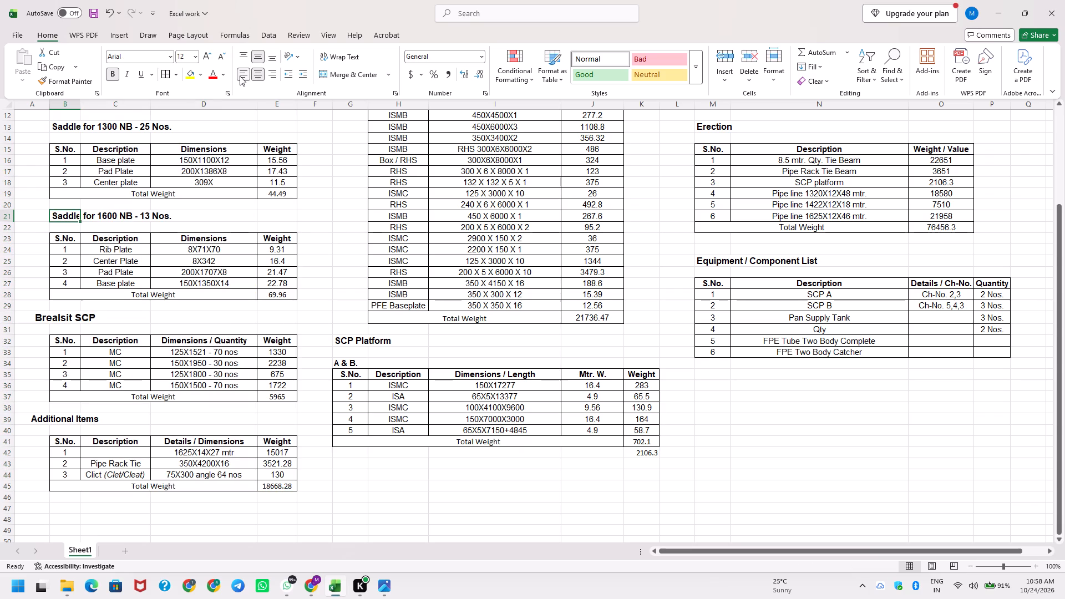
pyautogui.click(75, 318)
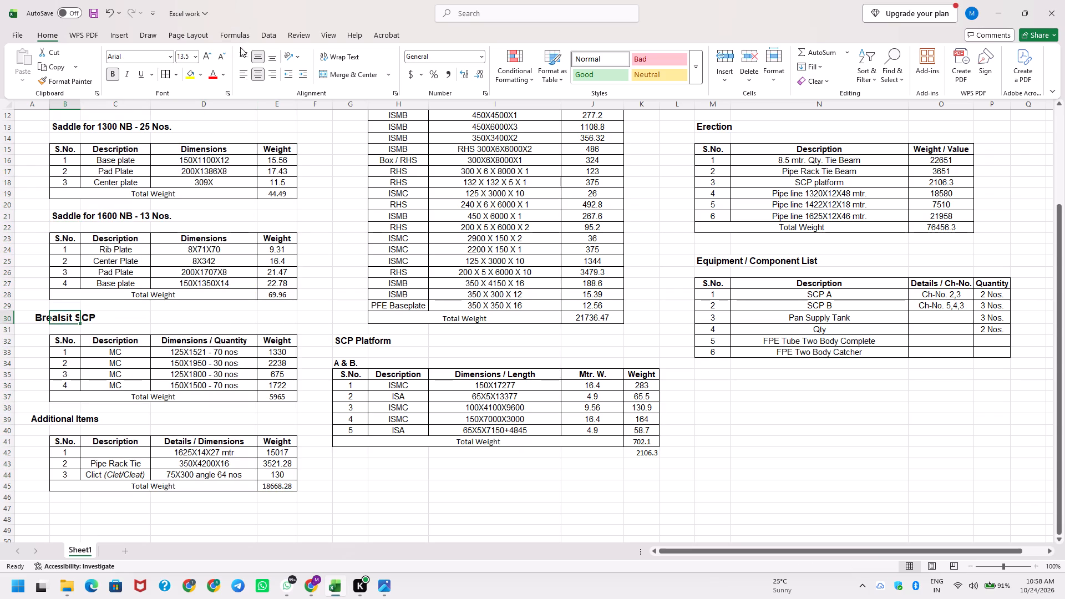
# Left-align the "Brealsit SCP" and "Additional Items" headings in column B.
pyautogui.click(240, 72)
pyautogui.click(58, 418)
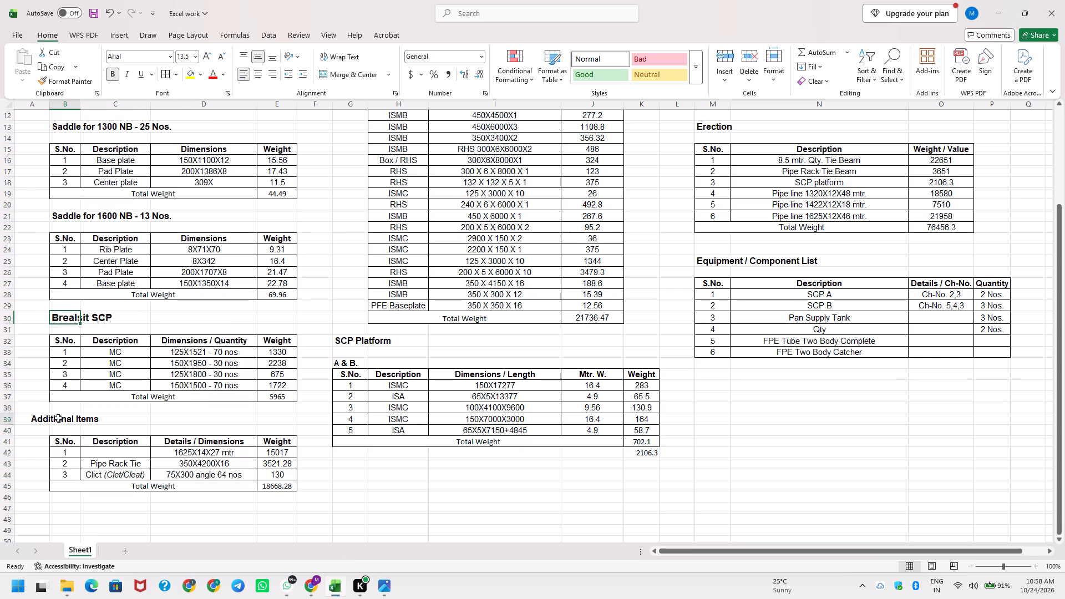
pyautogui.click(245, 79)
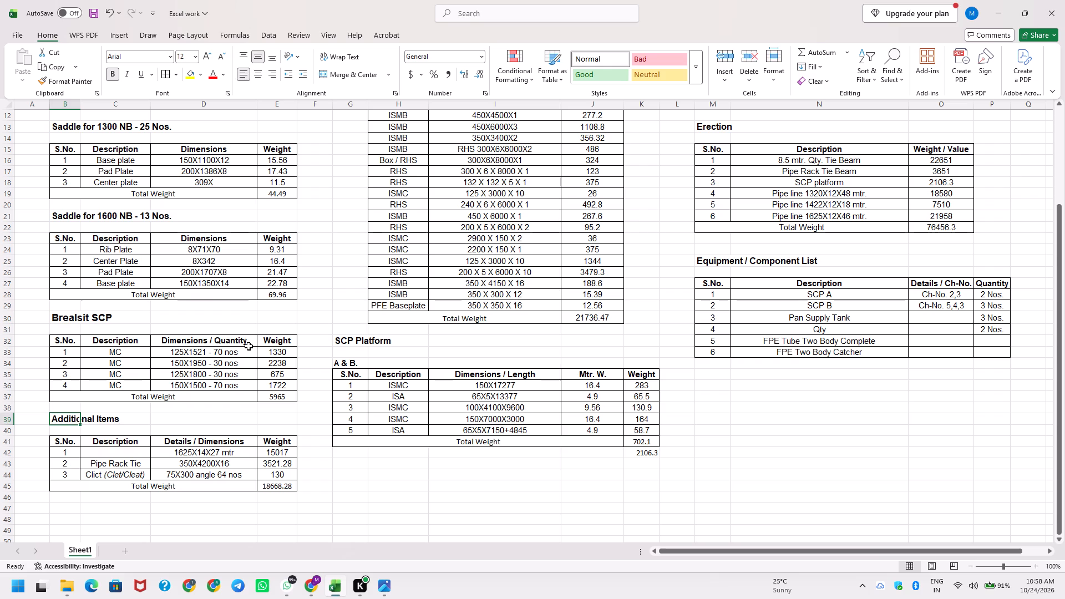
# Save the Excel work workbook.
pyautogui.click(248, 346)
pyautogui.hotkey('ctrl', 's')
pyautogui.hotkey('ctrl', 's')
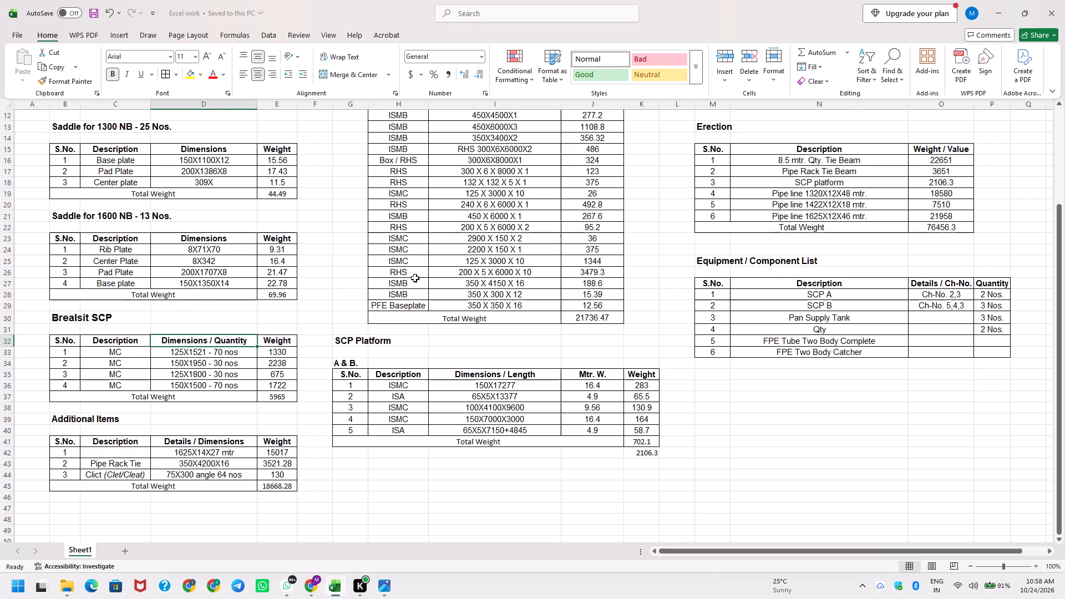
pyautogui.scroll(3, 415, 278)
pyautogui.hotkey('ctrl', 's')
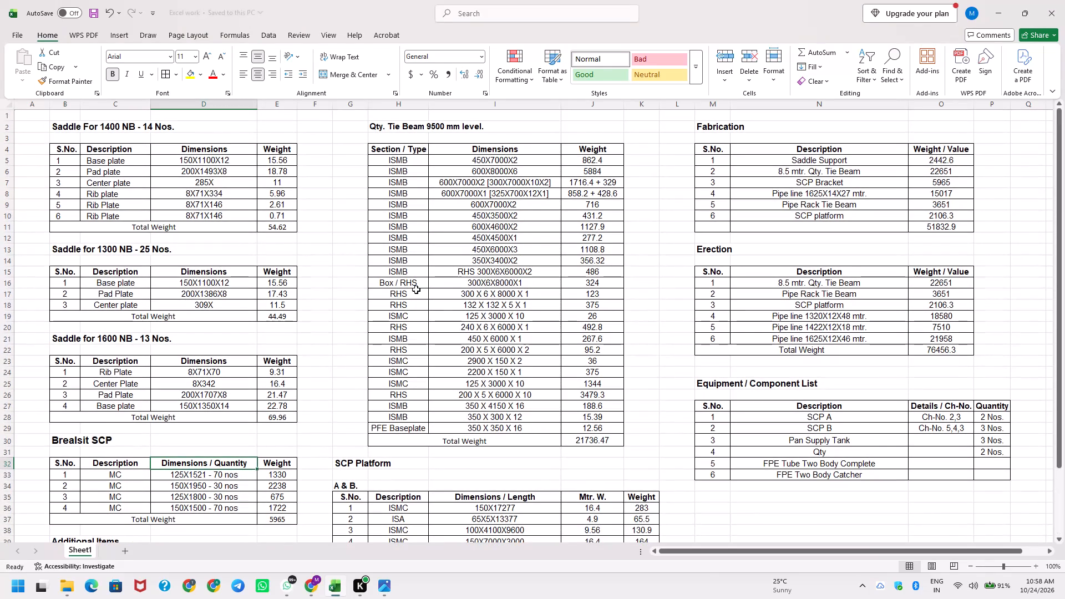
pyautogui.hotkey('ctrl', 's')
# From File Explorer, open the photo WhatsApp Image 2026-10-22 at 6.30.24 PM, examine its 1400 NB and 1300 NB saddle notes, and close it.
pyautogui.scroll(-1, 394, 286)
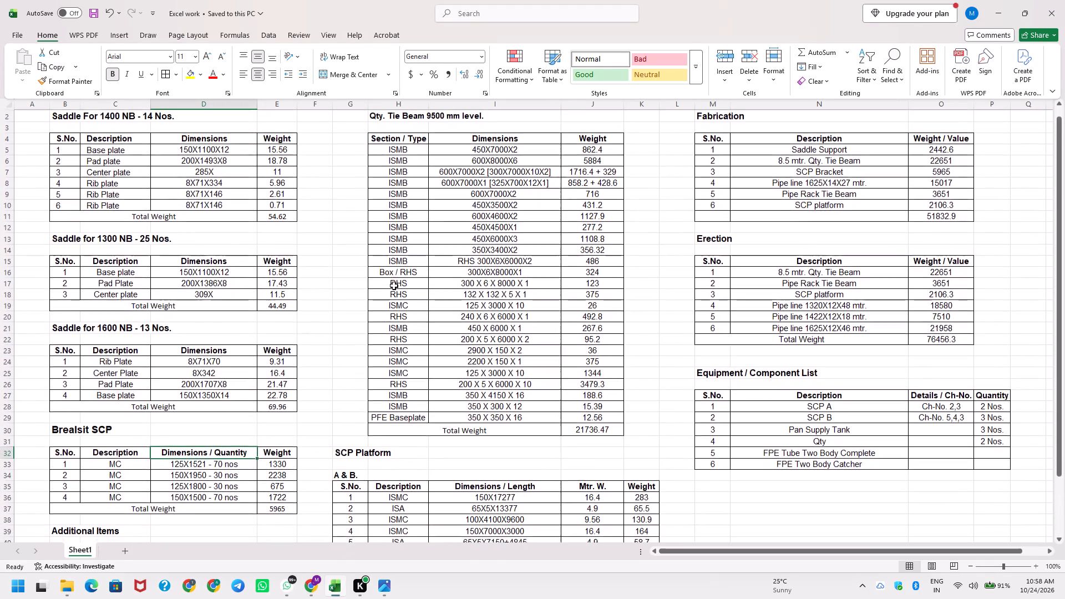
pyautogui.hotkey('alt', 'Tab')
pyautogui.hotkey('alt', 'Tab')
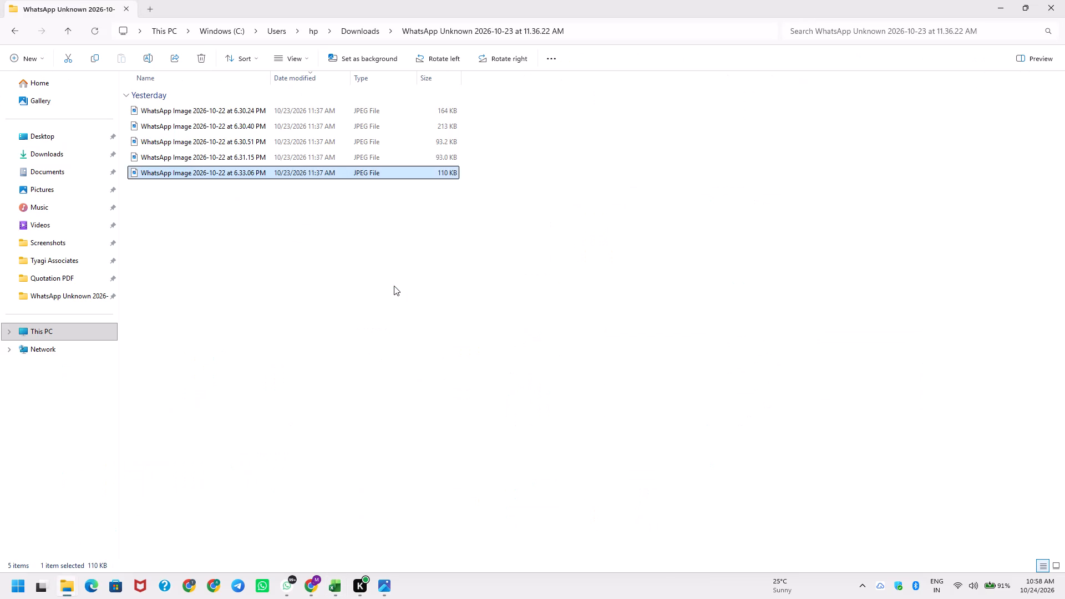
pyautogui.press('Up')
pyautogui.press('Up')
pyautogui.press('Up')
pyautogui.press('Up')
pyautogui.press('Return')
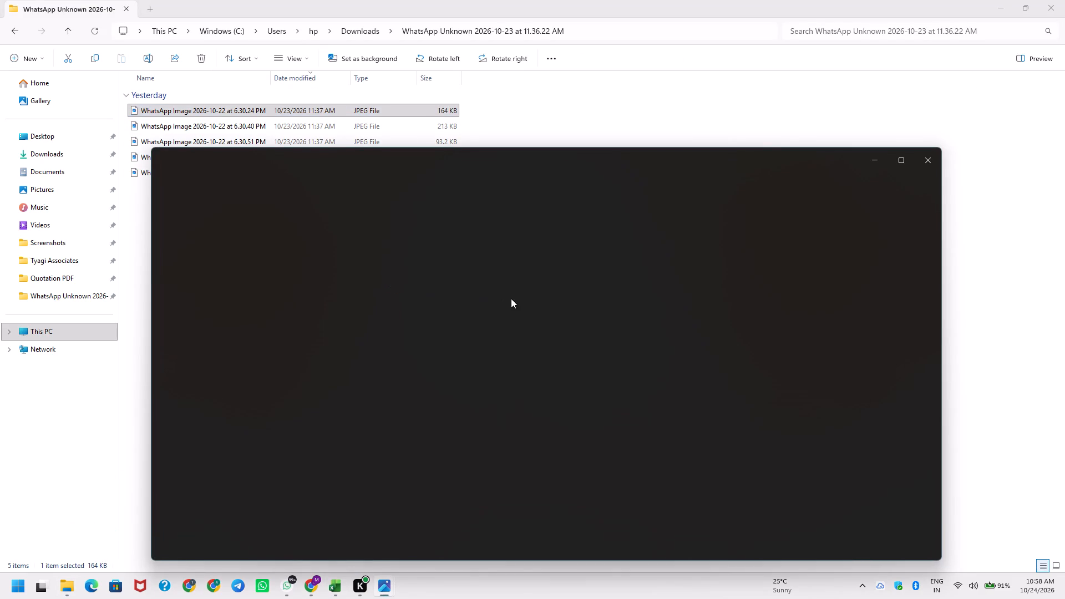
pyautogui.keyDown('ctrl'); pyautogui.scroll(5, 554, 281); pyautogui.keyUp('ctrl')
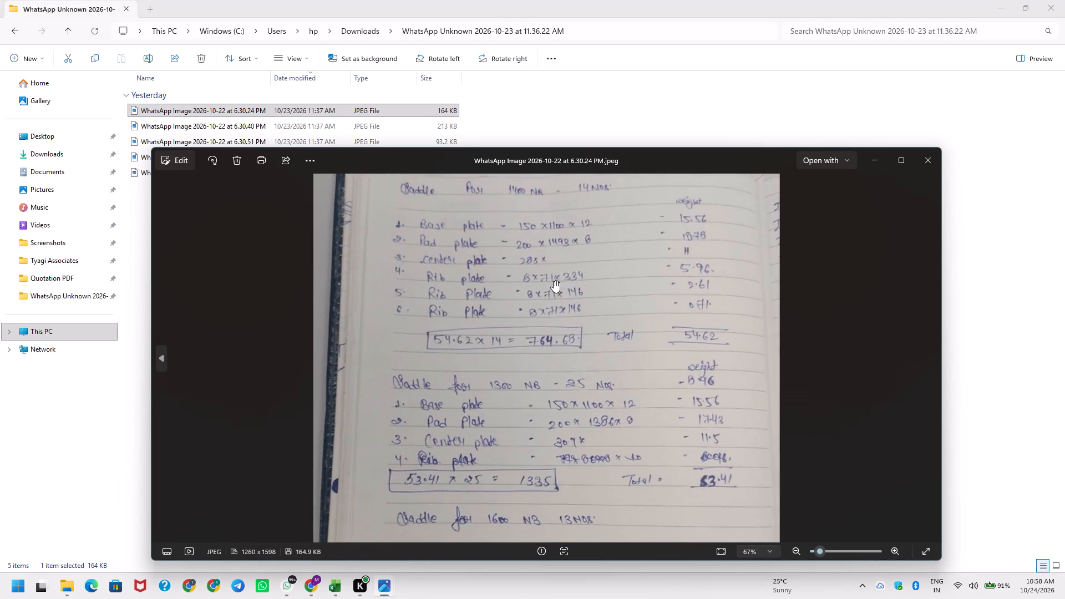
pyautogui.scroll(1, 552, 258)
pyautogui.keyDown('ctrl'); pyautogui.scroll(-2, 552, 258); pyautogui.keyUp('ctrl')
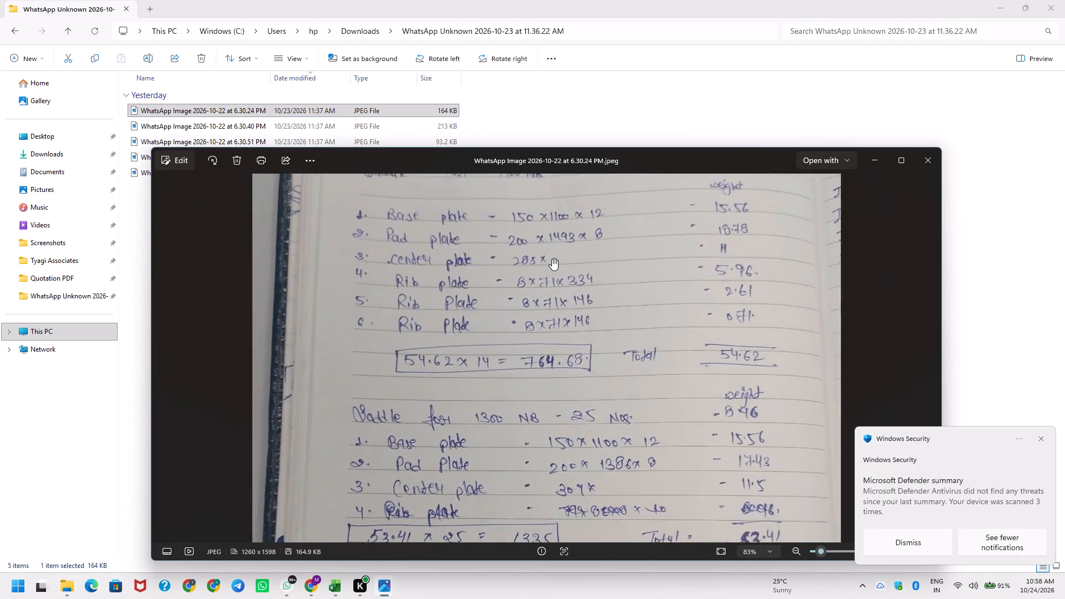
pyautogui.keyDown('ctrl'); pyautogui.scroll(-1, 552, 258); pyautogui.keyUp('ctrl')
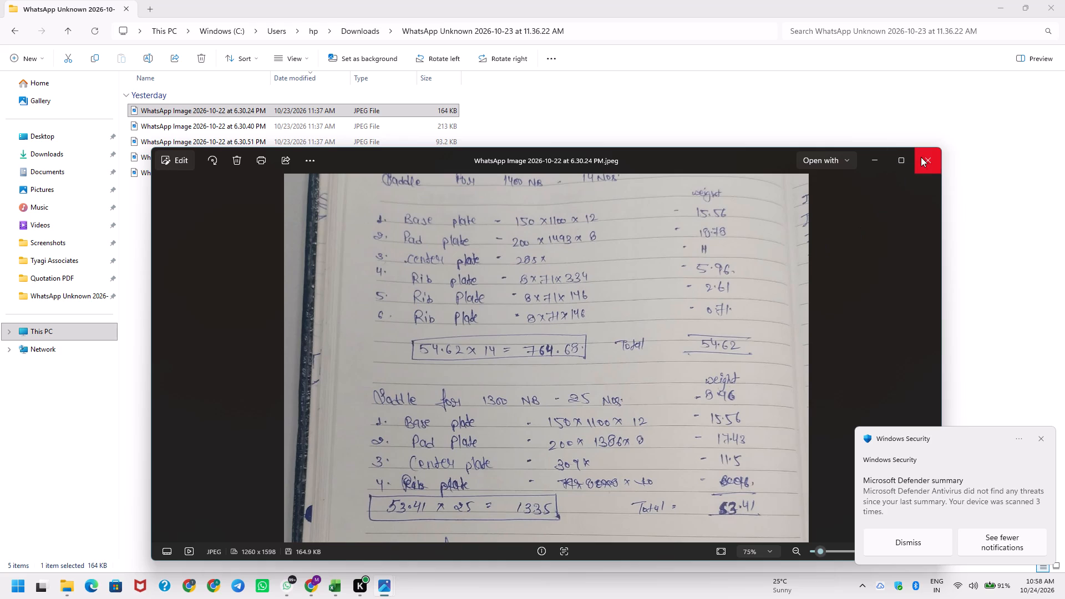
pyautogui.click(925, 160)
# Return to the Excel workbook, save it again and dismiss the Windows Security notification.
pyautogui.hotkey('alt', 'Tab')
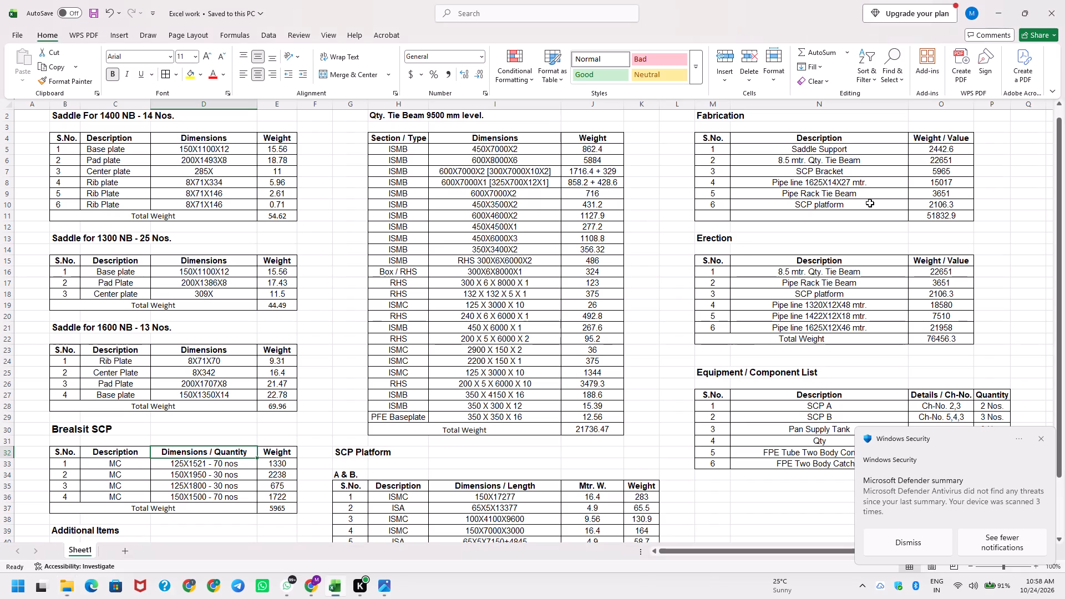
pyautogui.hotkey('ctrl', 's')
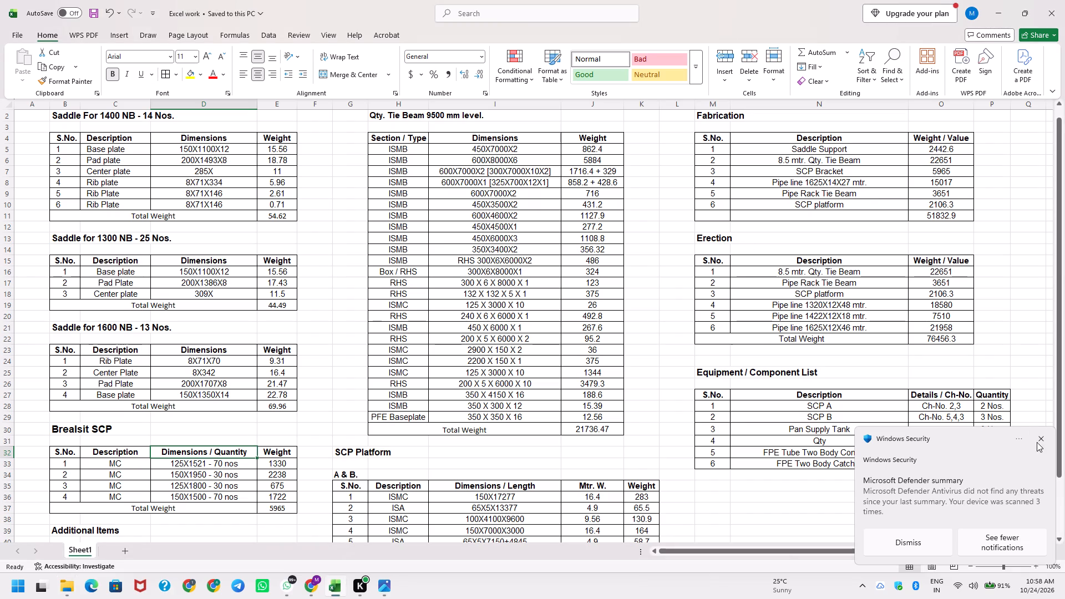
pyautogui.click(1037, 442)
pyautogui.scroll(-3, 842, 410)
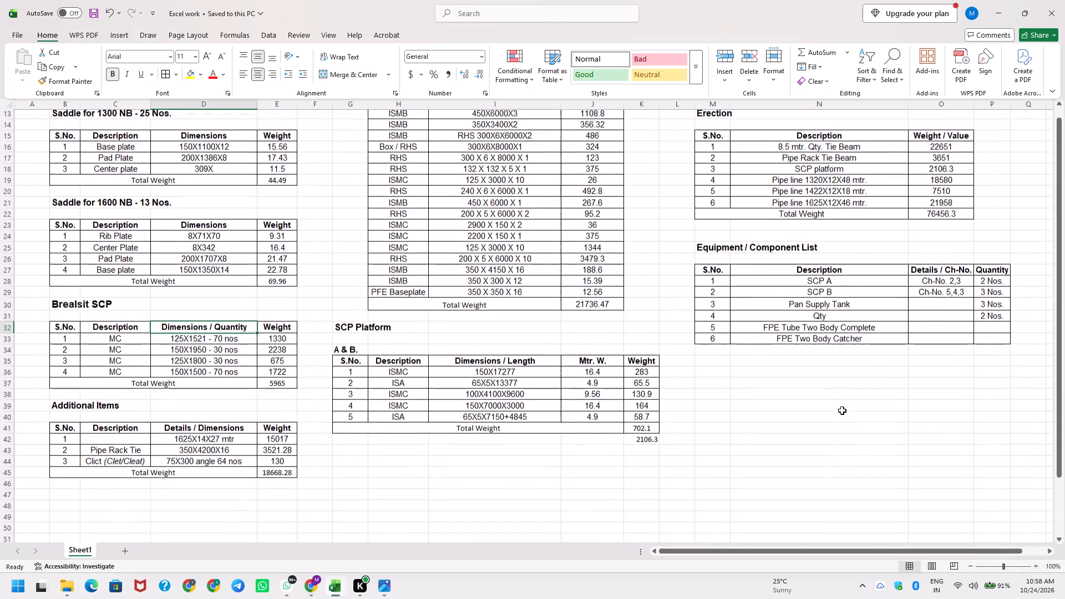
# Delete the extra value in K42 below the SCP Platform Total Weight row.
pyautogui.click(638, 453)
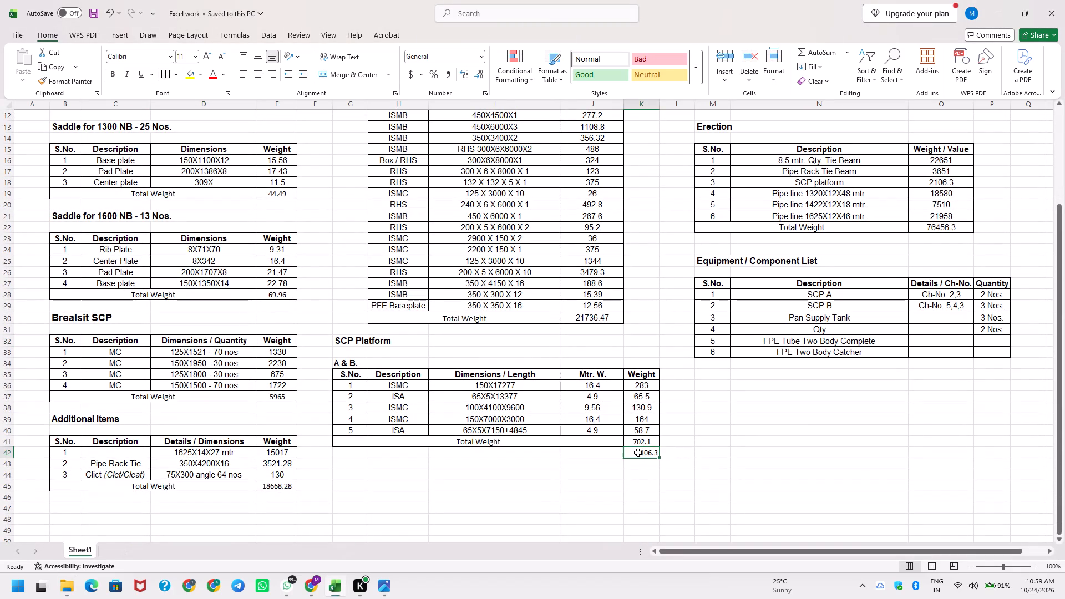
pyautogui.press('Delete')
pyautogui.click(432, 468)
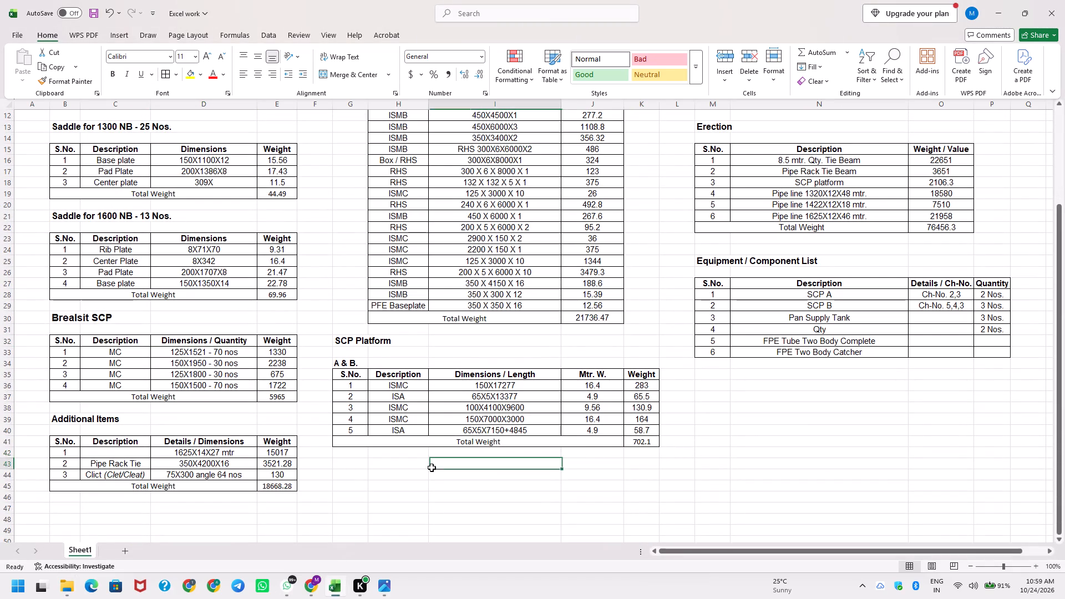
# Re-enter the Additional Items total in E45 as the sum of E42:E44.
pyautogui.click(279, 490)
pyautogui.hotkey('alt', '=')
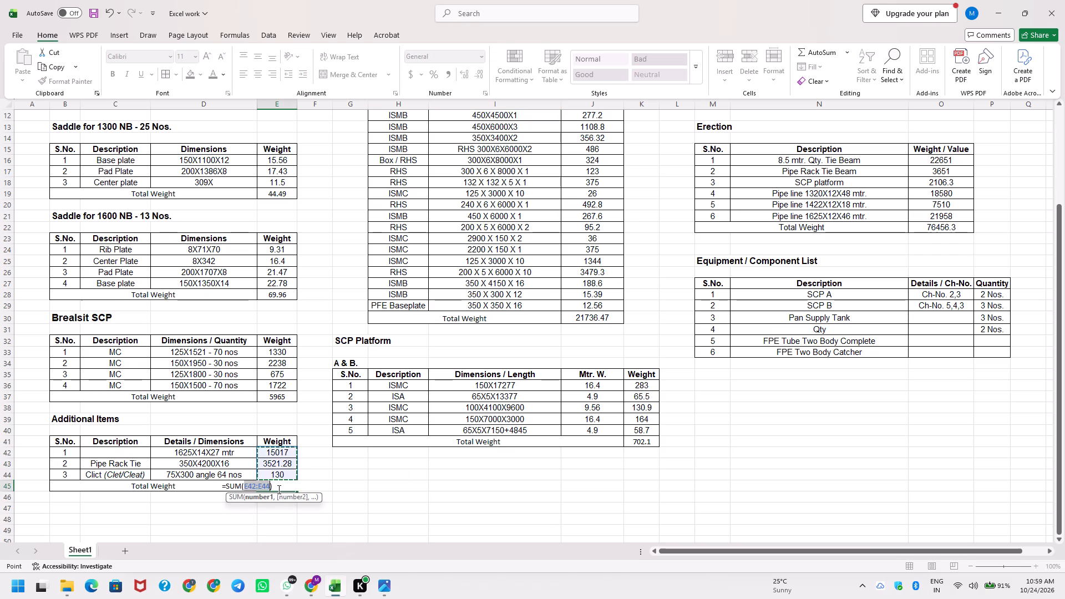
pyautogui.press('Return')
# Copy only the cell formatting of E44 onto the Additional Items total in E45.
pyautogui.press('Up')
pyautogui.press('Up')
pyautogui.hotkey('ctrl', 'c')
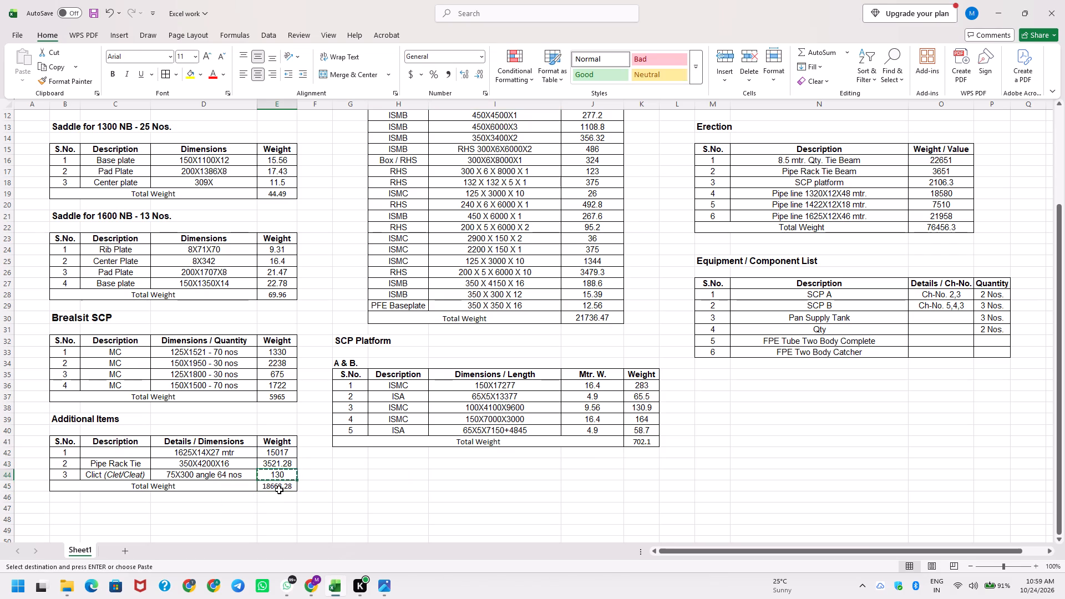
pyautogui.press('Down')
pyautogui.write('est')
pyautogui.press('Return')
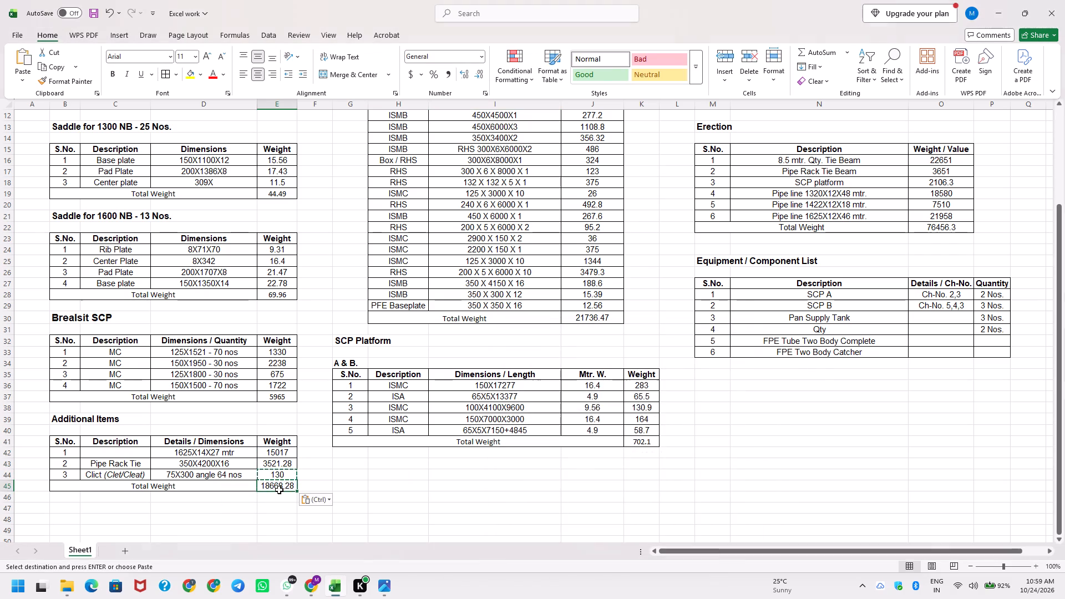
pyautogui.press('Escape')
pyautogui.press('Down')
pyautogui.press('Up')
pyautogui.press('Escape')
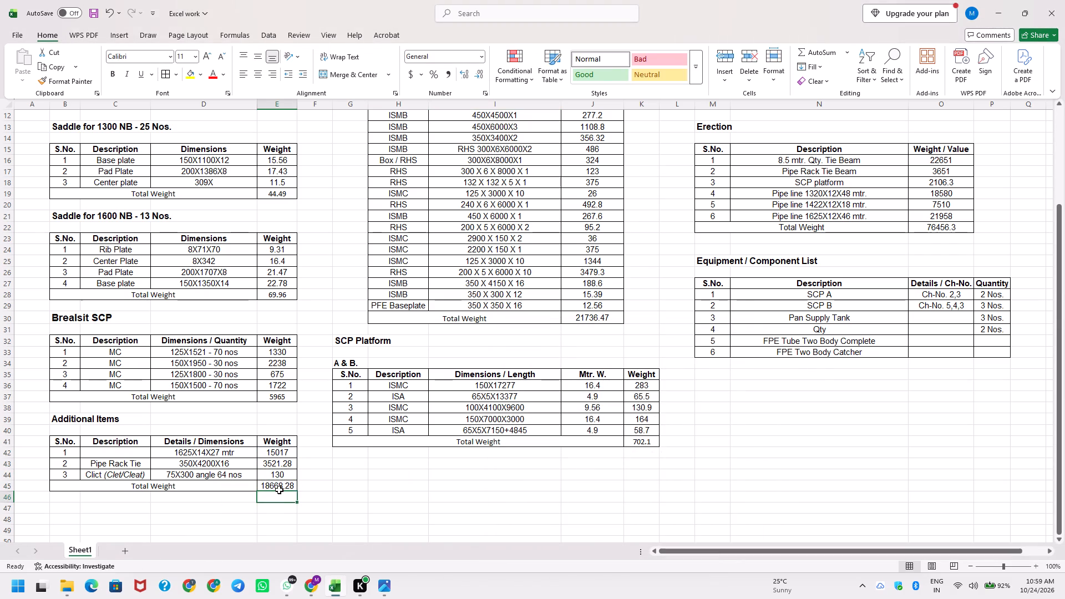
# Re-enter the Additional Items total in E45 as an automatic sum of the weights above it.
pyautogui.press('Escape')
pyautogui.press('Up')
pyautogui.hotkey('alt', '=')
pyautogui.press('Return')
# Copy only the cell formatting of E36 onto the Brealsit SCP Total Weight value in E37.
pyautogui.press('Up')
pyautogui.hotkey('ctrl', 'Up')
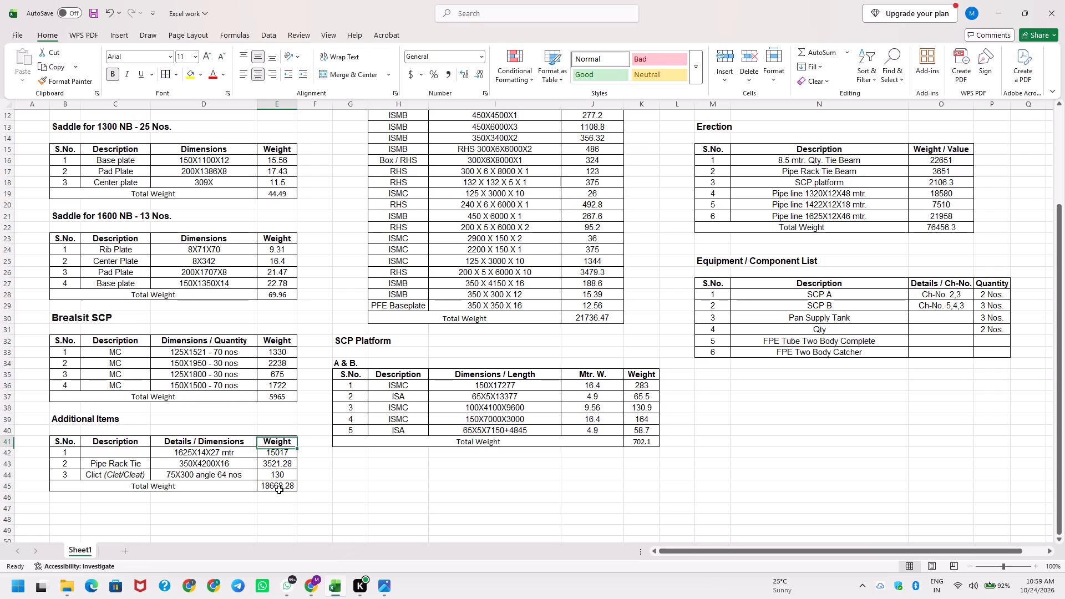
pyautogui.hotkey('ctrl', 'Up')
pyautogui.press('Up')
pyautogui.hotkey('ctrl', 'c')
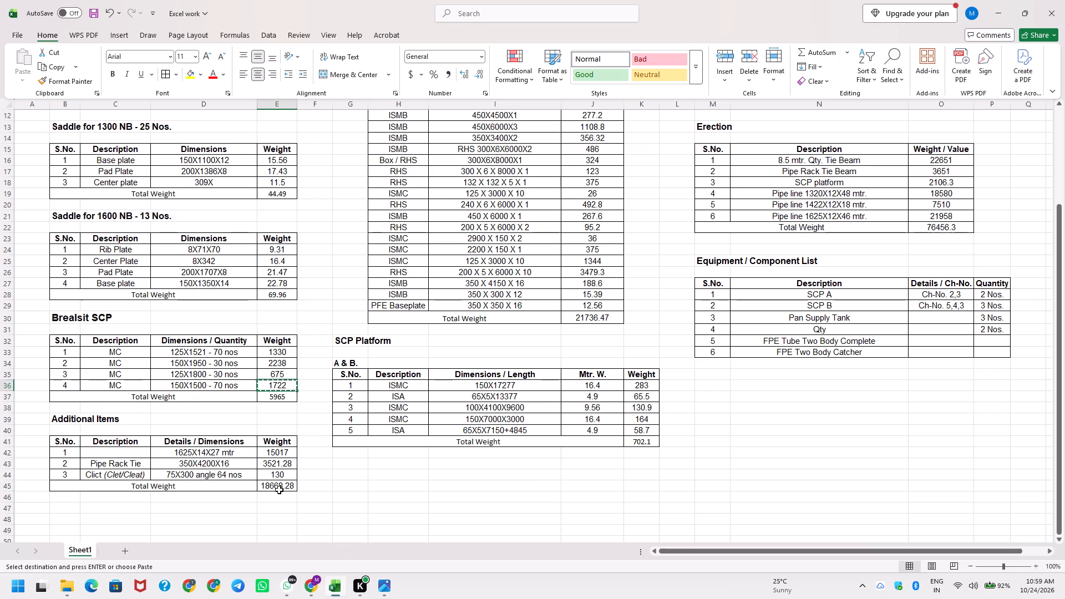
pyautogui.press('Down')
pyautogui.write('est')
pyautogui.press('Return')
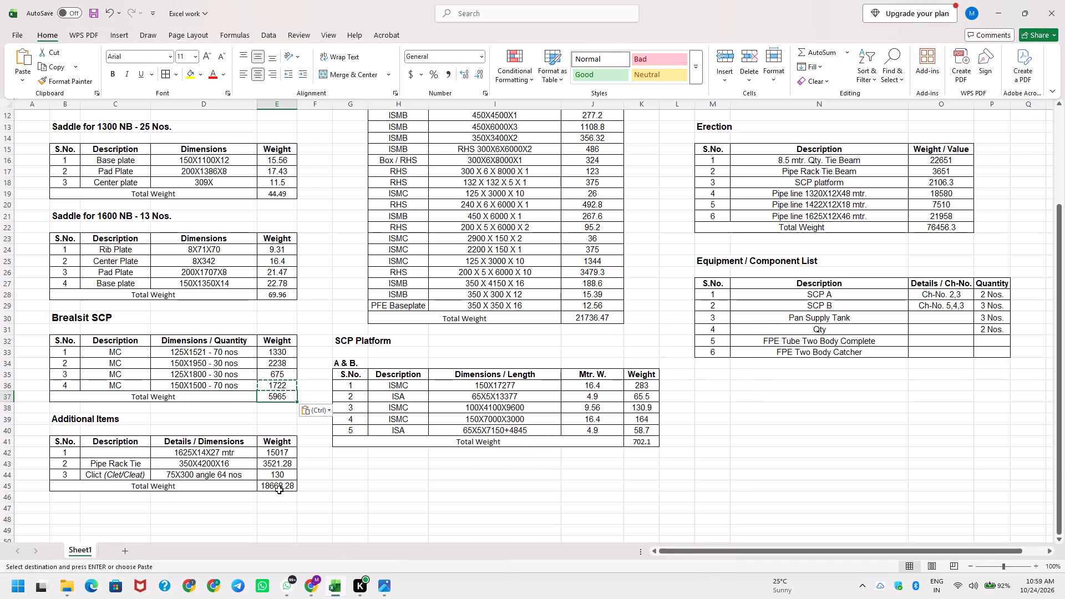
pyautogui.press('Down')
pyautogui.press('Escape')
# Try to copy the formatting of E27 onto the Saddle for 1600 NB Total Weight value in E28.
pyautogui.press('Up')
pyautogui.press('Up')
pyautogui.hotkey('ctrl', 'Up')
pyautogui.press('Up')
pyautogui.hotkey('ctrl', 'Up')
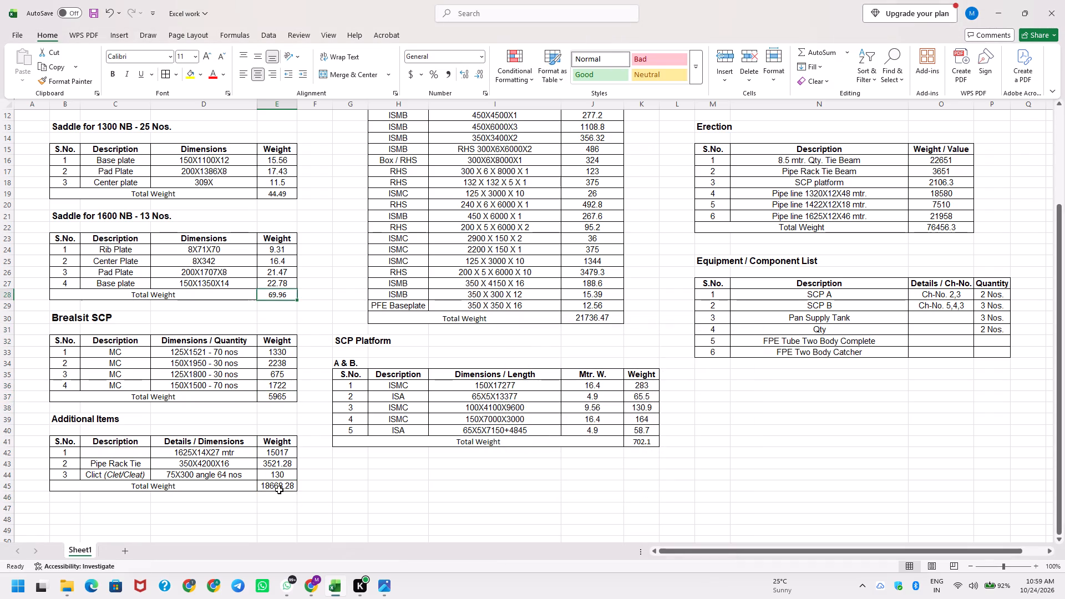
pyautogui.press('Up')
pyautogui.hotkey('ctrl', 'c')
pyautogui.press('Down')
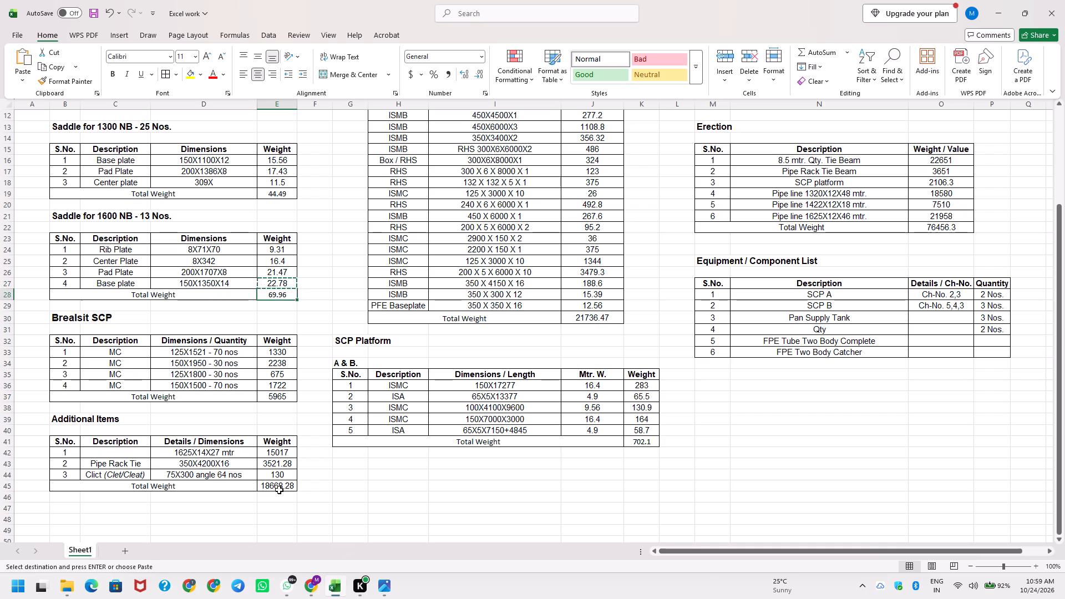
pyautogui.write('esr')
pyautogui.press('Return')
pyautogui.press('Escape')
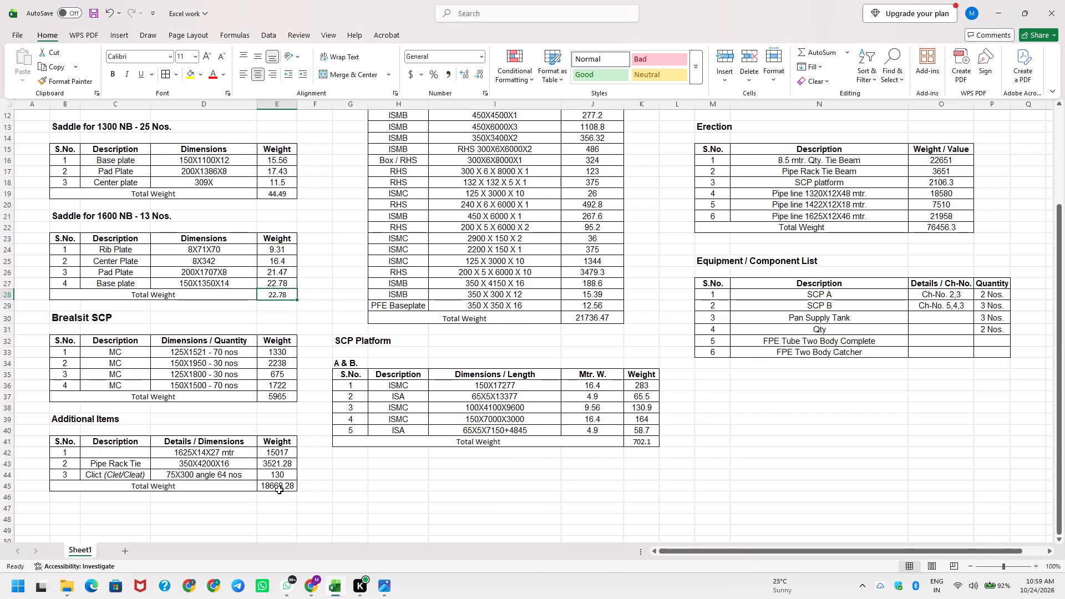
# Re-enter the Saddle for 1600 NB total in E28 as the sum of the weights above it.
pyautogui.hotkey('alt', '=')
pyautogui.press('Return')
pyautogui.press('Up')
# Copy only the cell formatting of E27 onto the Saddle for 1600 NB total in E28.
pyautogui.press('Escape')
pyautogui.press('Up')
pyautogui.hotkey('ctrl', 'c')
pyautogui.press('Down')
pyautogui.write('est')
pyautogui.press('Return')
pyautogui.press('Escape')
# Copy only the cell formatting of E18 onto the Saddle for 1300 NB Total Weight value in E19.
pyautogui.press('Up')
pyautogui.hotkey('ctrl', 'Up')
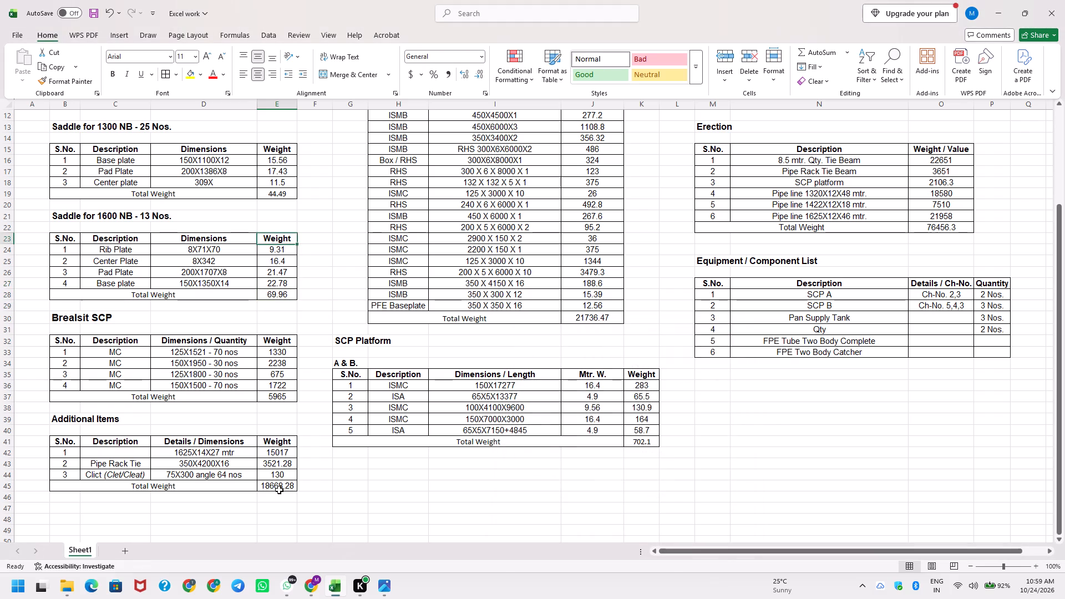
pyautogui.press('Up')
pyautogui.press('Up')
pyautogui.press('Up')
pyautogui.press('Up')
pyautogui.press('Up')
pyautogui.hotkey('ctrl', 'c')
pyautogui.press('Down')
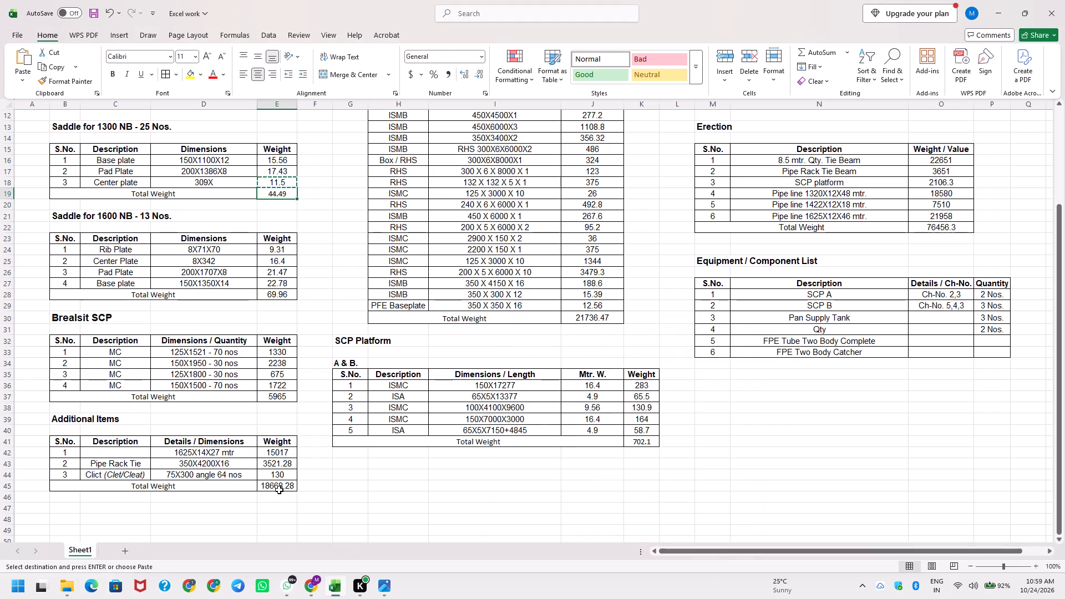
pyautogui.write('est')
pyautogui.press('Return')
pyautogui.press('Escape')
pyautogui.press('Down')
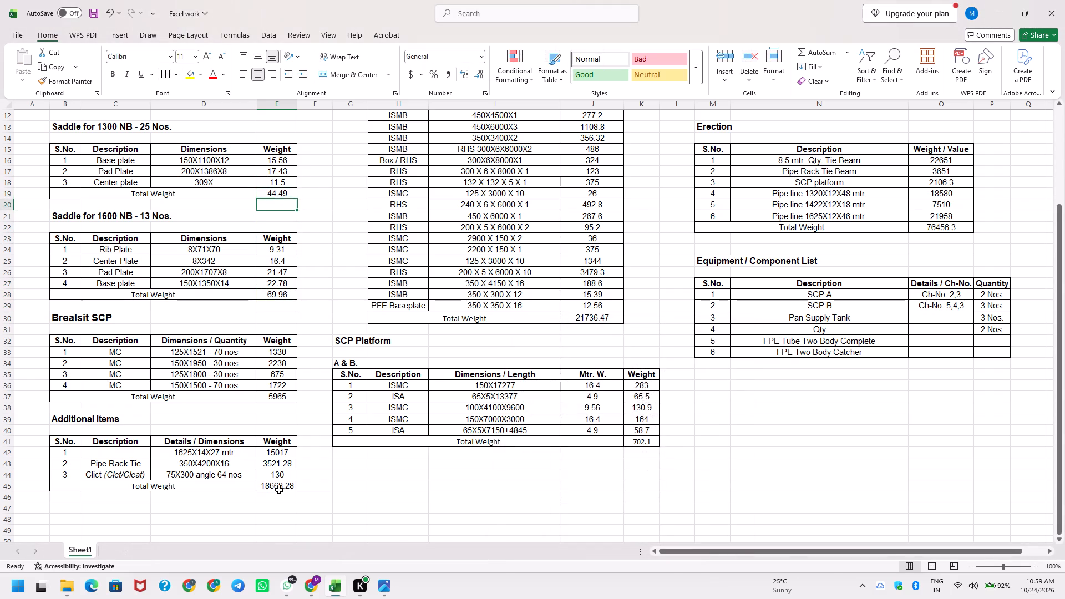
# Copy only the cell formatting of K40 onto the SCP Platform Total Weight value in K41.
pyautogui.press('Up')
pyautogui.press('Right')
pyautogui.press('Right')
pyautogui.press('Right')
pyautogui.press('Right')
pyautogui.press('Right')
pyautogui.press('Right')
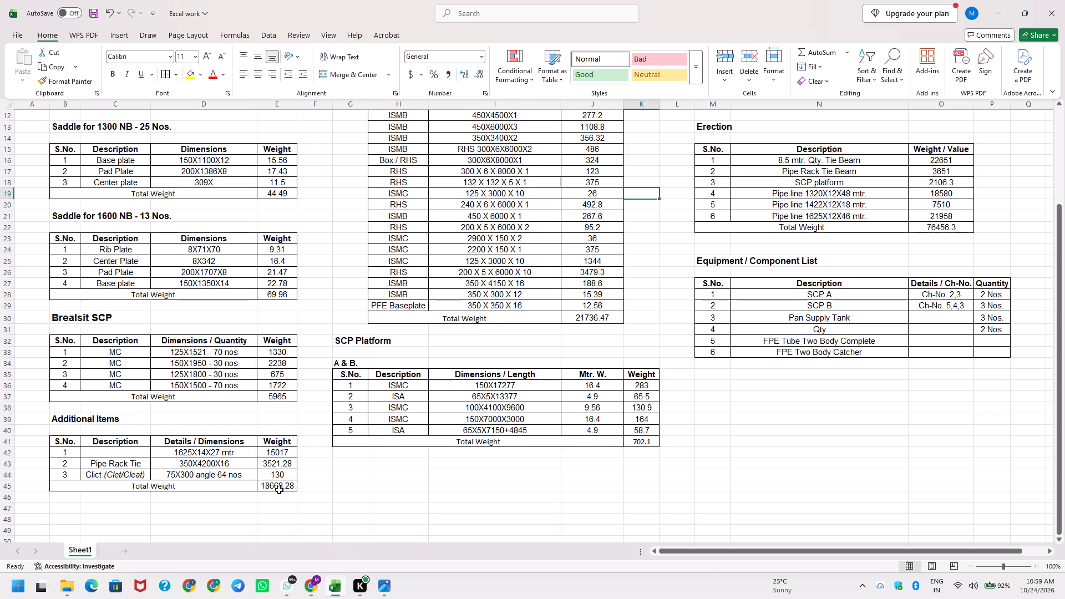
pyautogui.hotkey('ctrl', 'Down')
pyautogui.press('Down')
pyautogui.press('Down')
pyautogui.press('Down')
pyautogui.press('Down')
pyautogui.press('Down')
pyautogui.hotkey('ctrl', 'c')
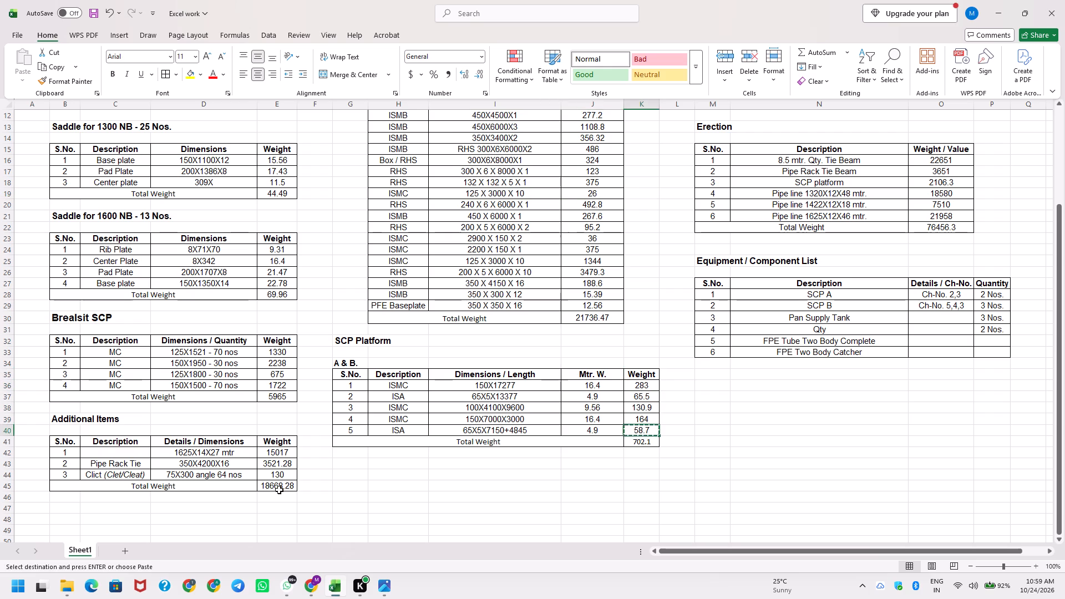
pyautogui.press('Down')
pyautogui.write('est')
pyautogui.press('Return')
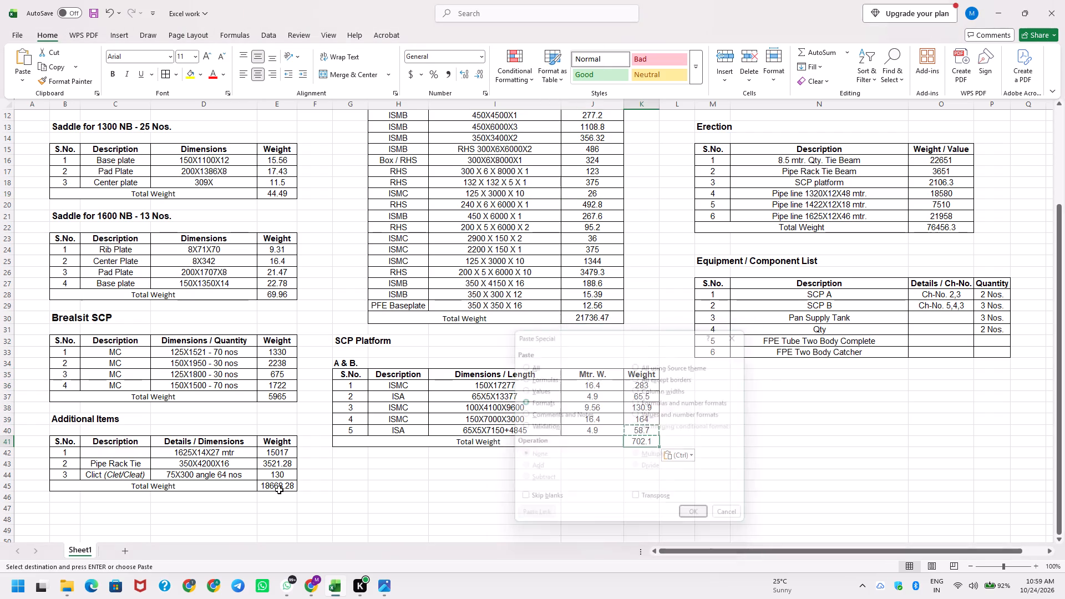
pyautogui.press('Escape')
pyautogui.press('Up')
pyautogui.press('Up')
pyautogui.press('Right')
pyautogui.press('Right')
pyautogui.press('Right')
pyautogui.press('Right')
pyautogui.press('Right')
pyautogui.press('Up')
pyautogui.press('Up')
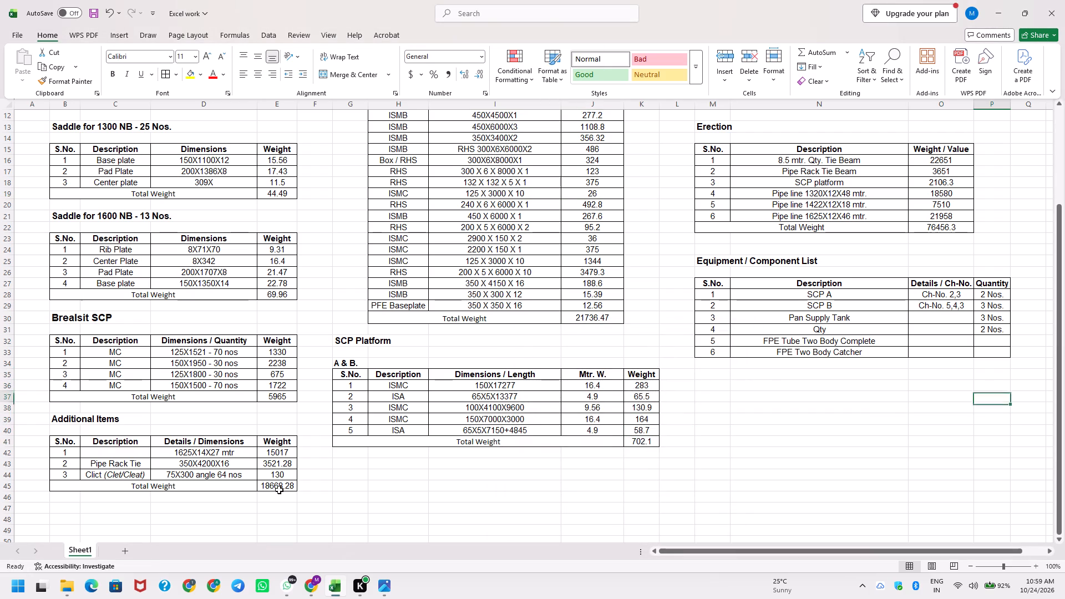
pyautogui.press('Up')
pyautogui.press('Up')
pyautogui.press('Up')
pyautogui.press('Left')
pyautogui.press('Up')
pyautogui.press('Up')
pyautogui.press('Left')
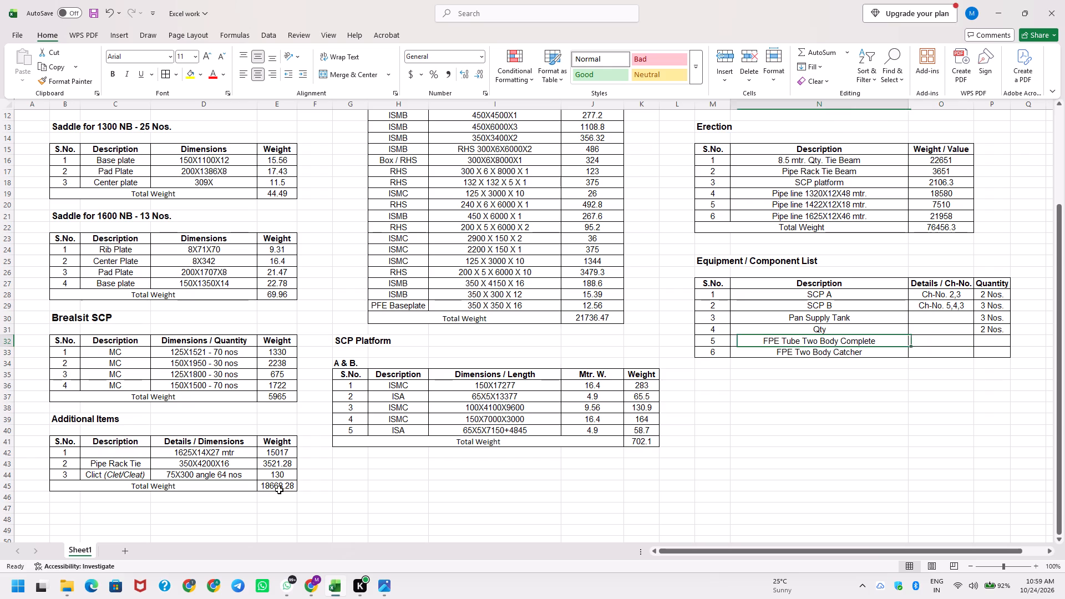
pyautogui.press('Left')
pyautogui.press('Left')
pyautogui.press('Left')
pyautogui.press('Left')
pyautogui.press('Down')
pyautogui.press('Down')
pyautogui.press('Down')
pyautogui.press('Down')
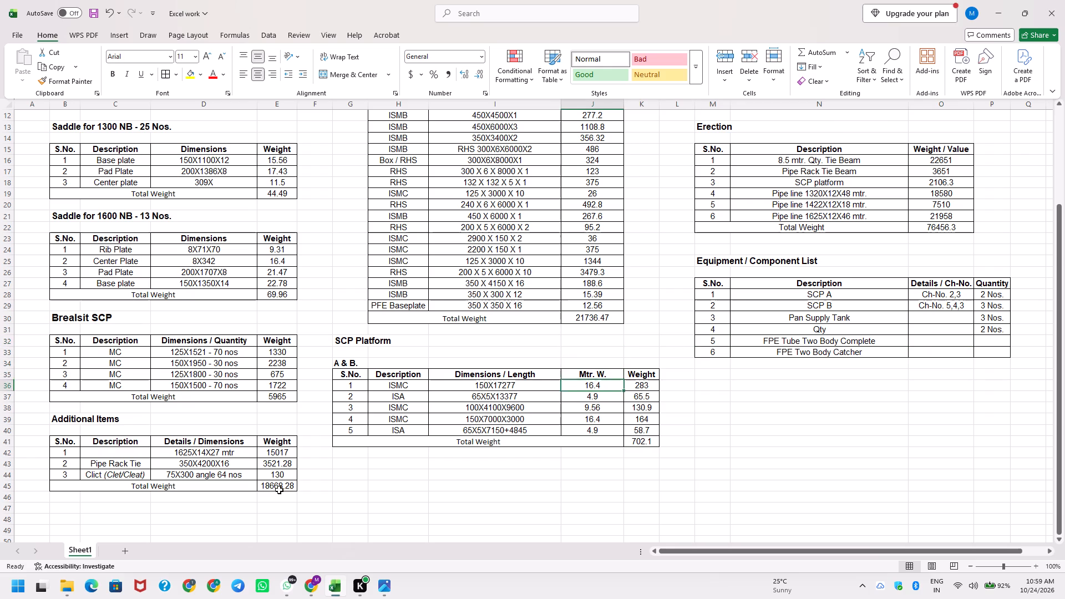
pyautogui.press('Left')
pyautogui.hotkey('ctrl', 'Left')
# Save the Excel work workbook and close it.
pyautogui.hotkey('ctrl', 's')
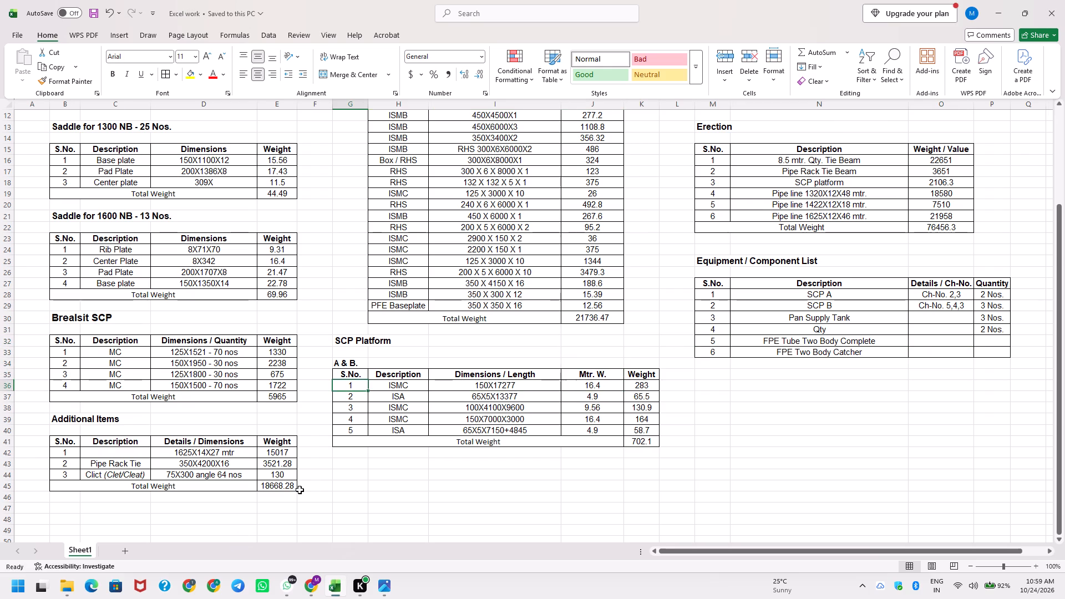
pyautogui.scroll(1, 300, 490)
pyautogui.scroll(2, 433, 404)
pyautogui.hotkey('ctrl', 's')
pyautogui.hotkey('ctrl', 's')
pyautogui.hotkey('ctrl', 's')
pyautogui.hotkey('ctrl', 's')
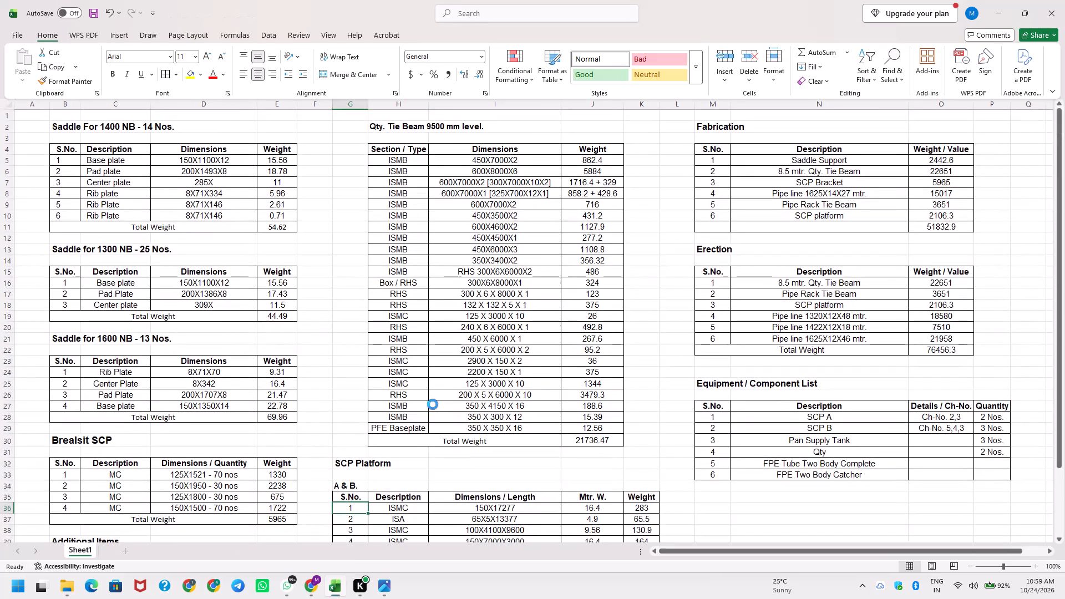
pyautogui.hotkey('ctrl', 's')
pyautogui.hotkey('ctrl', 's')
pyautogui.hotkey('ctrl', 's')
pyautogui.hotkey('ctrl', 's')
pyautogui.hotkey('ctrl', 's')
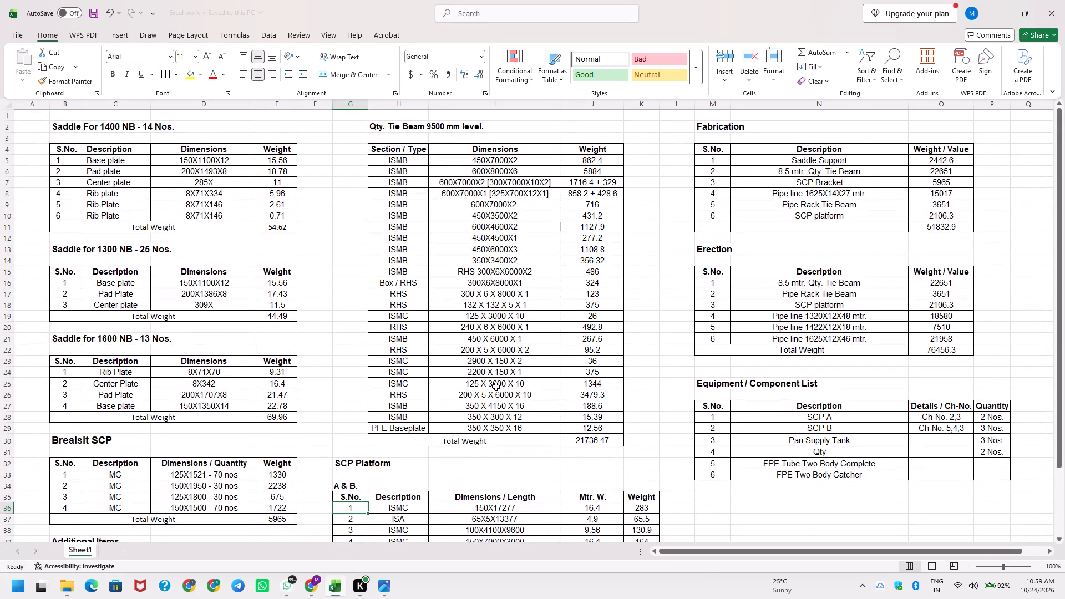
pyautogui.click(1064, 0)
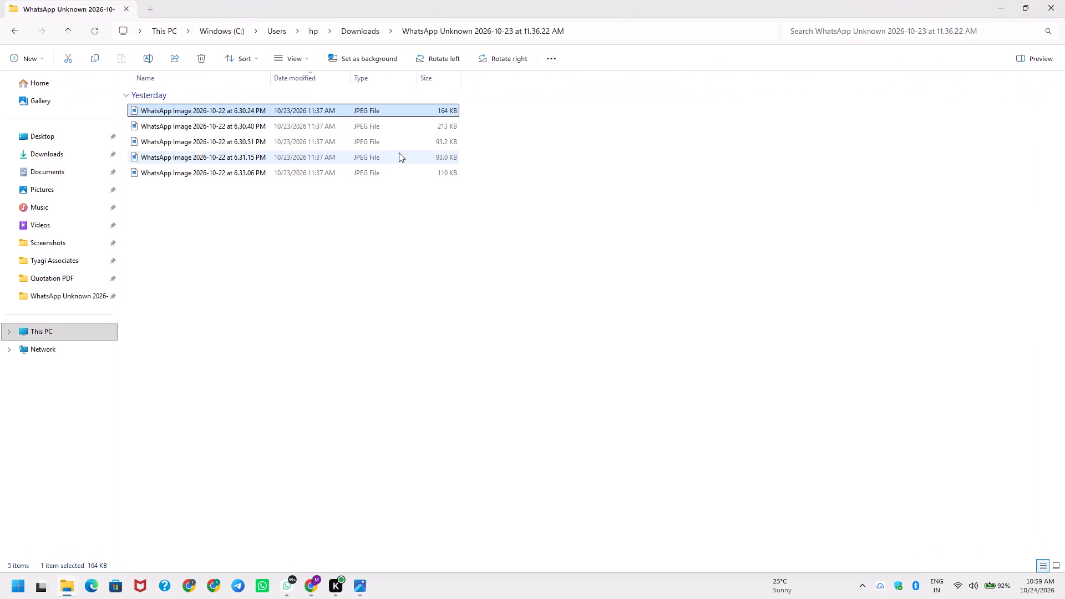
# Clear the desktop by closing the WhatsApp images folder window and minimizing the Gemini browser window.
pyautogui.click(1041, 2)
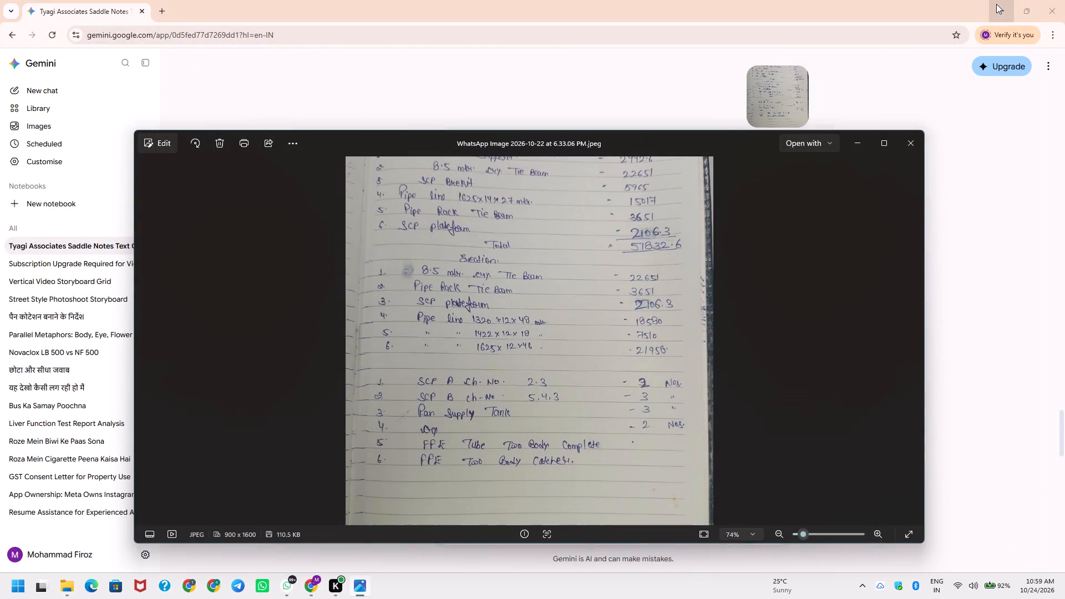
pyautogui.click(998, 5)
pyautogui.click(897, 144)
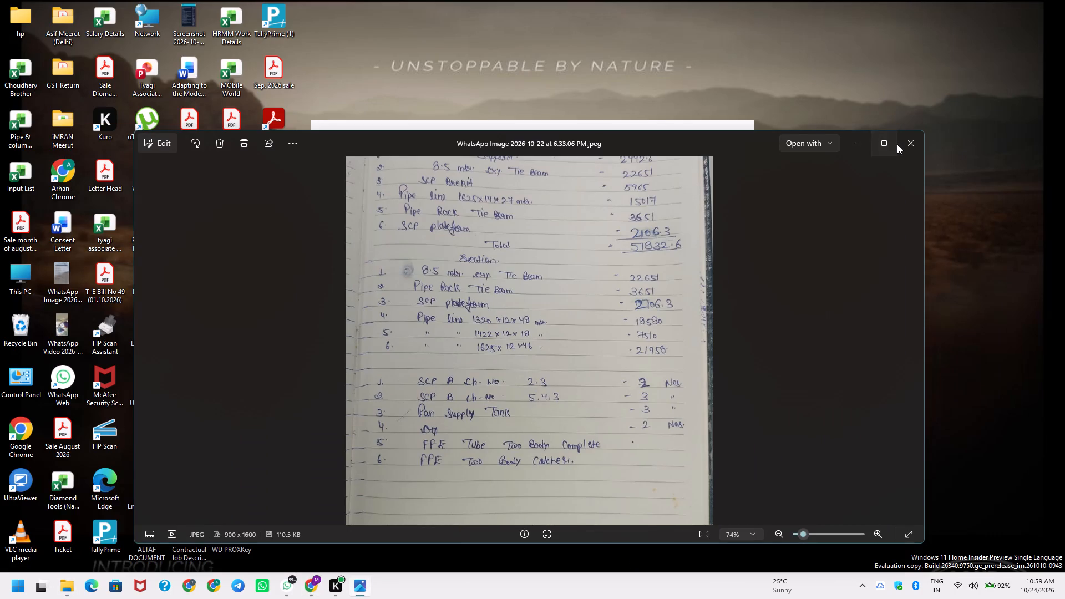